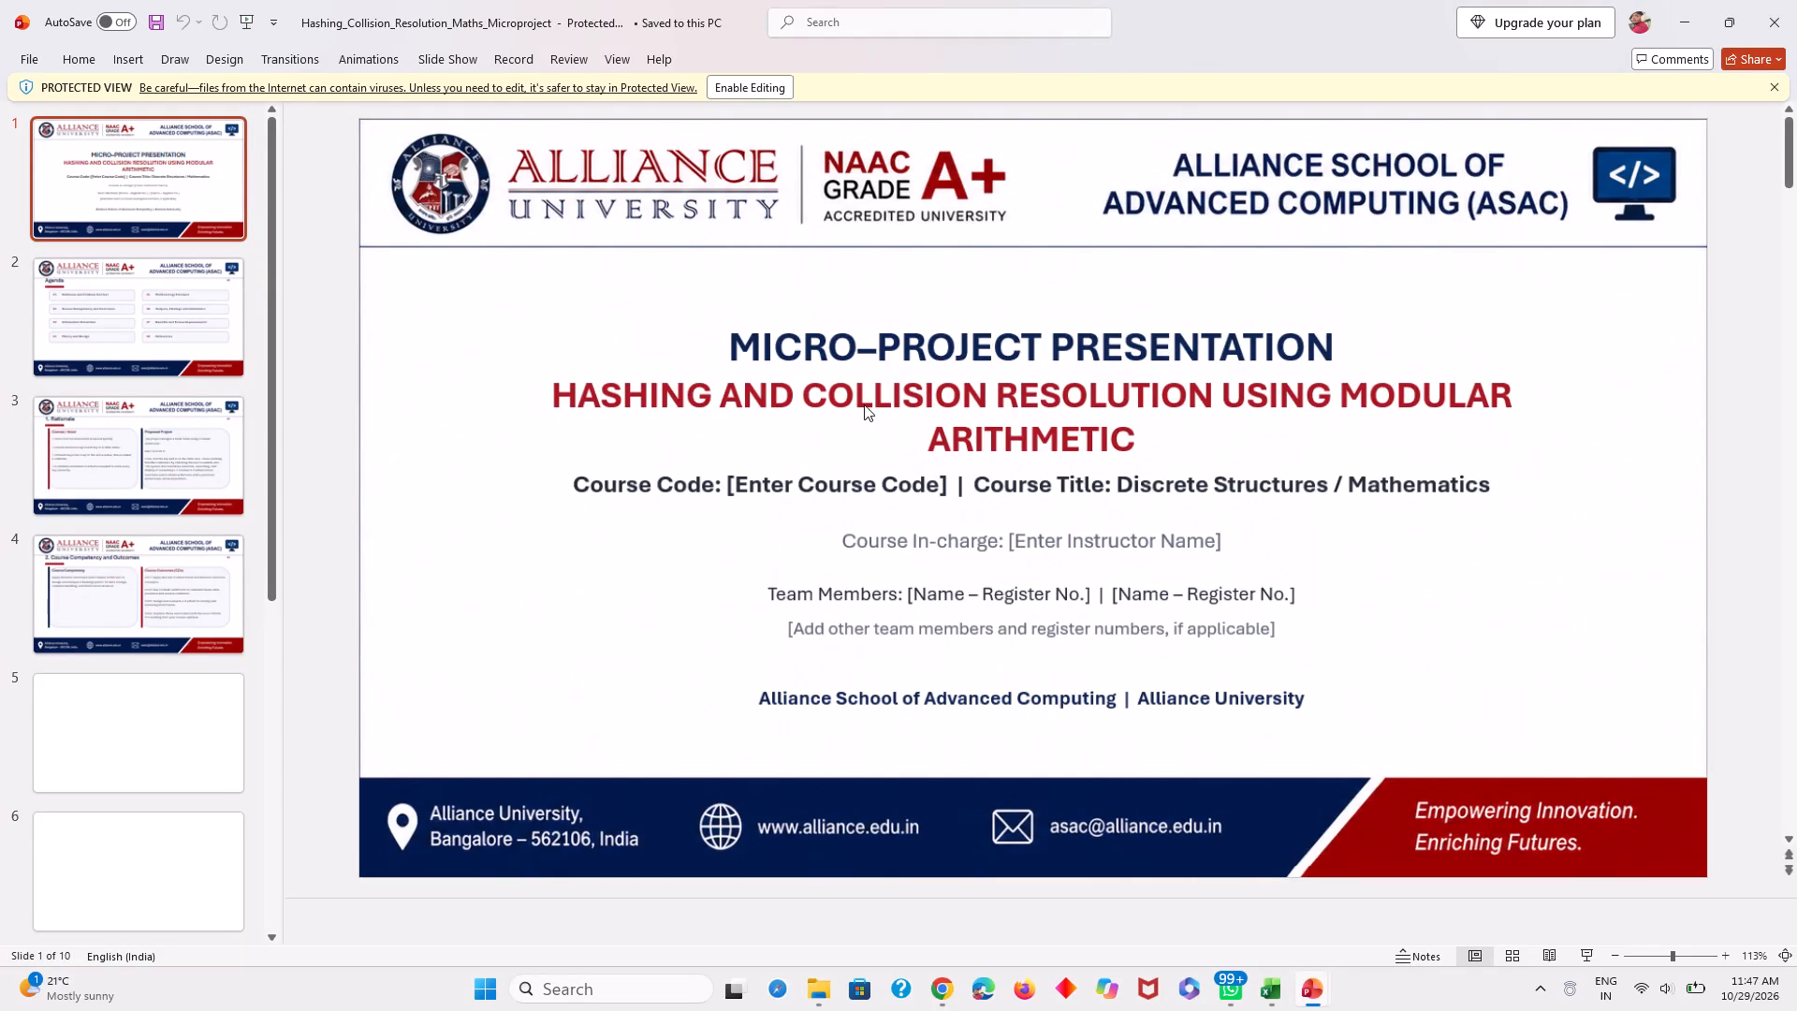
Take the Hashing_Collision_Resolution_Maths_Microproject presentation out of Protected View so that it can be edited.
{"action": "left_click", "coordinate": [749, 92]}
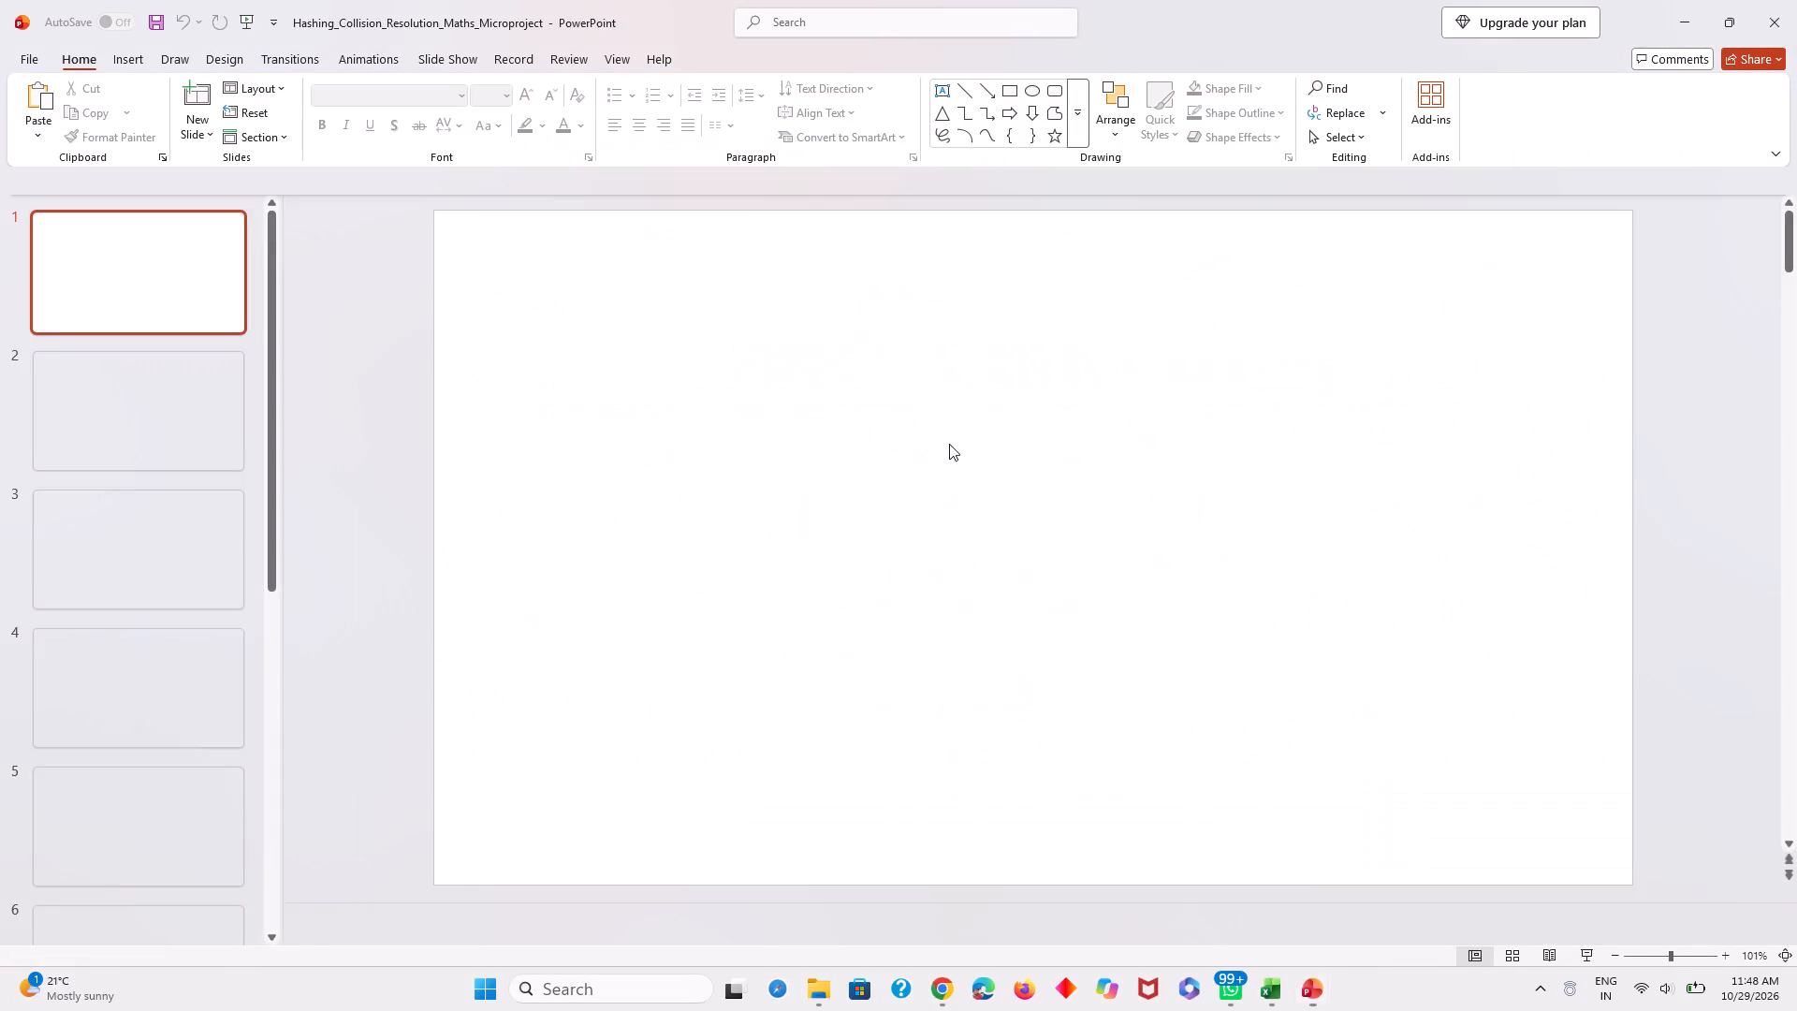
Replace the course code placeholder on the title slide with Z5AMT25207.
{"action": "left_click", "coordinate": [950, 515]}
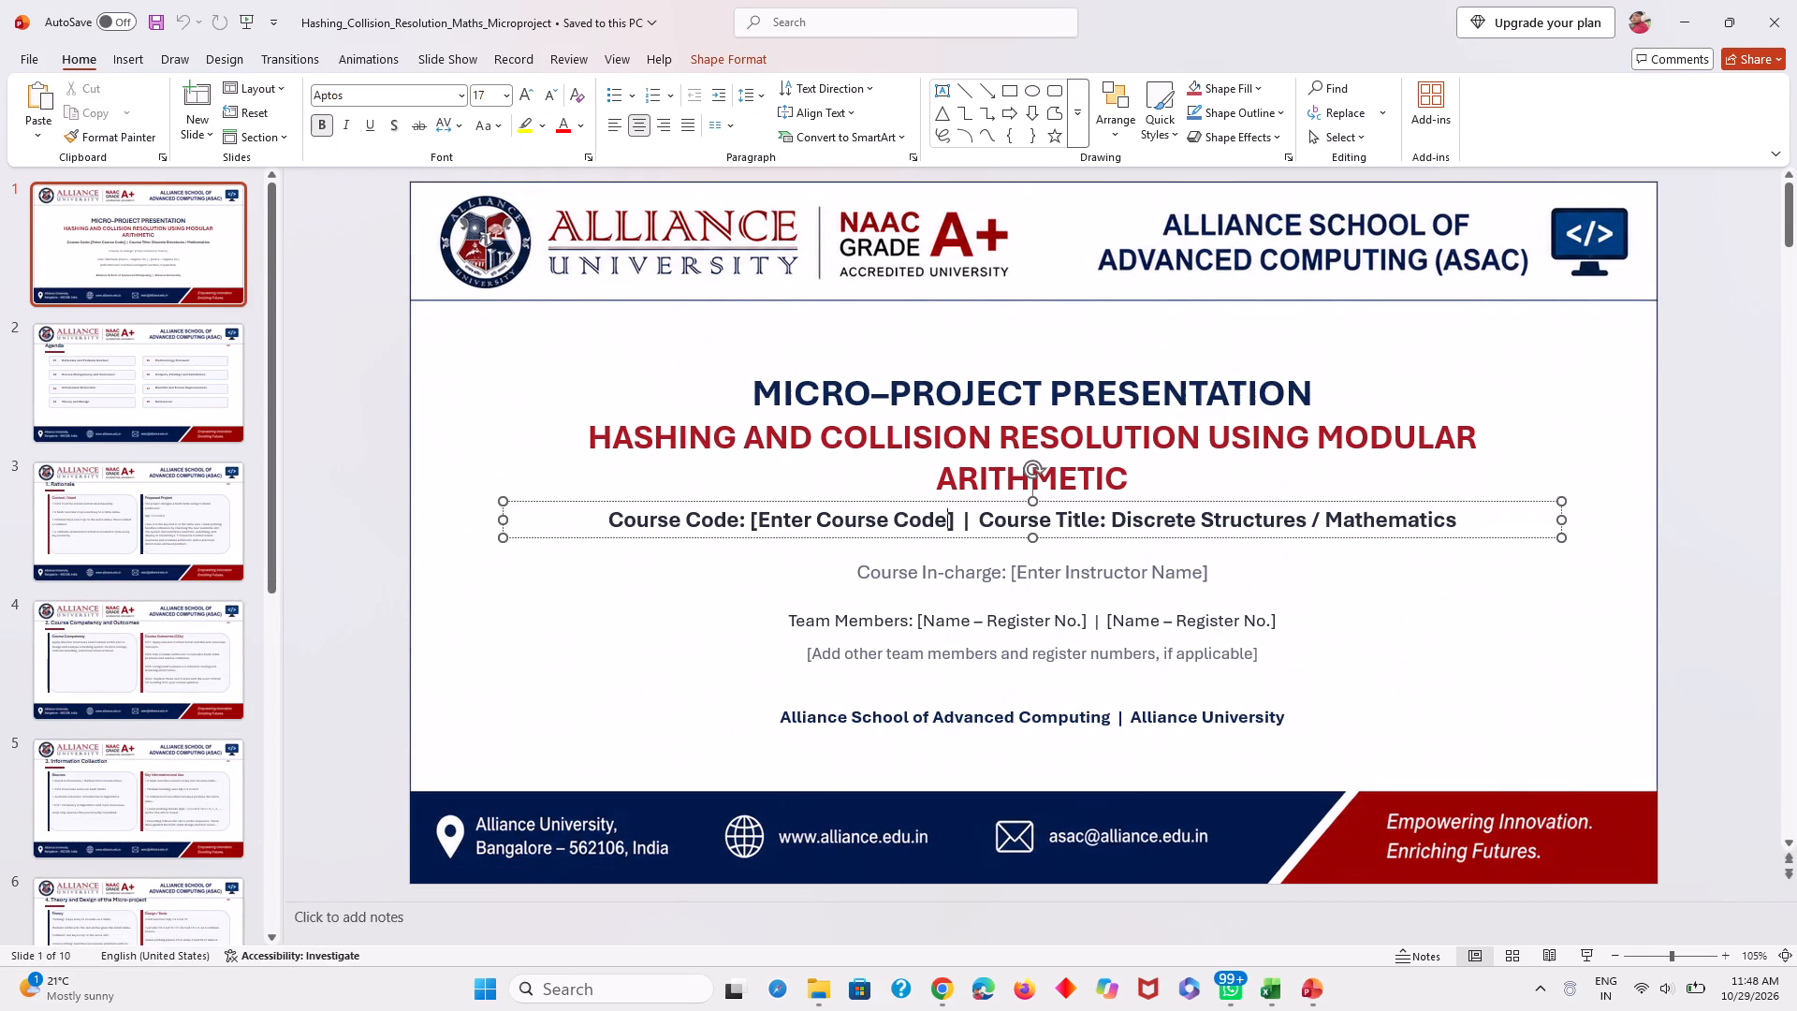
{"action": "key", "text": "Right"}
{"action": "key", "text": "BackSpace"}
{"action": "key", "text": "BackSpace"}
{"action": "key", "text": "BackSpace"}
{"action": "key", "text": "BackSpace"}
{"action": "key", "text": "BackSpace"}
{"action": "key", "text": "BackSpace"}
{"action": "key", "text": "BackSpace"}
{"action": "key", "text": "BackSpace"}
{"action": "key", "text": "BackSpace"}
{"action": "key", "text": "BackSpace"}
{"action": "key", "text": "BackSpace"}
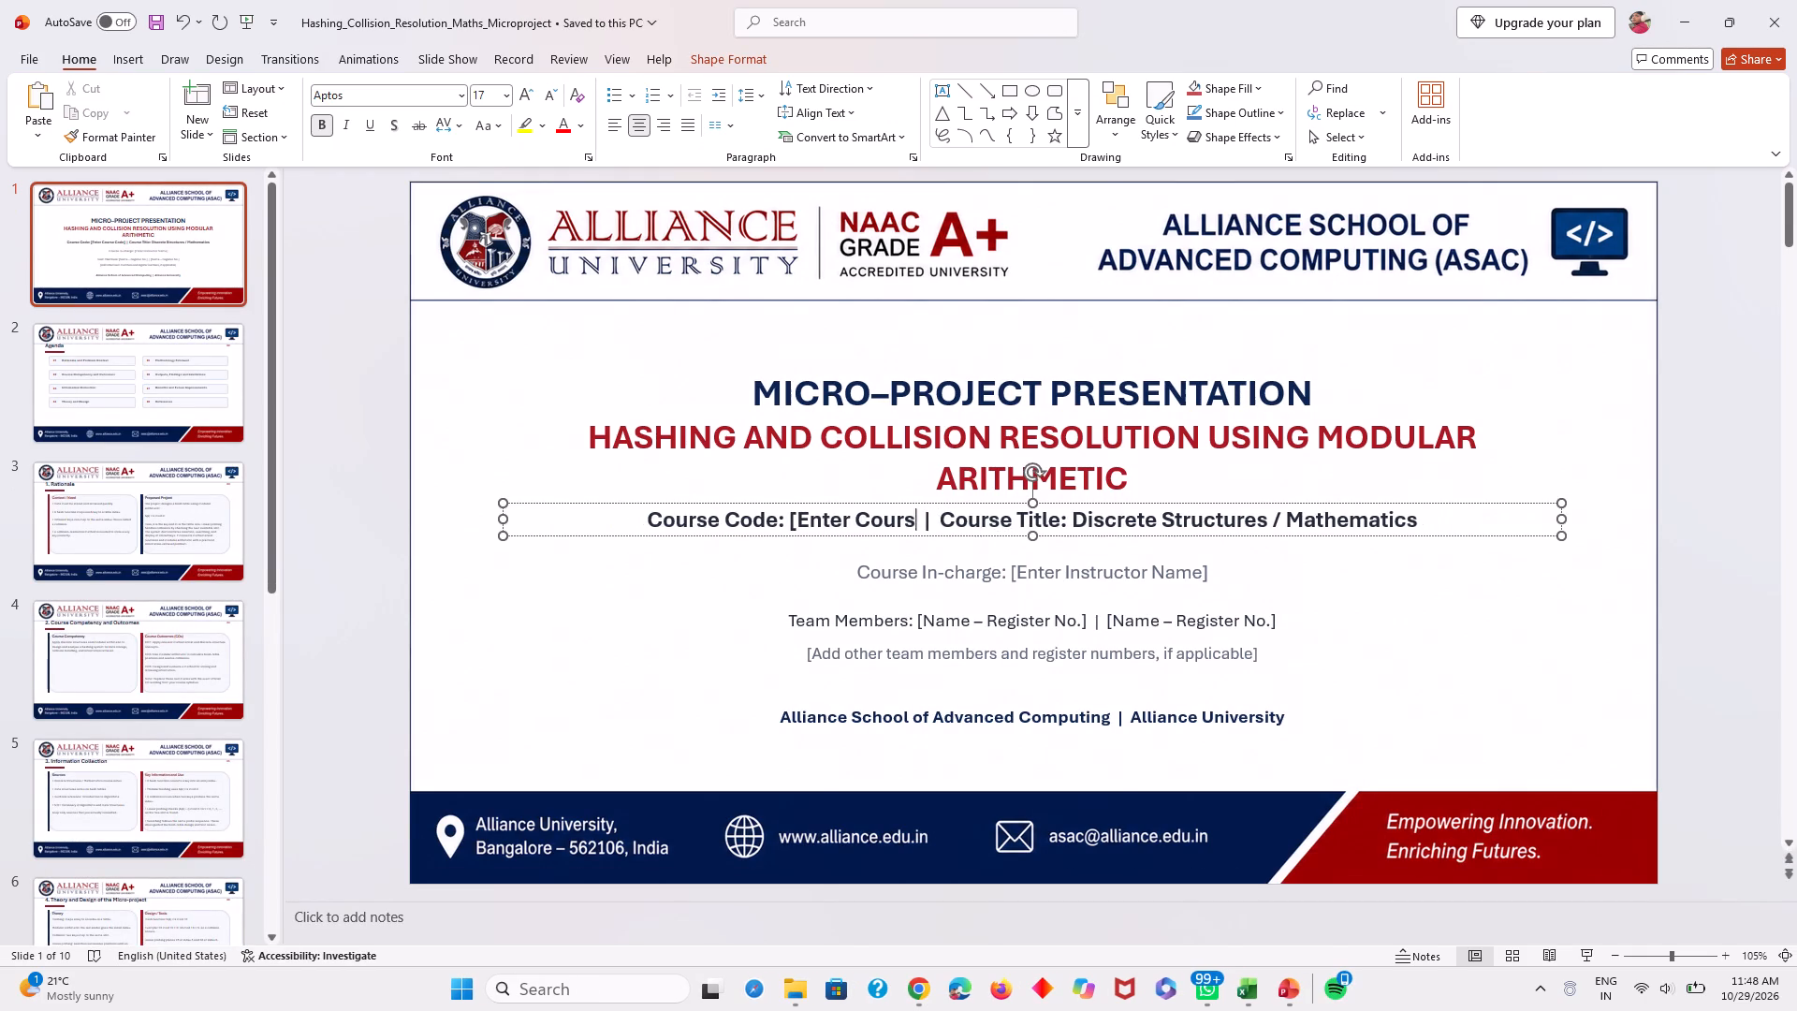
{"action": "key", "text": "BackSpace"}
{"action": "key", "text": "BackSpace"}
{"action": "key", "text": "BackSpace"}
{"action": "key", "text": "BackSpace"}
{"action": "key", "text": "BackSpace"}
{"action": "key", "text": "BackSpace"}
{"action": "key", "text": "BackSpace"}
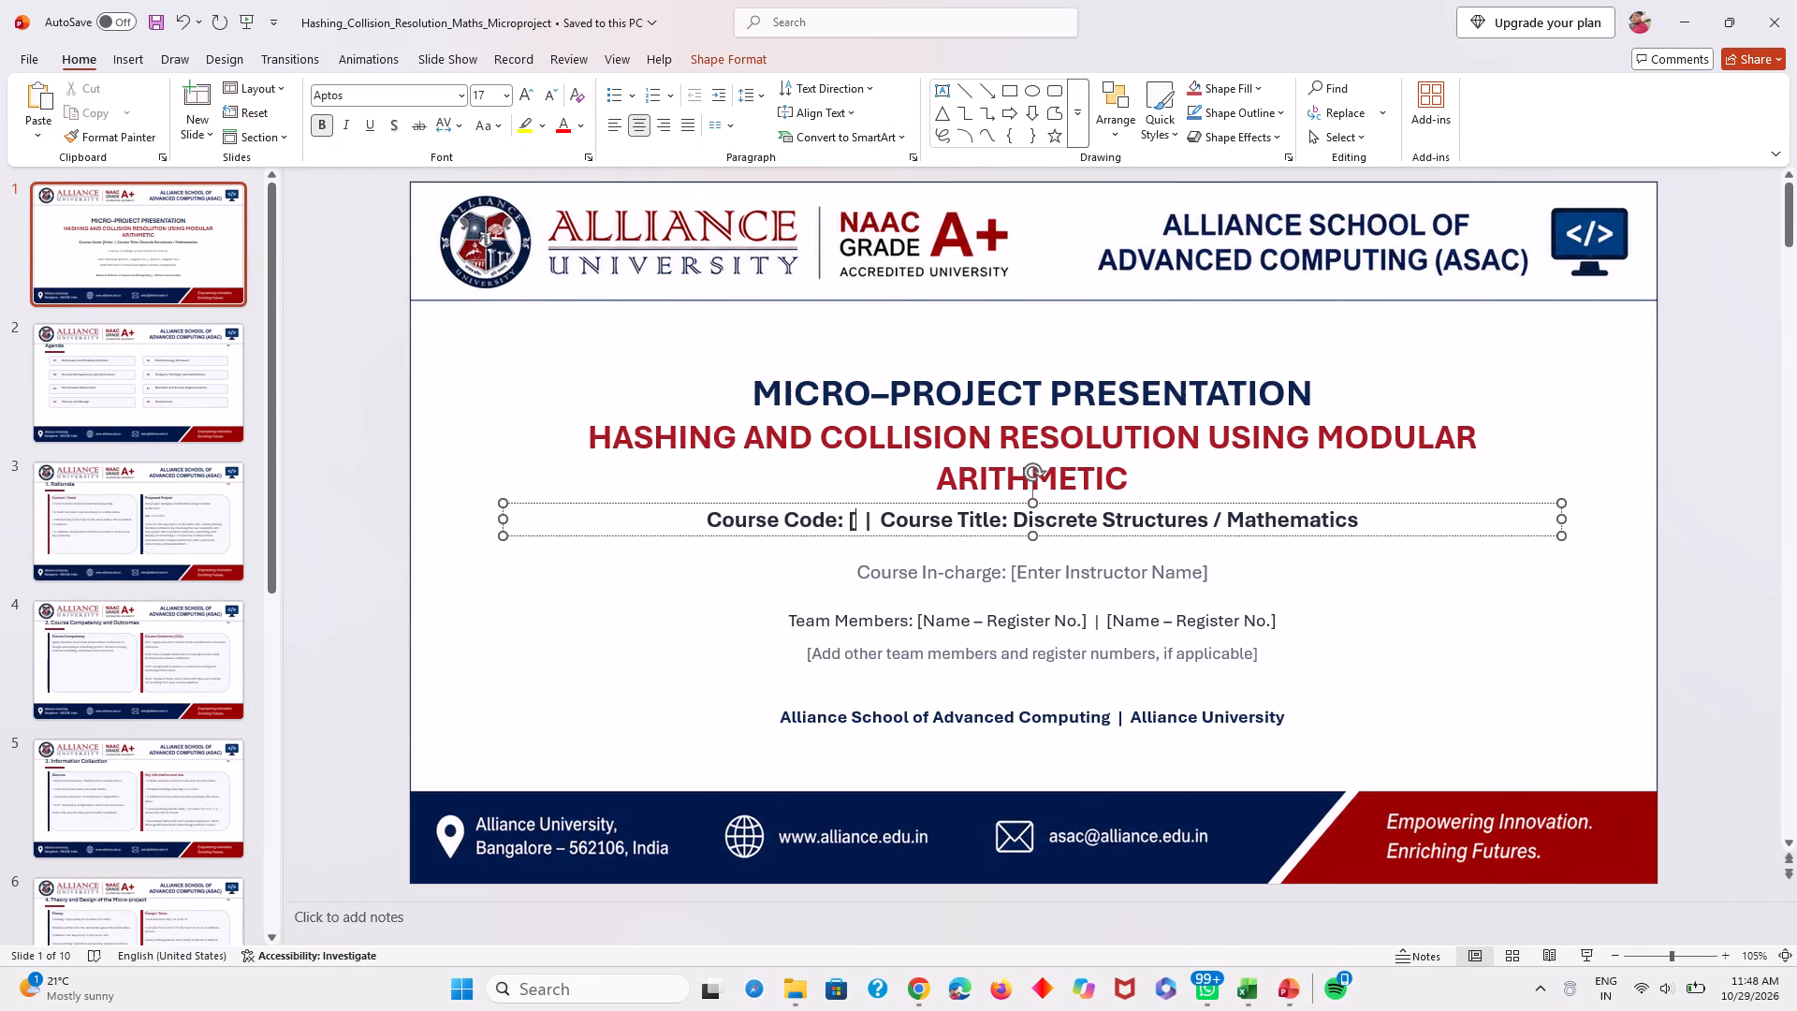
{"action": "key", "text": "BackSpace"}
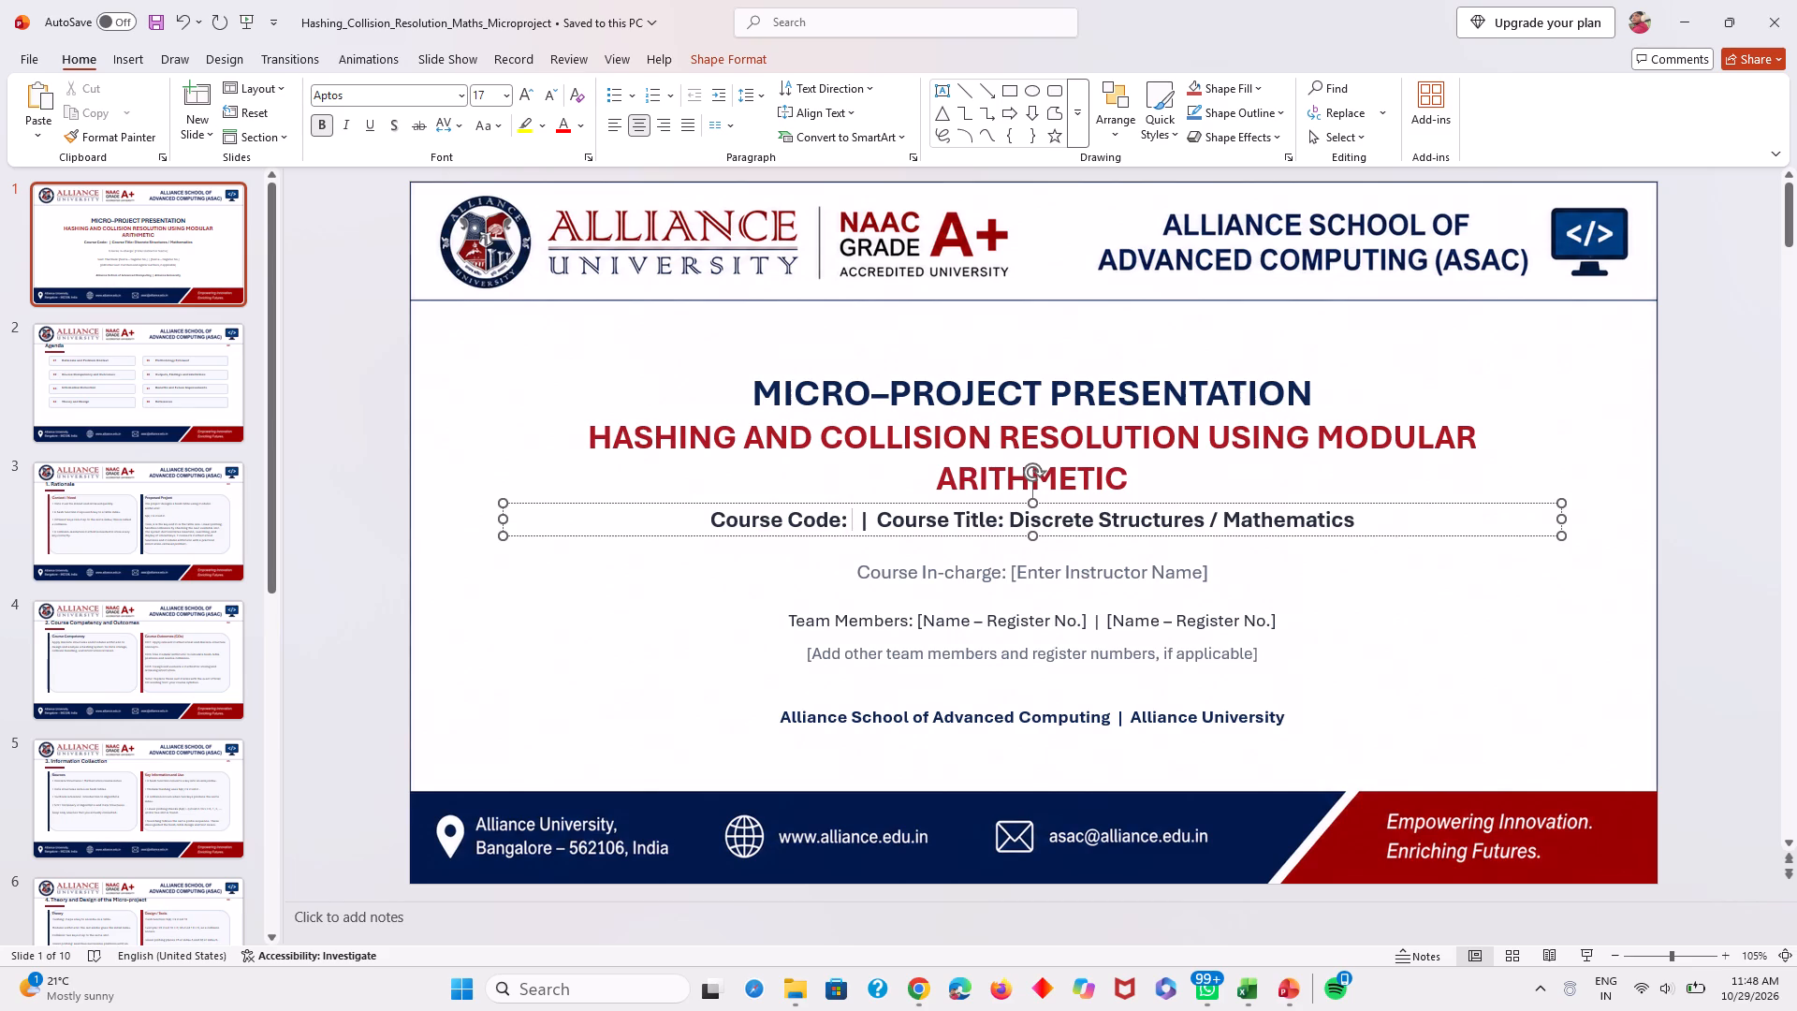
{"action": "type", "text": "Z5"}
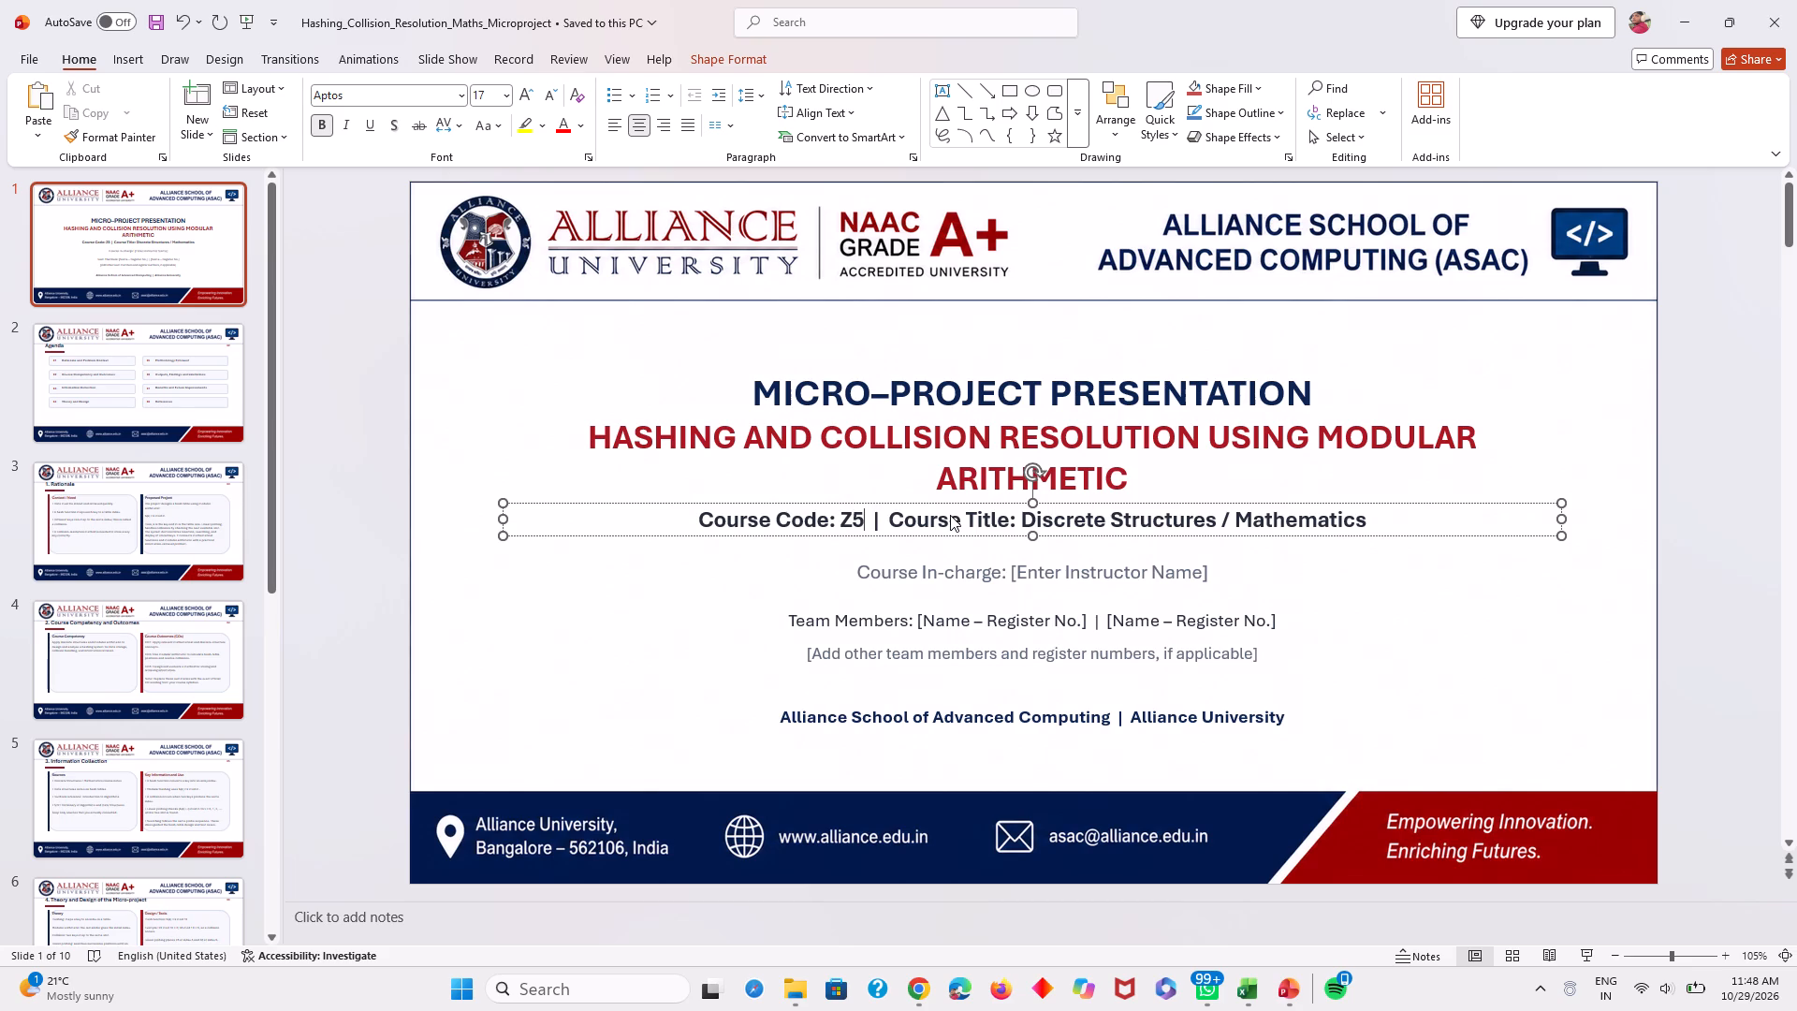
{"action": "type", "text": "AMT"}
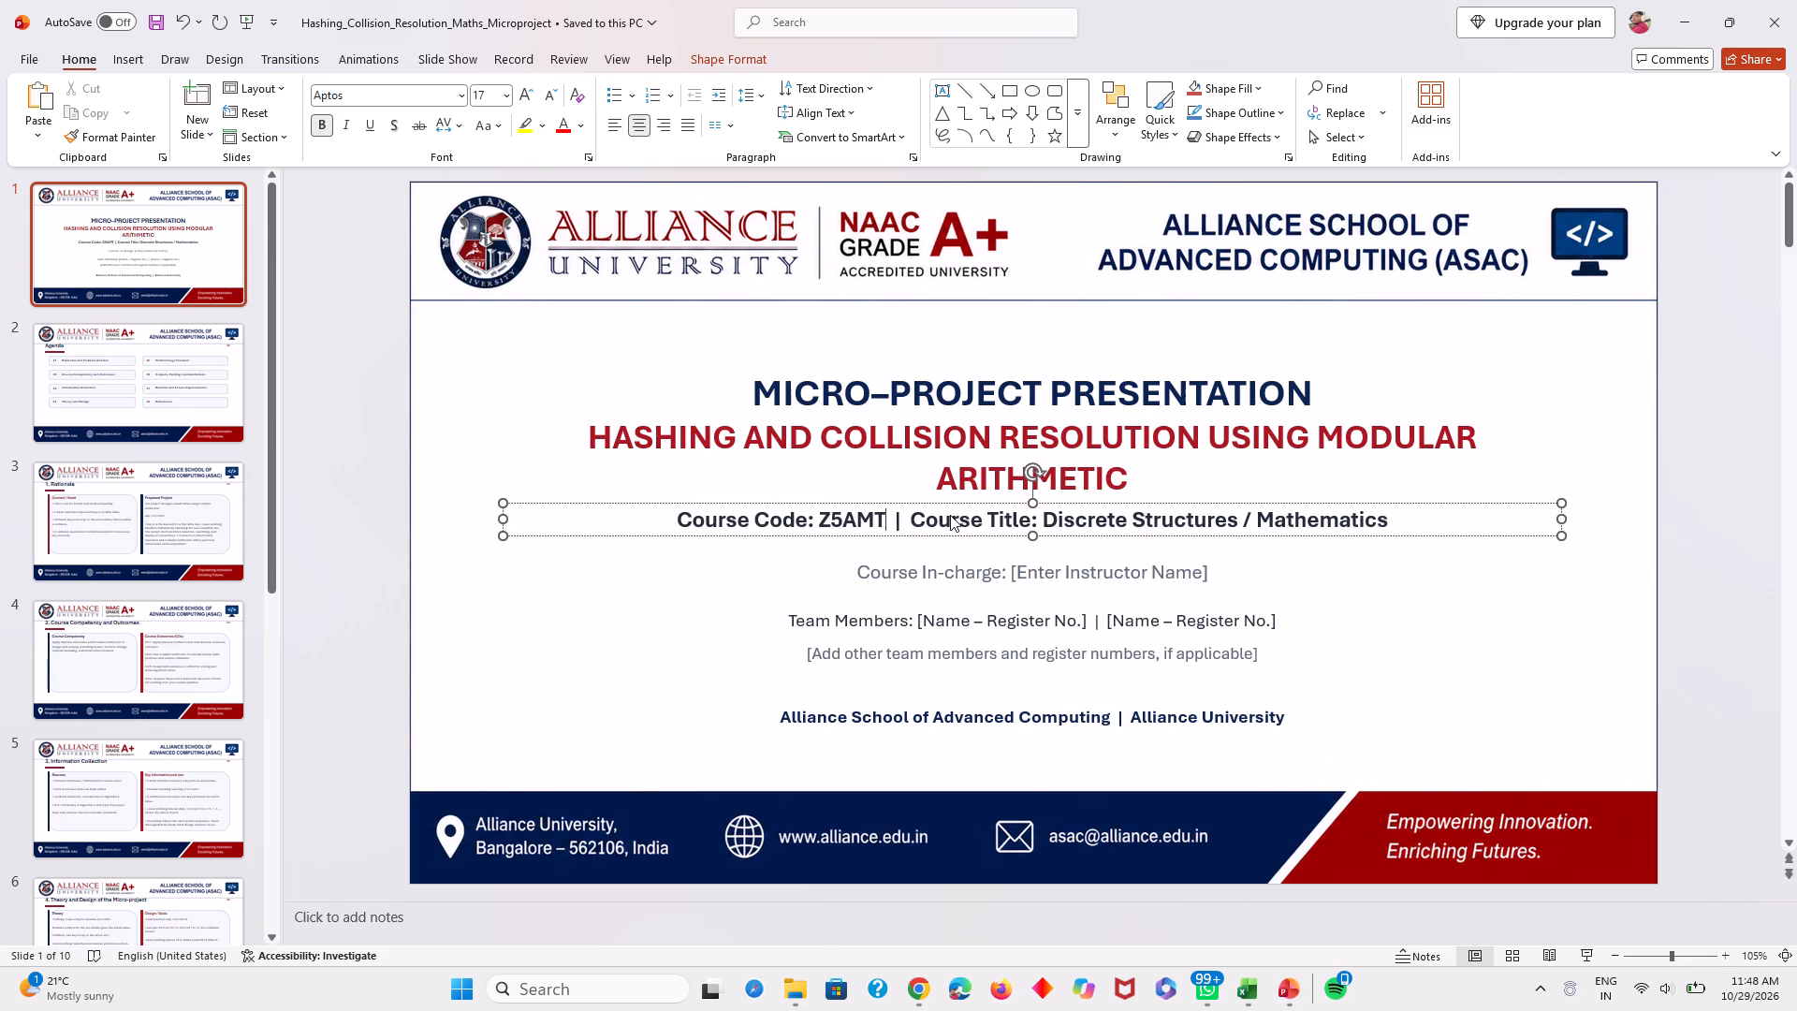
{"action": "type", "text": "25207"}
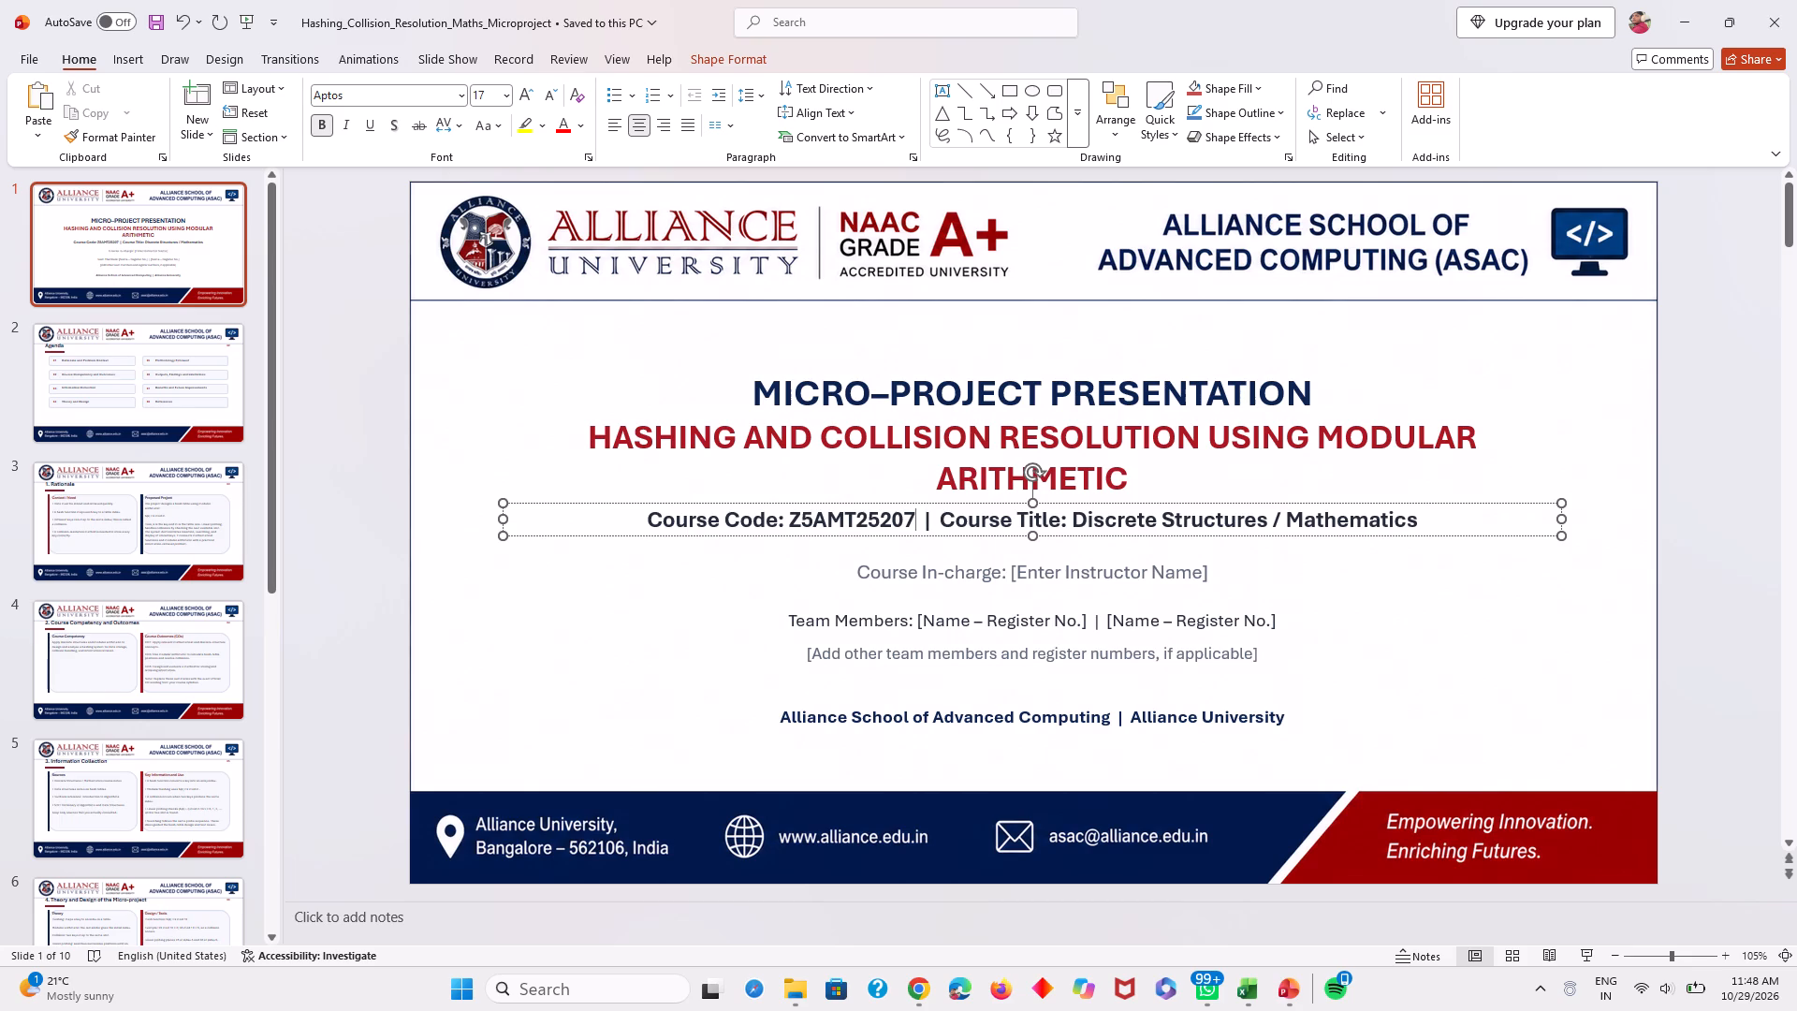
Shorten the course title on the title slide to "Discrete Mathematics" by removing "Structures /".
{"action": "left_click", "coordinate": [1281, 520]}
{"action": "key", "text": "BackSpace"}
{"action": "key", "text": "BackSpace"}
{"action": "key", "text": "BackSpace"}
{"action": "key", "text": "BackSpace"}
{"action": "key", "text": "BackSpace"}
{"action": "key", "text": "BackSpace"}
{"action": "key", "text": "BackSpace"}
{"action": "key", "text": "BackSpace"}
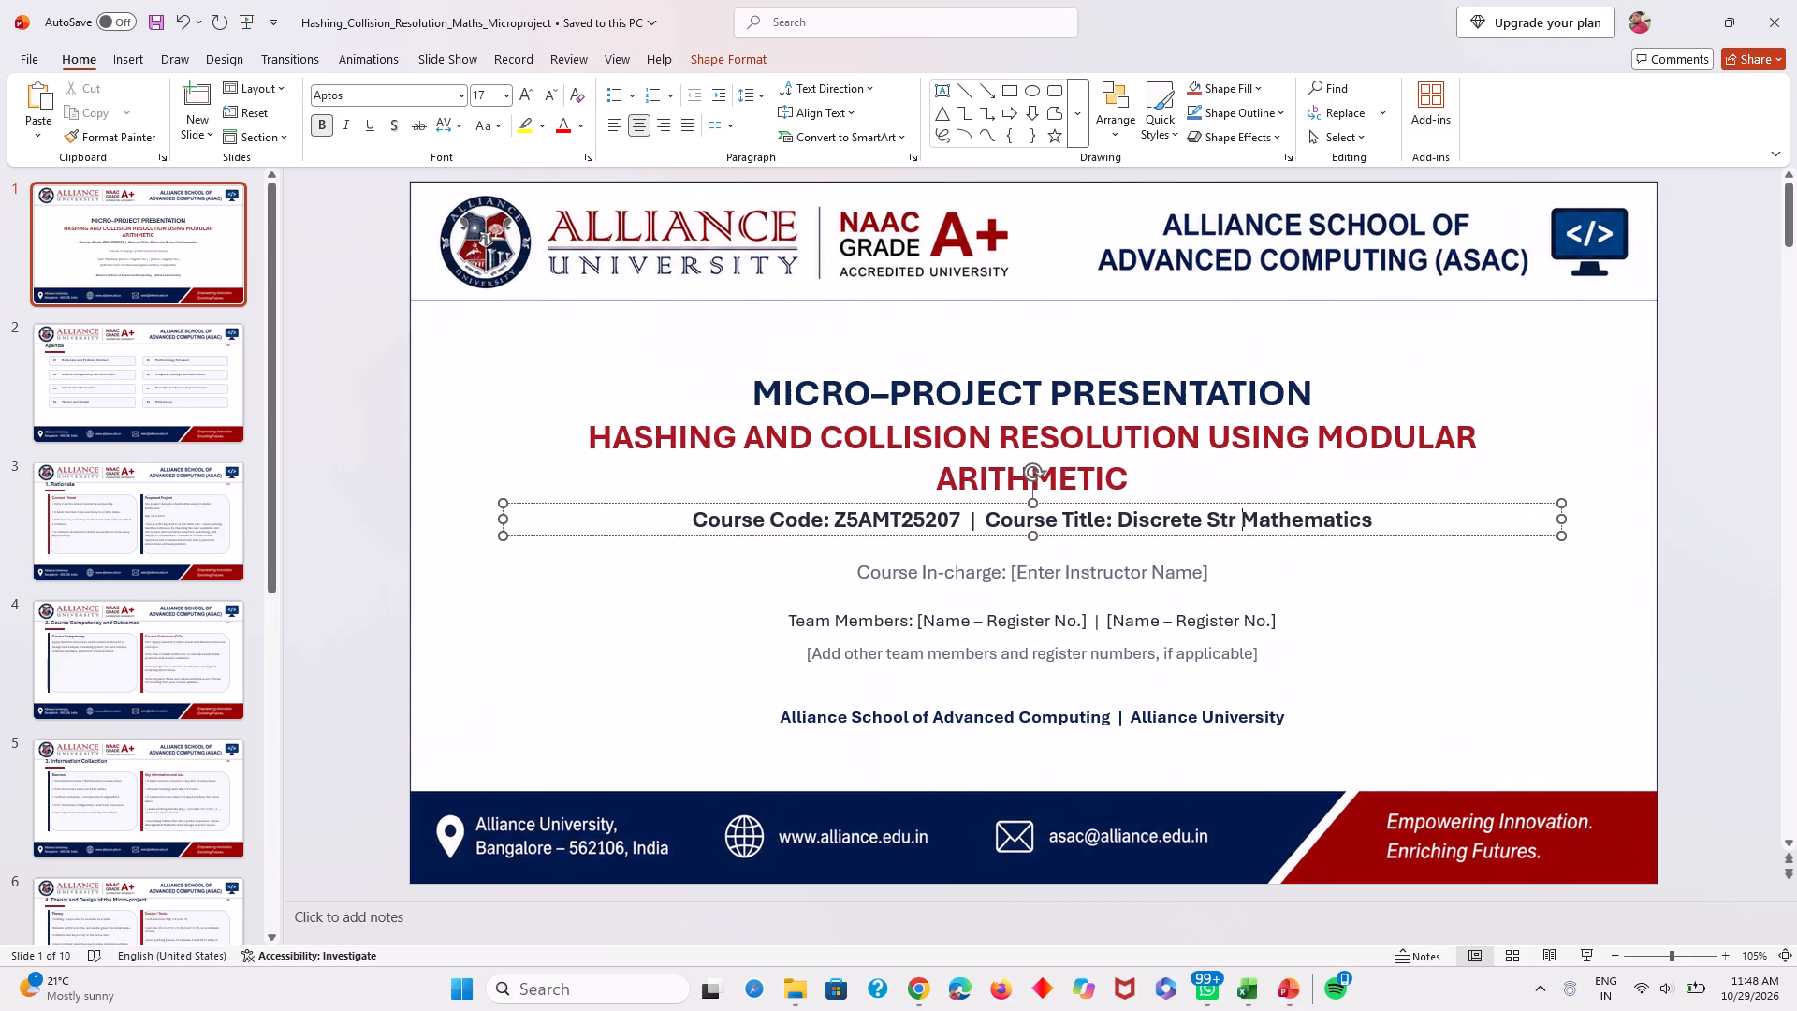
{"action": "key", "text": "BackSpace"}
{"action": "key", "text": "BackSpace"}
{"action": "key", "text": "BackSpace"}
{"action": "key", "text": "BackSpace"}
{"action": "key", "text": "BackSpace"}
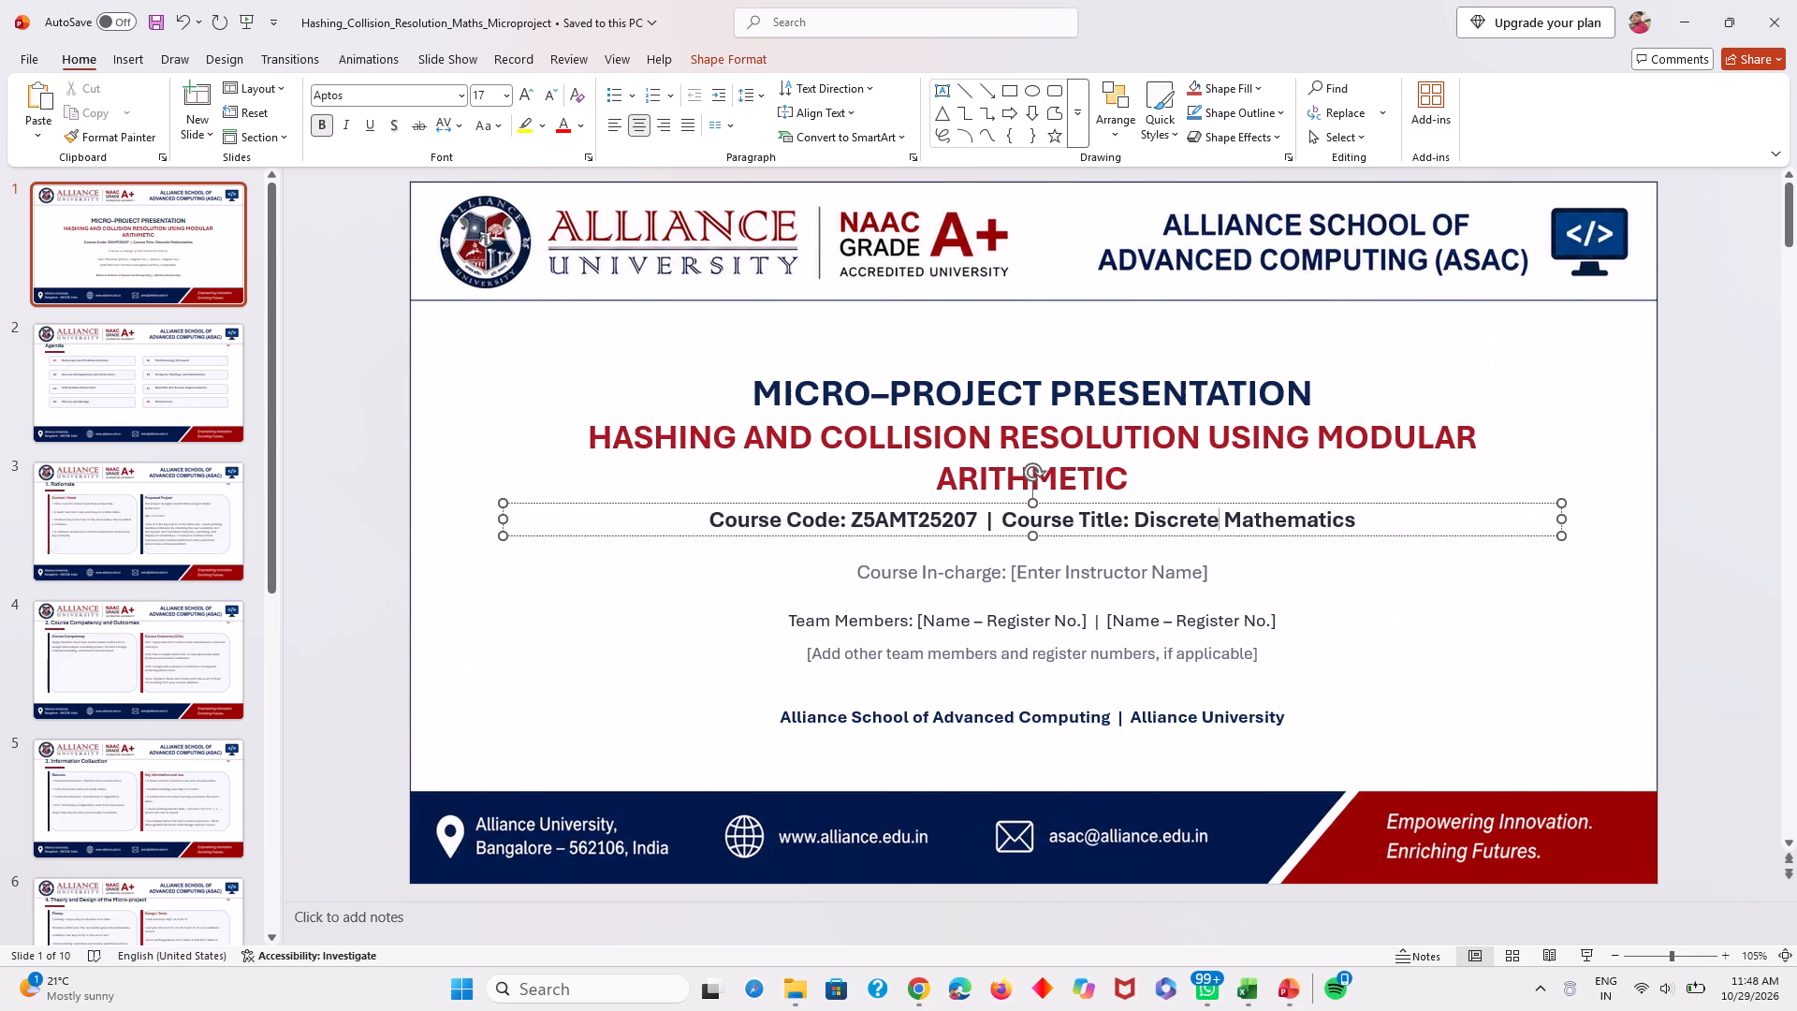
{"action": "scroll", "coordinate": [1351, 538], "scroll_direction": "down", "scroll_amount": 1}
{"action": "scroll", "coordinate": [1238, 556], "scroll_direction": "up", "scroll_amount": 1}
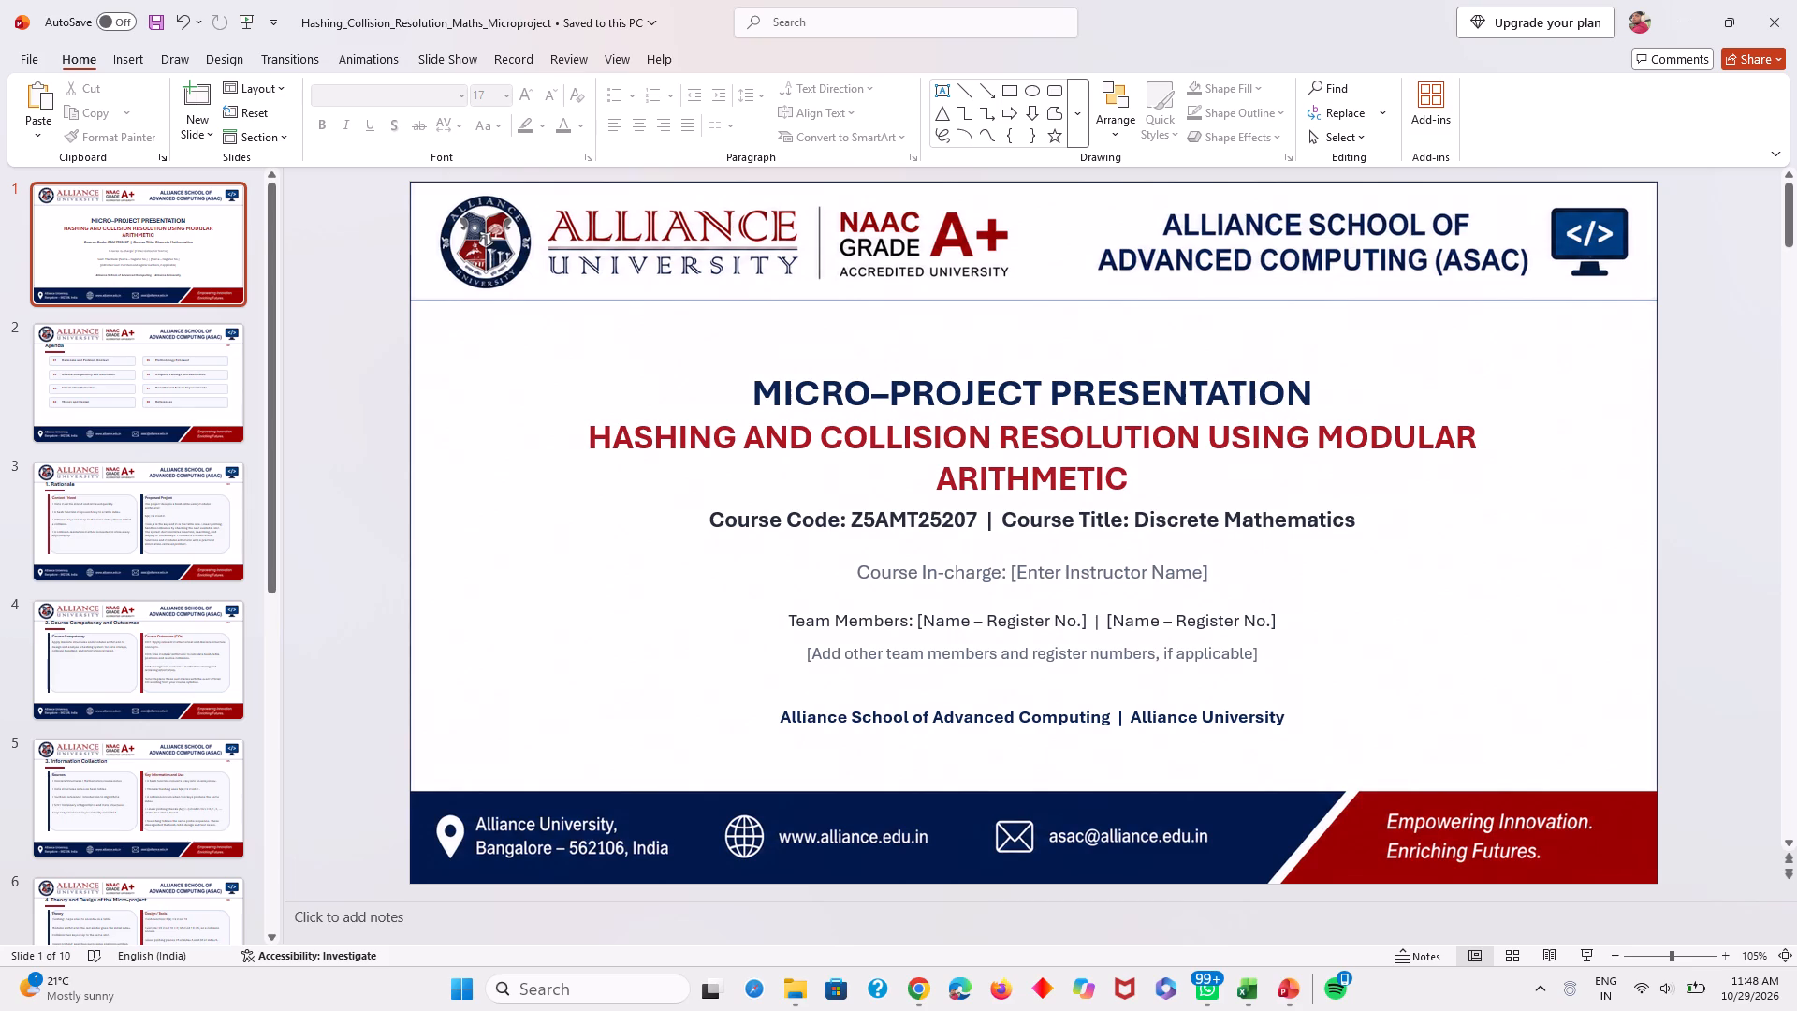
Replace the instructor name placeholder in the title slide's Course In-charge line with the instructor's name, preceded by "Dr.".
{"action": "left_click", "coordinate": [1200, 572]}
{"action": "key", "text": "Right"}
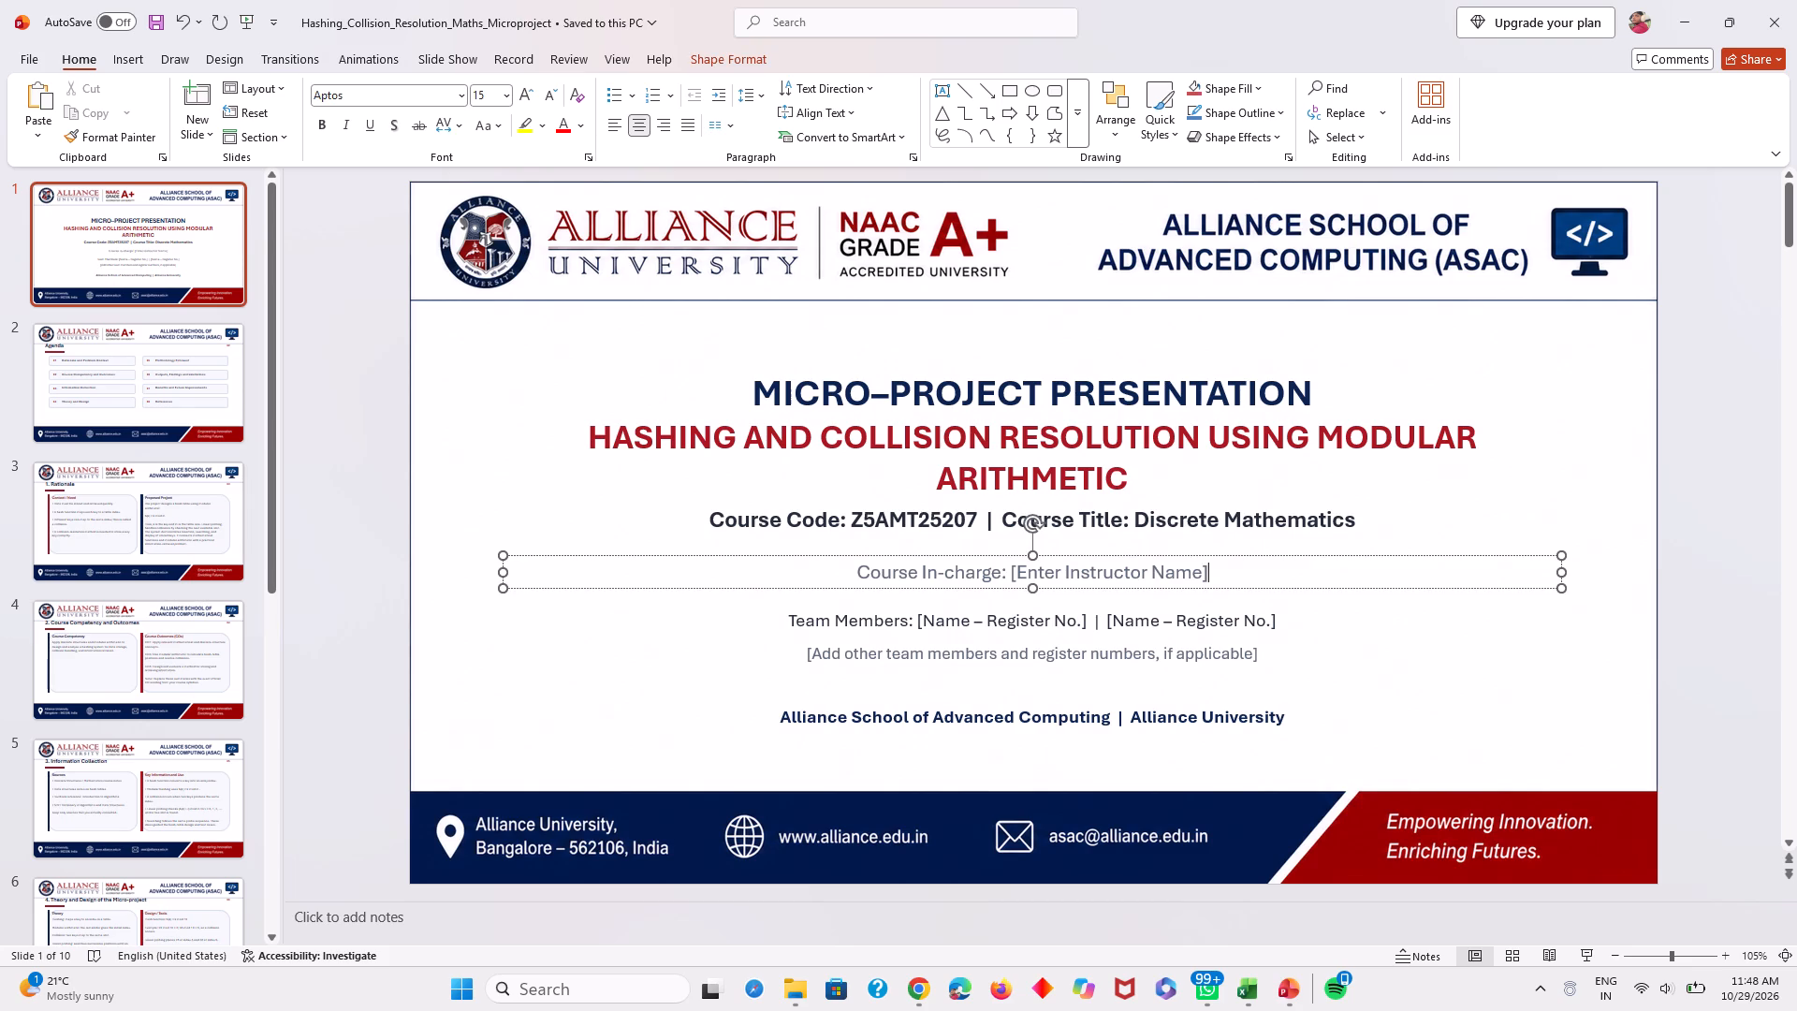
{"action": "key", "text": "BackSpace"}
{"action": "key", "text": "BackSpace"}
{"action": "key", "text": "BackSpace"}
{"action": "key", "text": "BackSpace"}
{"action": "key", "text": "BackSpace"}
{"action": "key", "text": "BackSpace"}
{"action": "key", "text": "BackSpace"}
{"action": "key", "text": "BackSpace"}
{"action": "key", "text": "BackSpace"}
{"action": "key", "text": "BackSpace"}
{"action": "key", "text": "BackSpace"}
{"action": "key", "text": "BackSpace"}
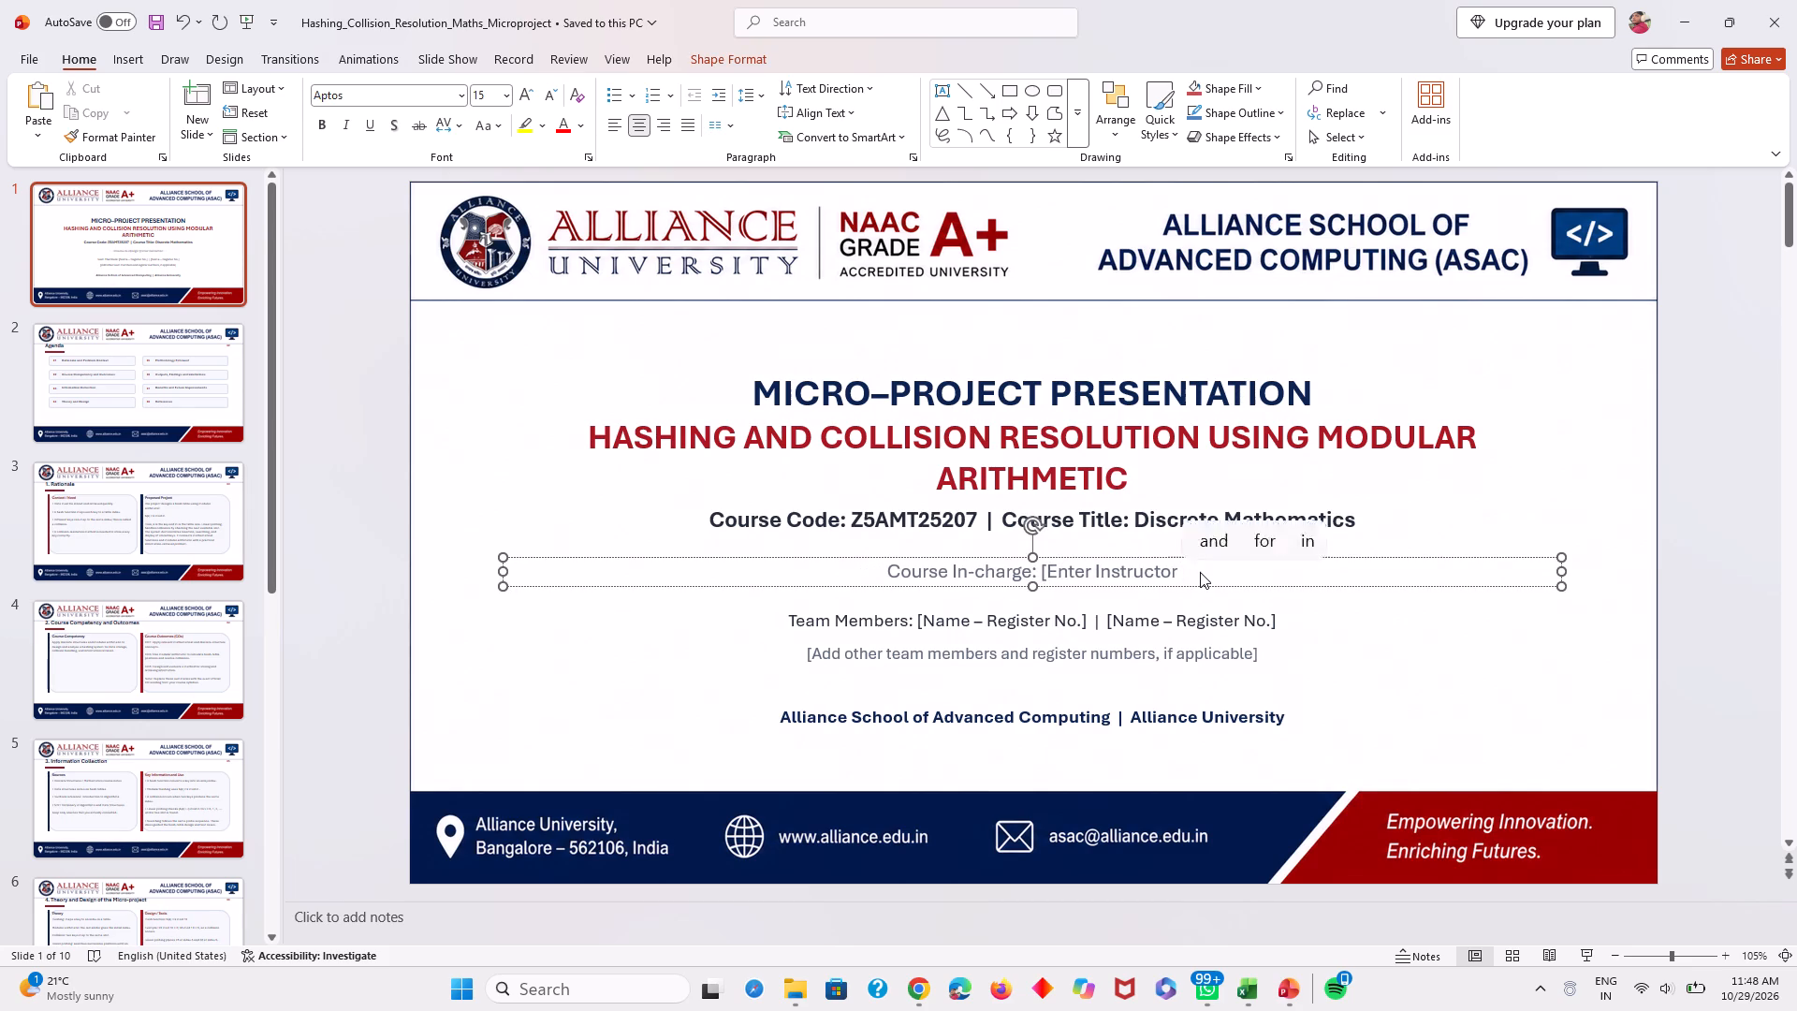
{"action": "key", "text": "BackSpace"}
{"action": "key", "text": "BackSpace"}
{"action": "key", "text": "BackSpace"}
{"action": "key", "text": "BackSpace"}
{"action": "key", "text": "BackSpace"}
{"action": "key", "text": "BackSpace"}
{"action": "key", "text": "BackSpace"}
{"action": "key", "text": "BackSpace"}
{"action": "key", "text": "BackSpace"}
{"action": "key", "text": "BackSpace"}
{"action": "key", "text": "BackSpace"}
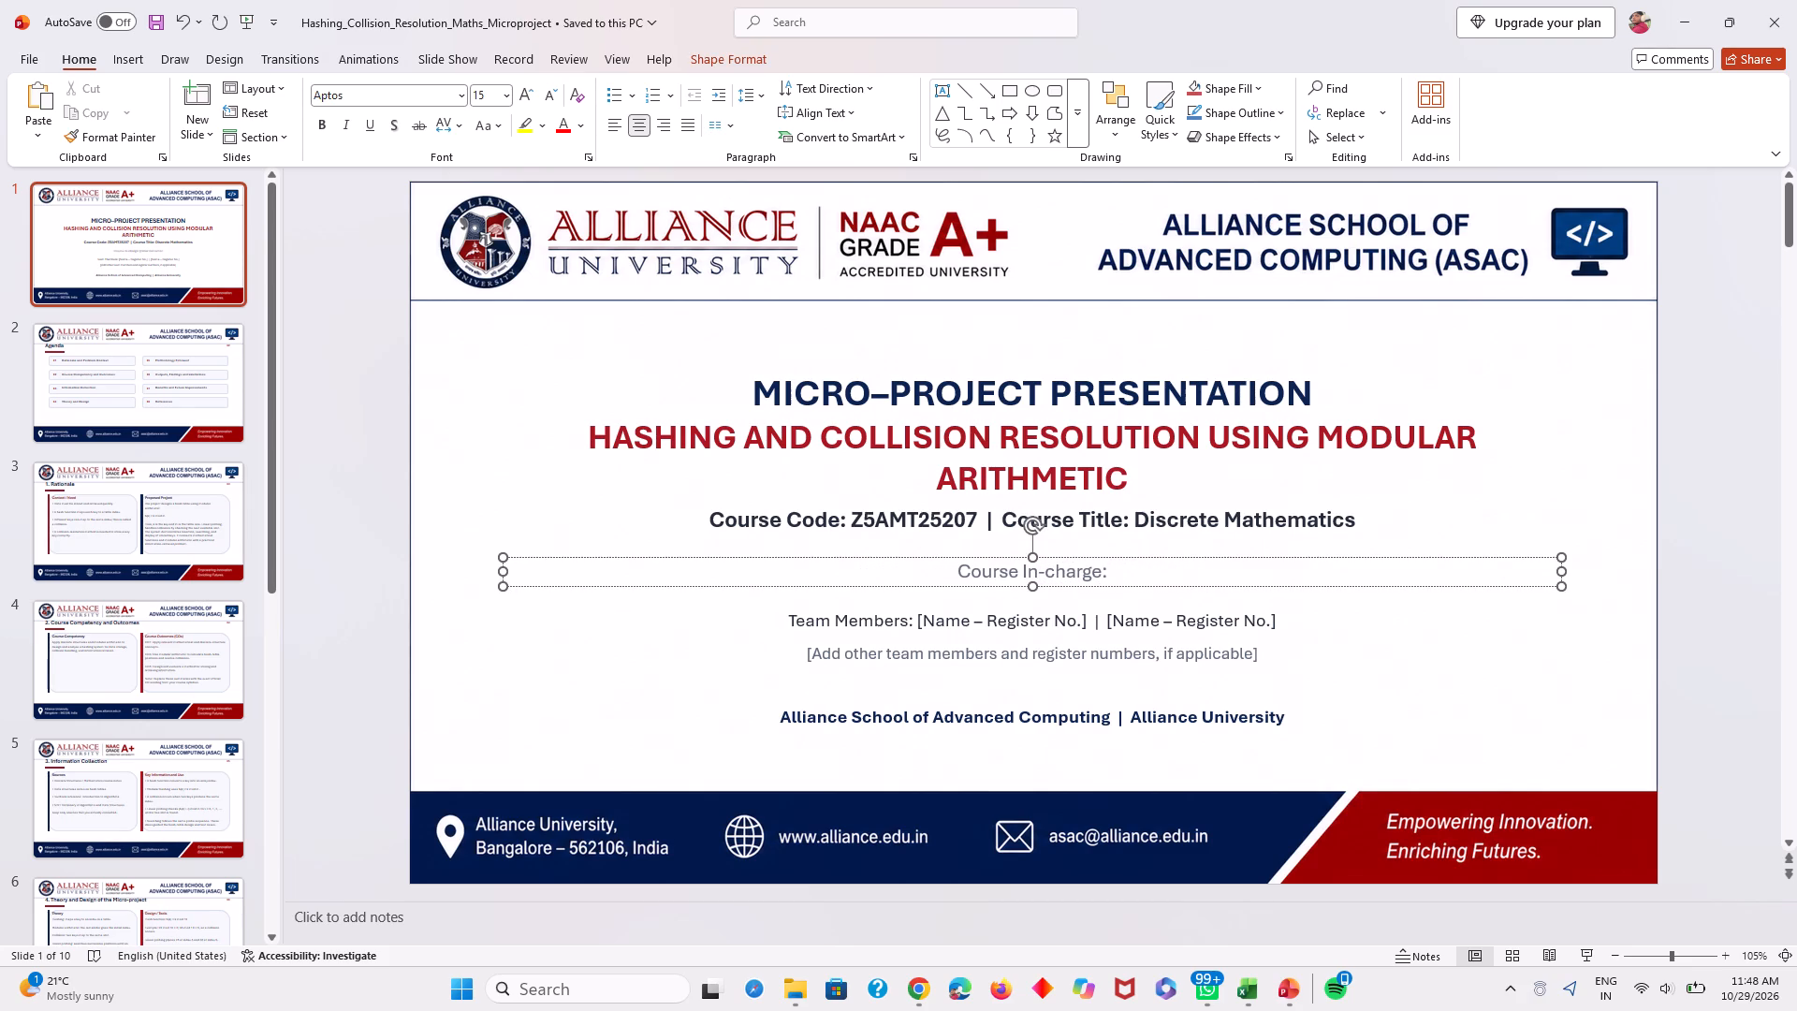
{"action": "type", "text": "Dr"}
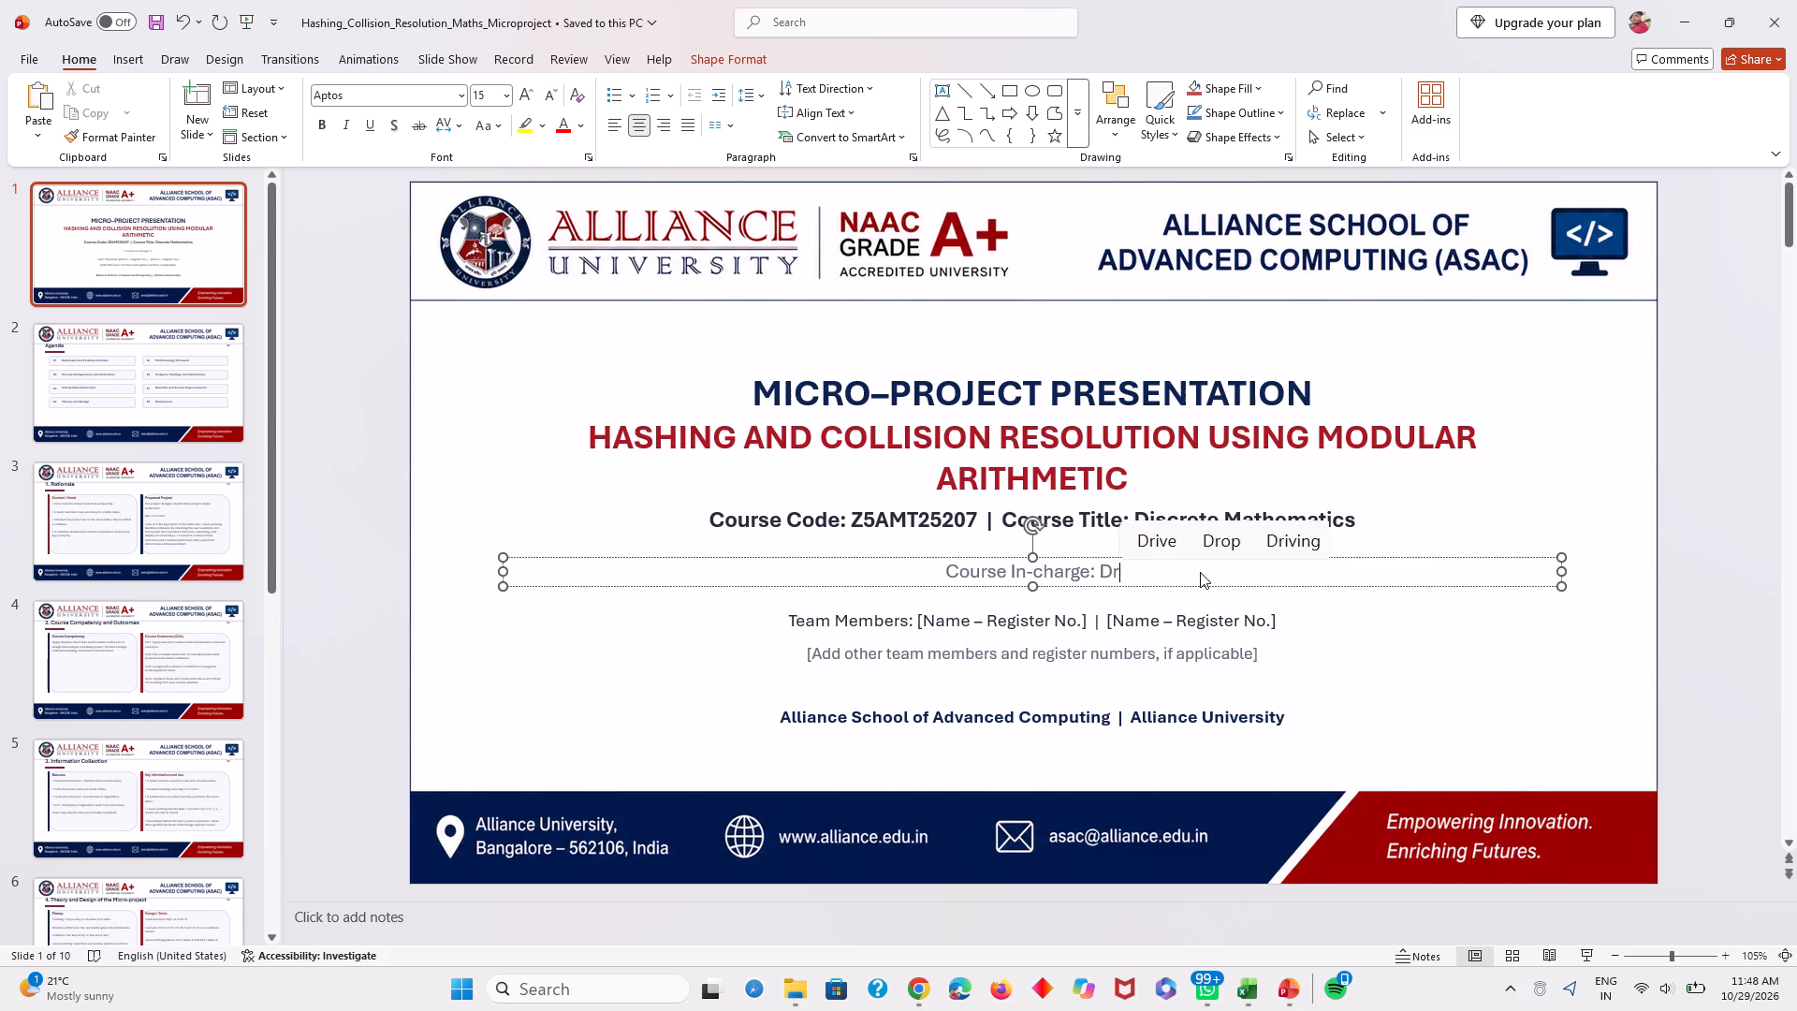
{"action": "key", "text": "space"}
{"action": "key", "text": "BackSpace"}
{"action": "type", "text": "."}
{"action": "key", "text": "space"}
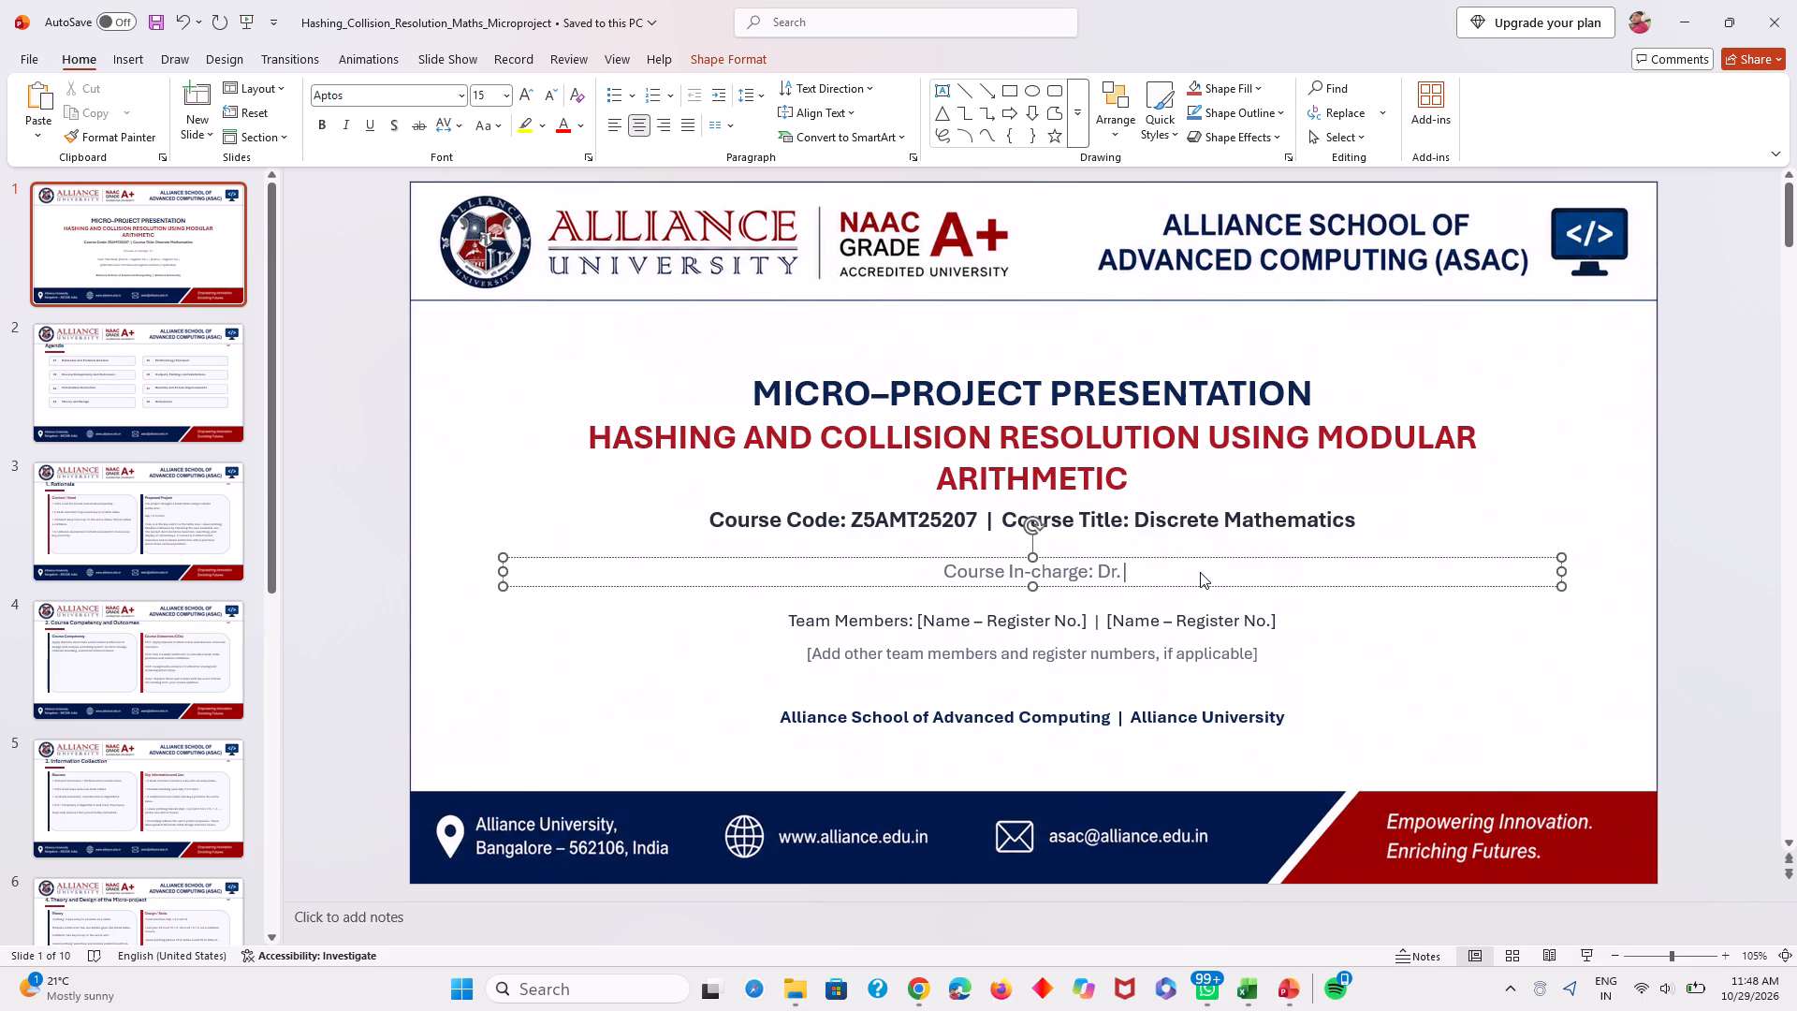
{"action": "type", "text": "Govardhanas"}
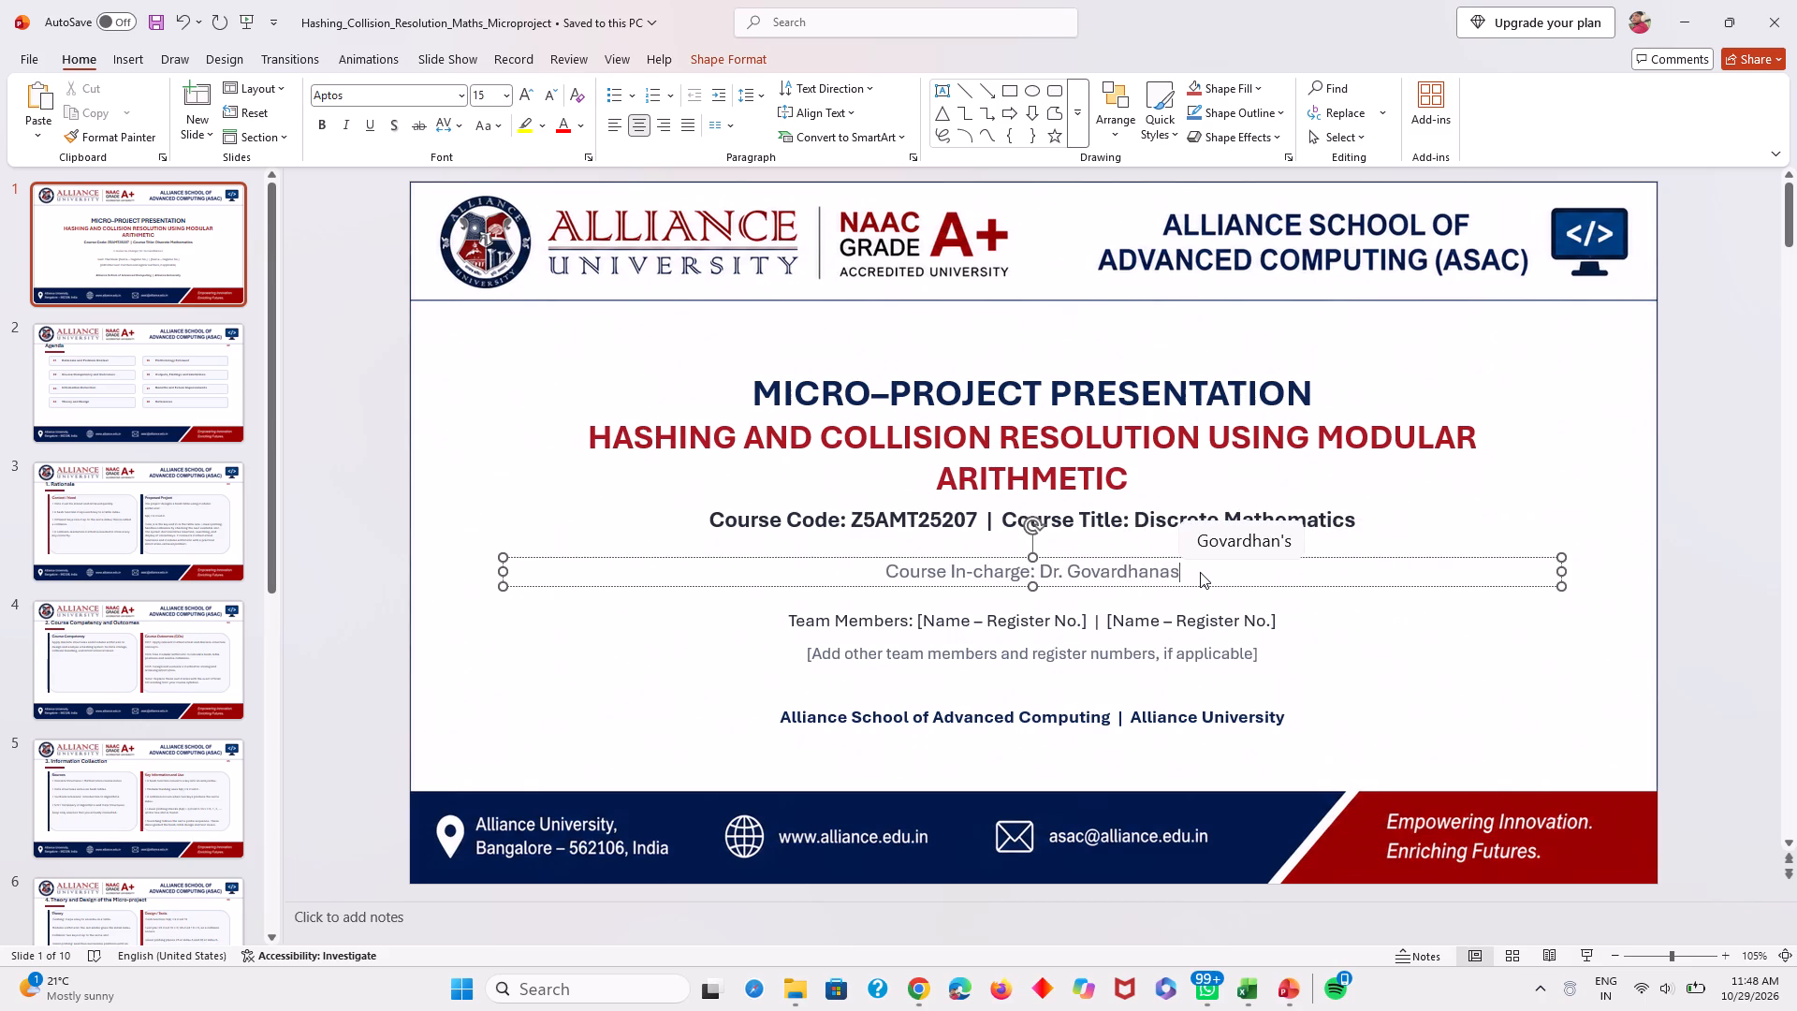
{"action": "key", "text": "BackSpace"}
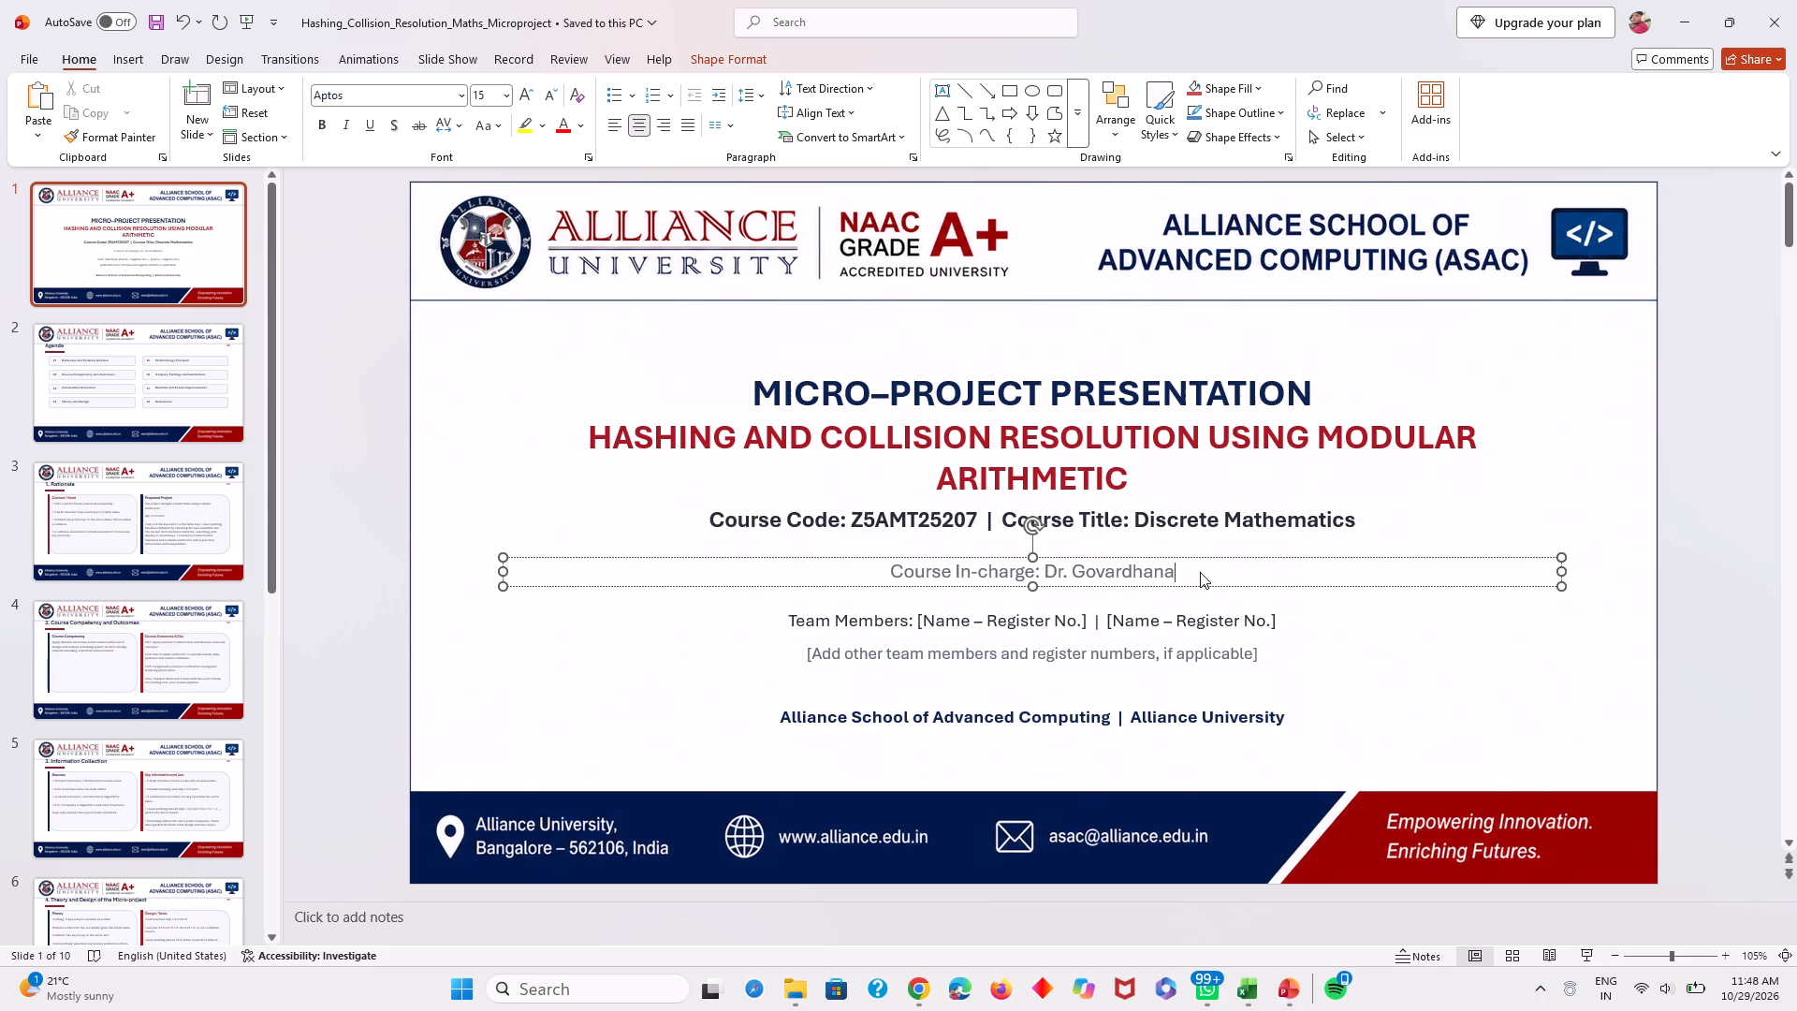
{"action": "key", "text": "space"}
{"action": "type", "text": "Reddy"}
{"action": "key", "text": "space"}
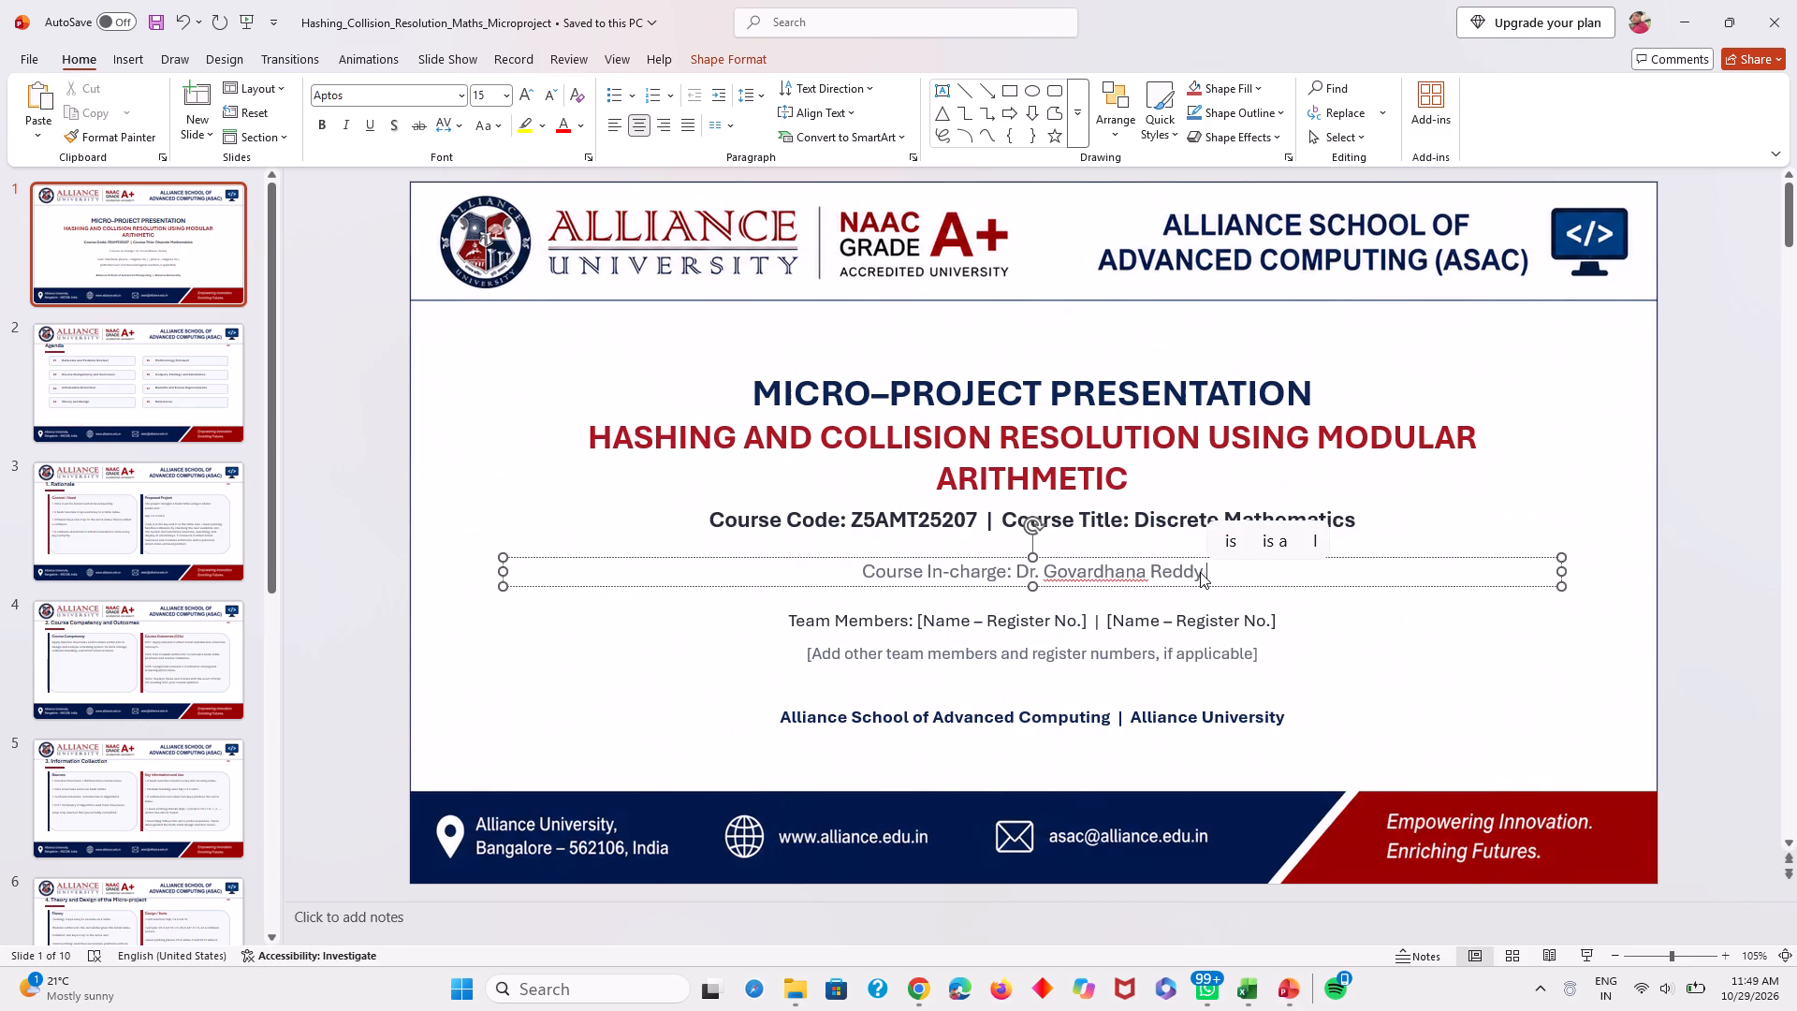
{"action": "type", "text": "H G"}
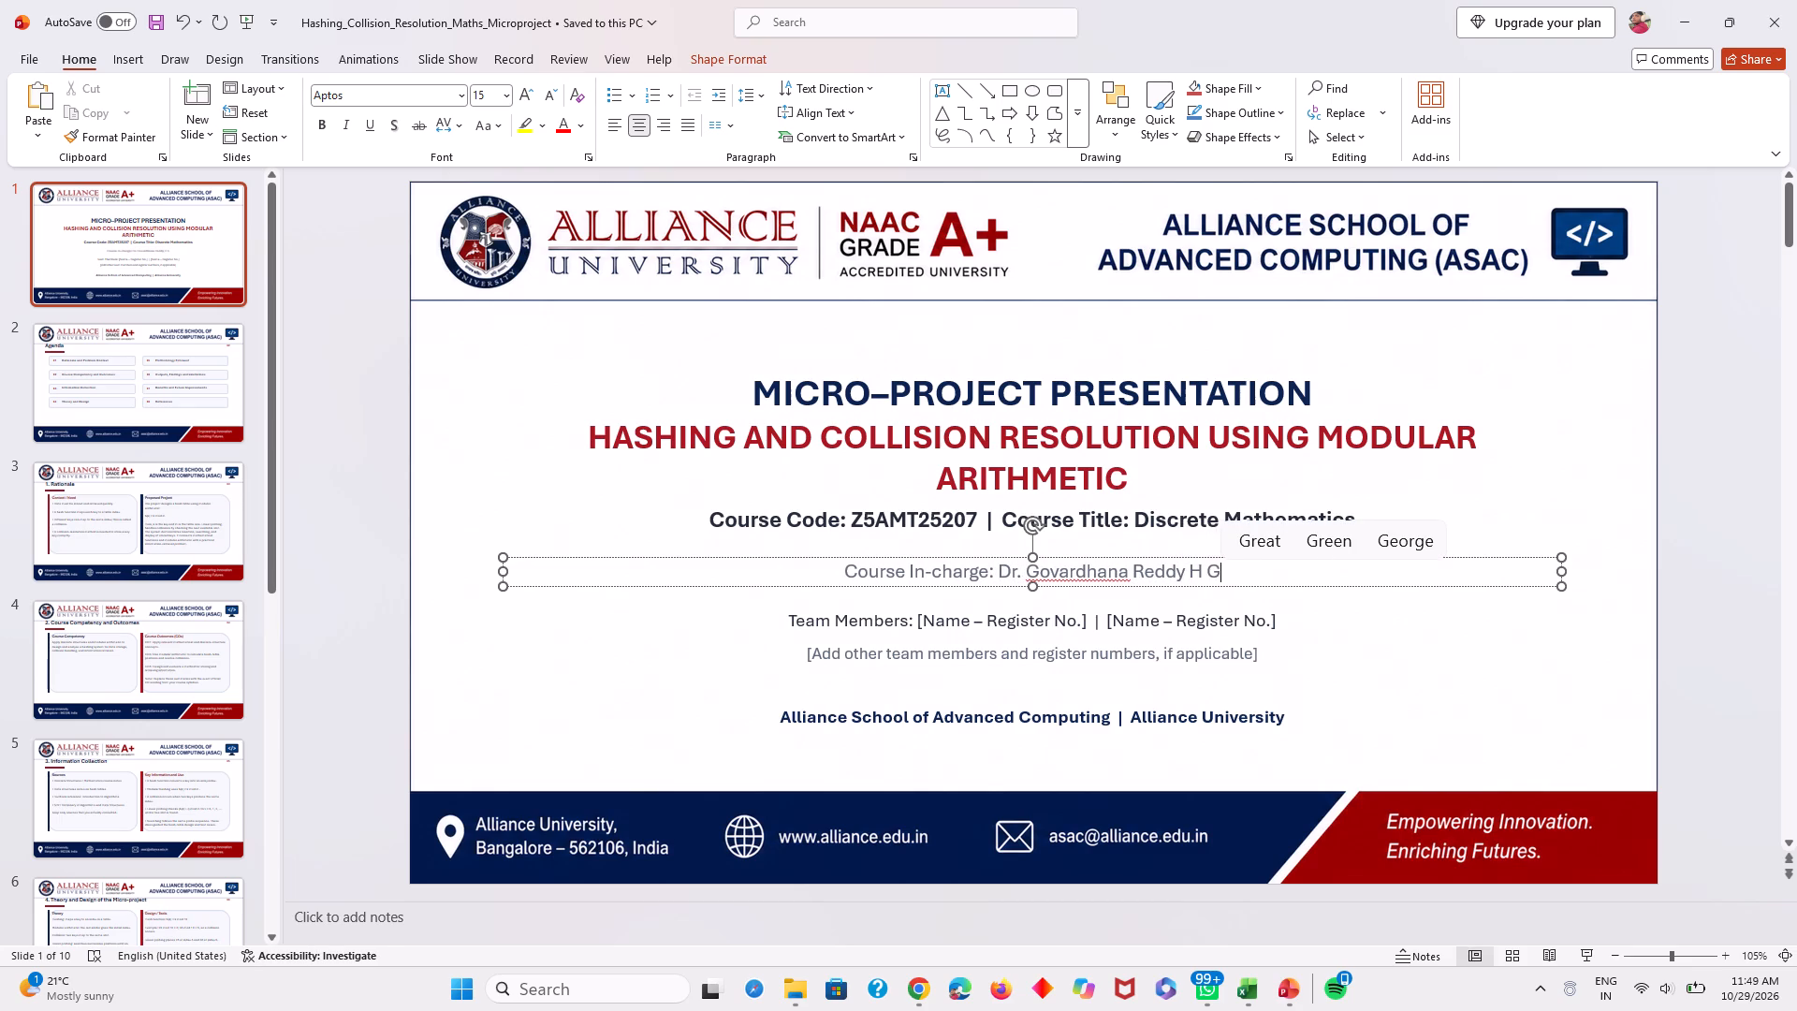
Ignore all spelling flags for the instructor's first name in the Course In-charge line.
{"action": "right_click", "coordinate": [1110, 574]}
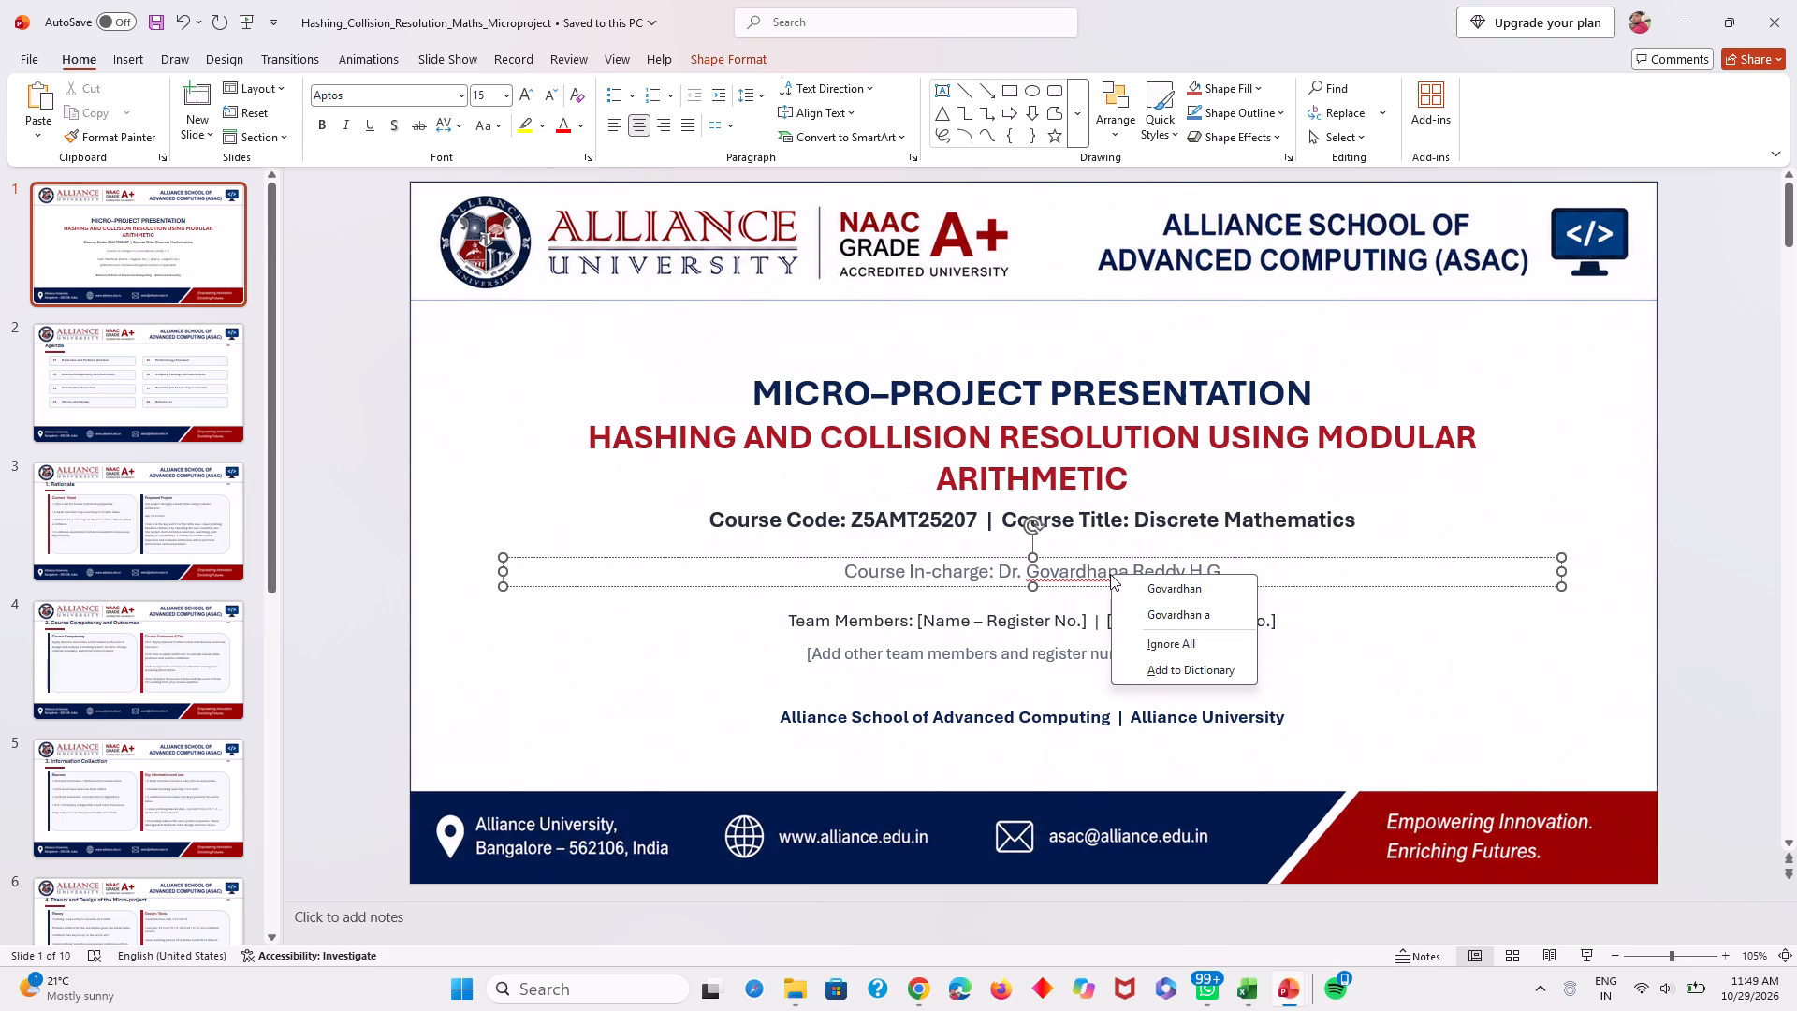
{"action": "left_click", "coordinate": [1151, 637]}
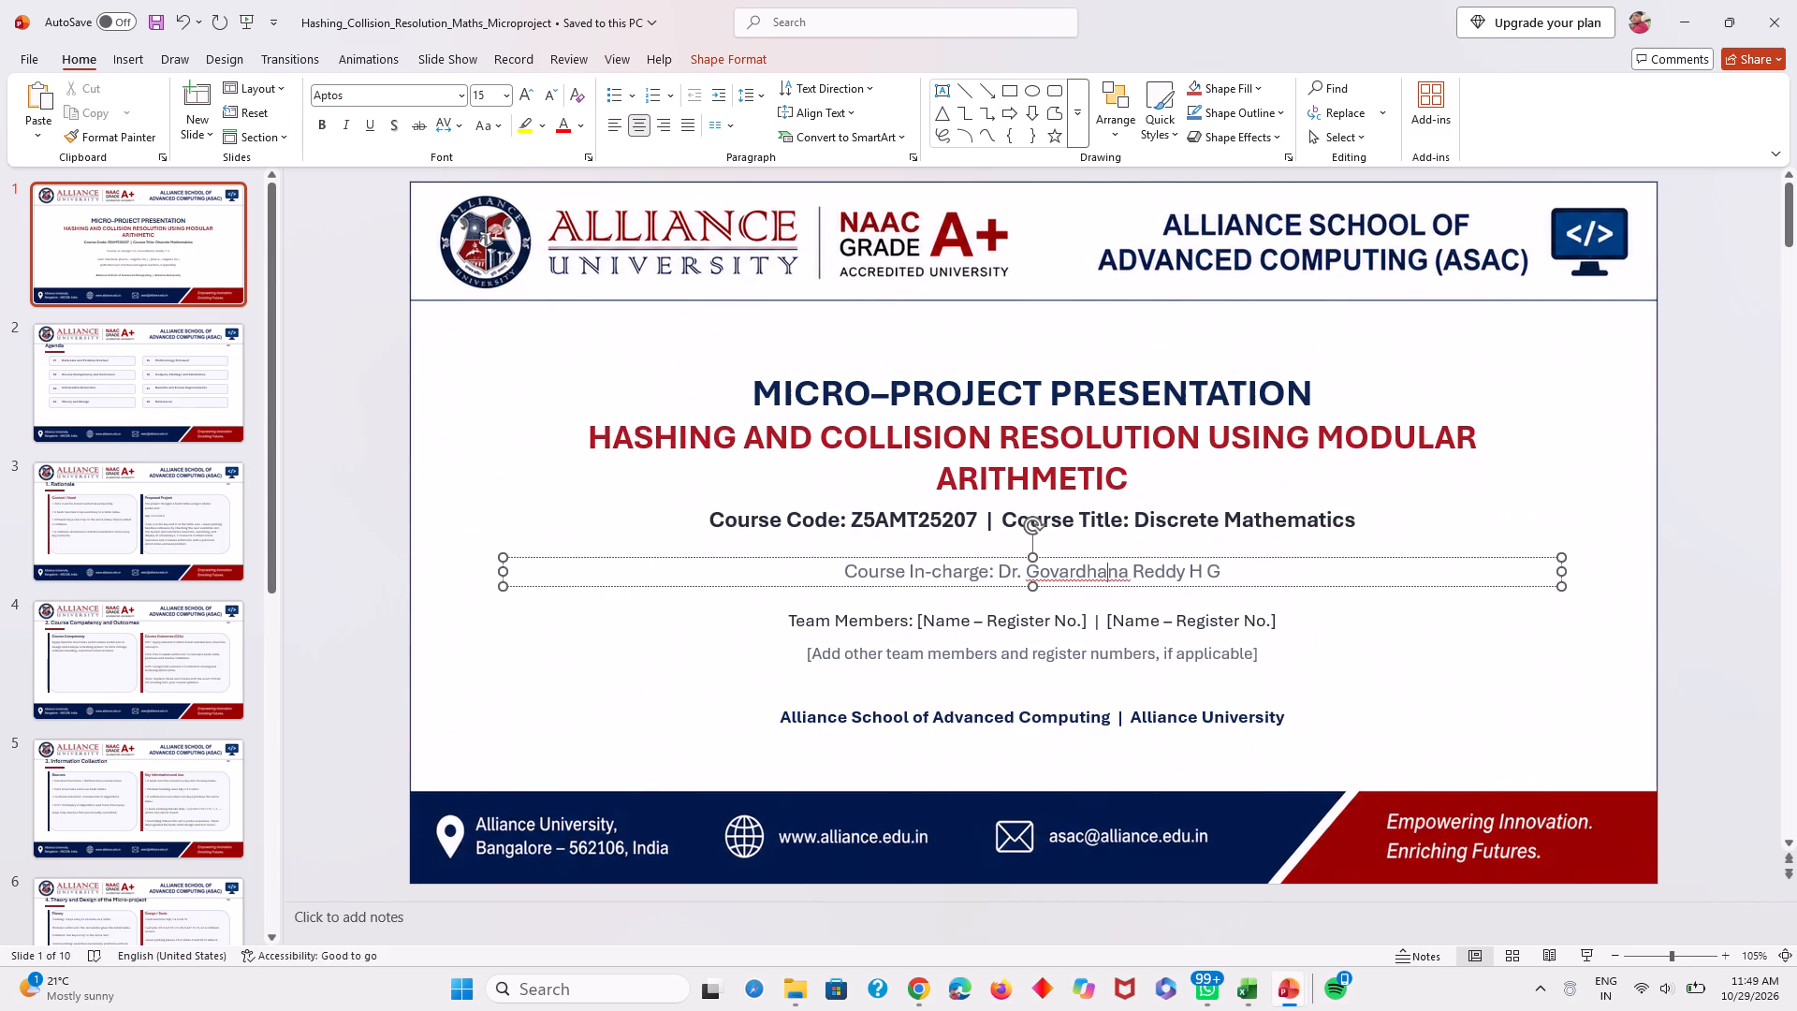
{"action": "right_click", "coordinate": [1111, 574]}
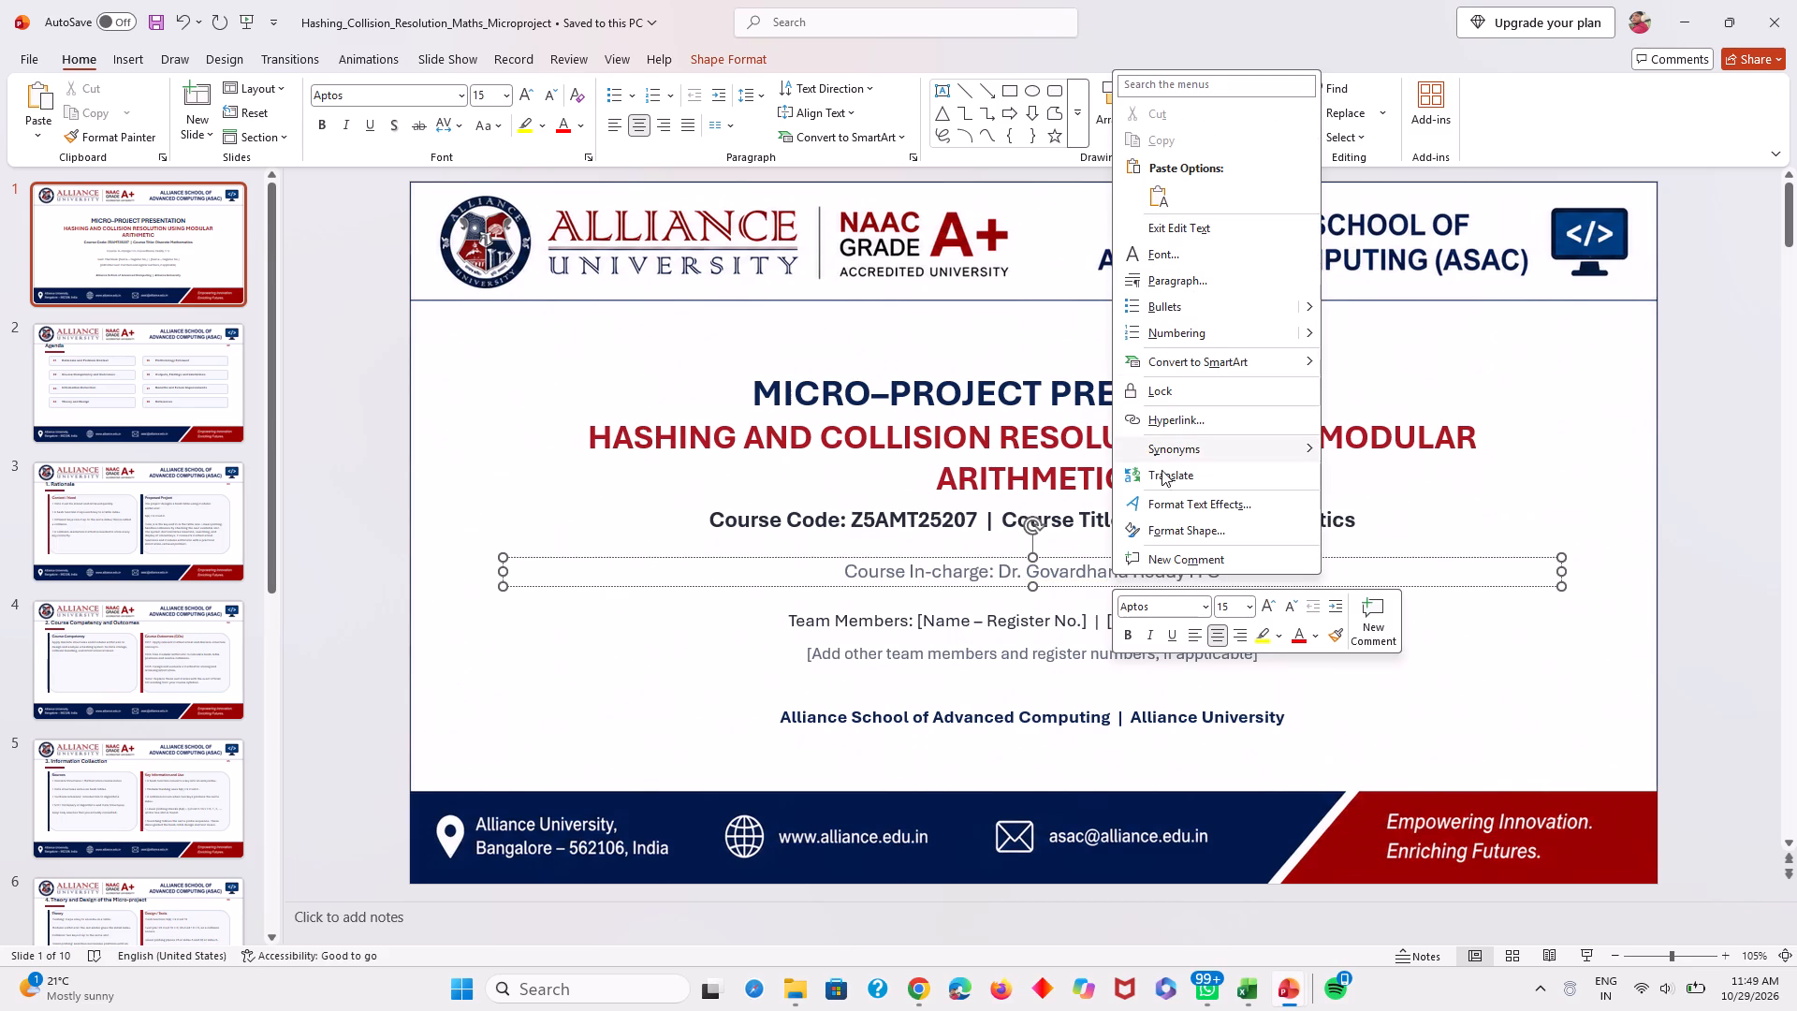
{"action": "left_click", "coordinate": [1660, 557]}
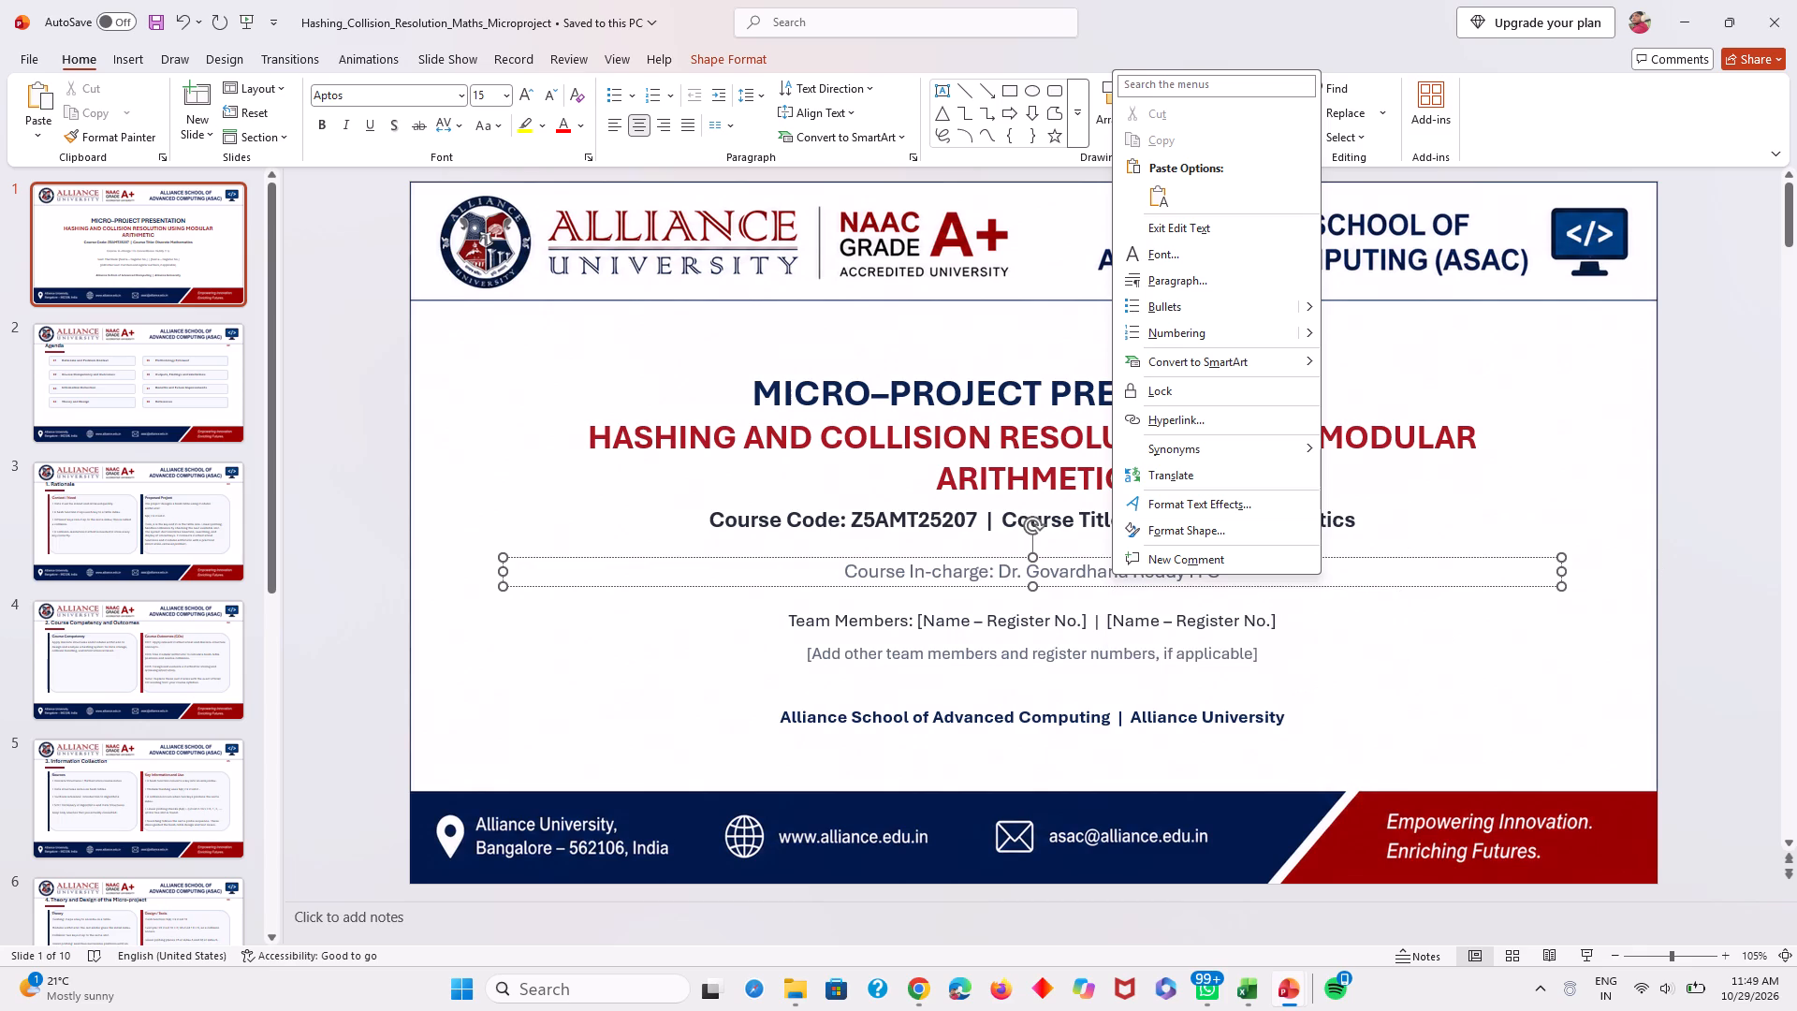
Replace the first "[Name – Register No.]" placeholder in the Team Members line with the first member's name and short register number.
{"action": "left_click", "coordinate": [1084, 616]}
{"action": "key", "text": "Right"}
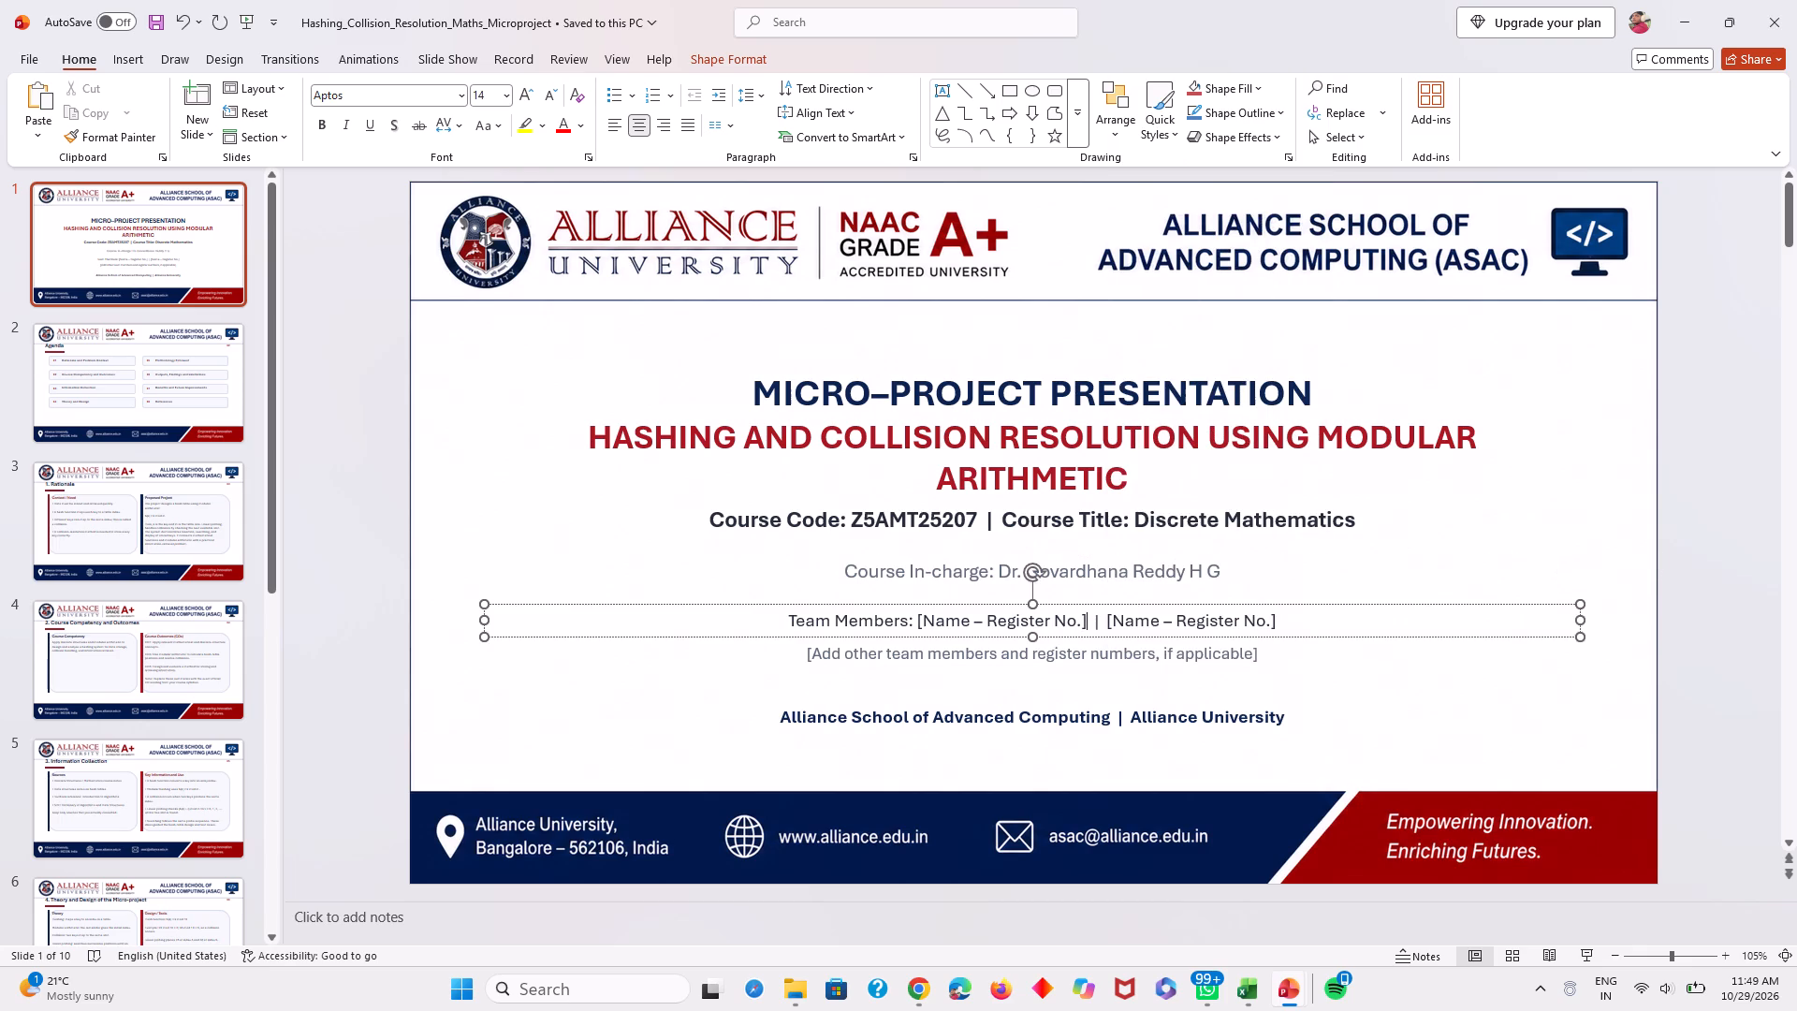
{"action": "key", "text": "BackSpace"}
{"action": "key", "text": "BackSpace"}
{"action": "key", "text": "BackSpace"}
{"action": "key", "text": "BackSpace"}
{"action": "key", "text": "BackSpace"}
{"action": "key", "text": "BackSpace"}
{"action": "key", "text": "BackSpace"}
{"action": "key", "text": "BackSpace"}
{"action": "key", "text": "BackSpace"}
{"action": "key", "text": "BackSpace"}
{"action": "key", "text": "BackSpace"}
{"action": "key", "text": "BackSpace"}
{"action": "key", "text": "BackSpace"}
{"action": "key", "text": "BackSpace"}
{"action": "key", "text": "BackSpace"}
{"action": "key", "text": "BackSpace"}
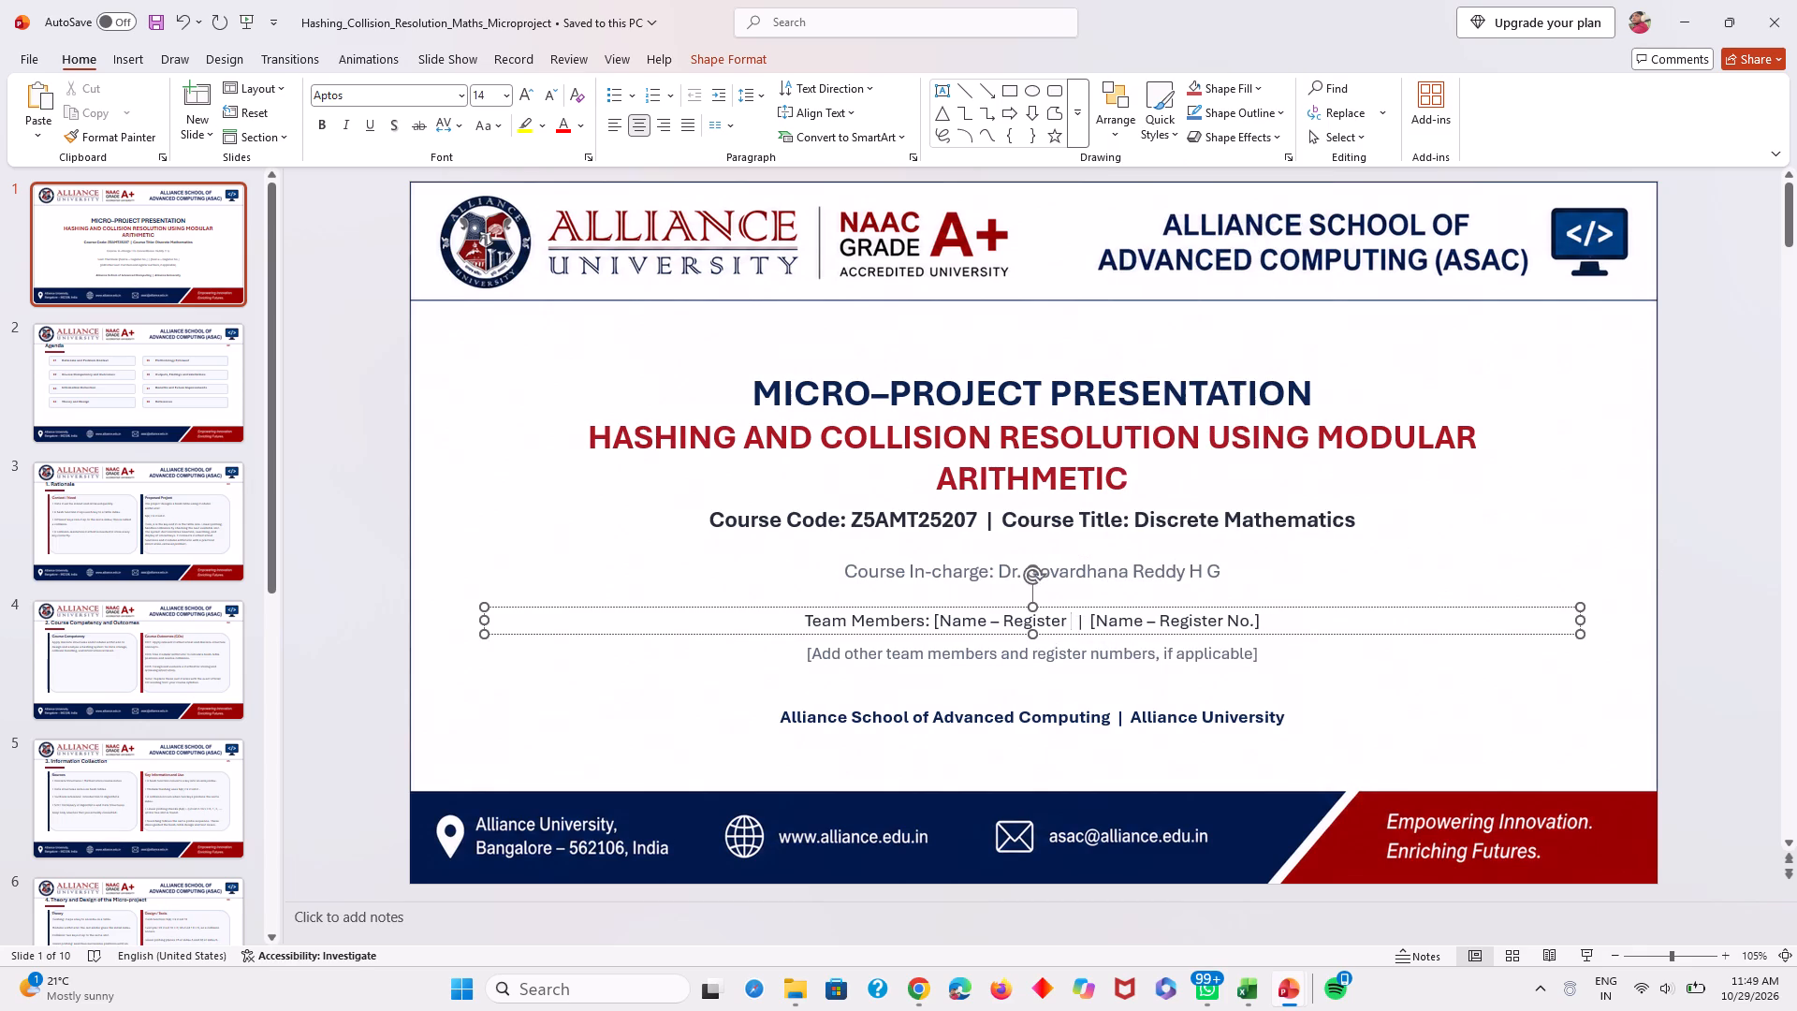
{"action": "key", "text": "BackSpace"}
{"action": "key", "text": "BackSpace"}
{"action": "key", "text": "BackSpace"}
{"action": "key", "text": "BackSpace"}
{"action": "key", "text": "BackSpace"}
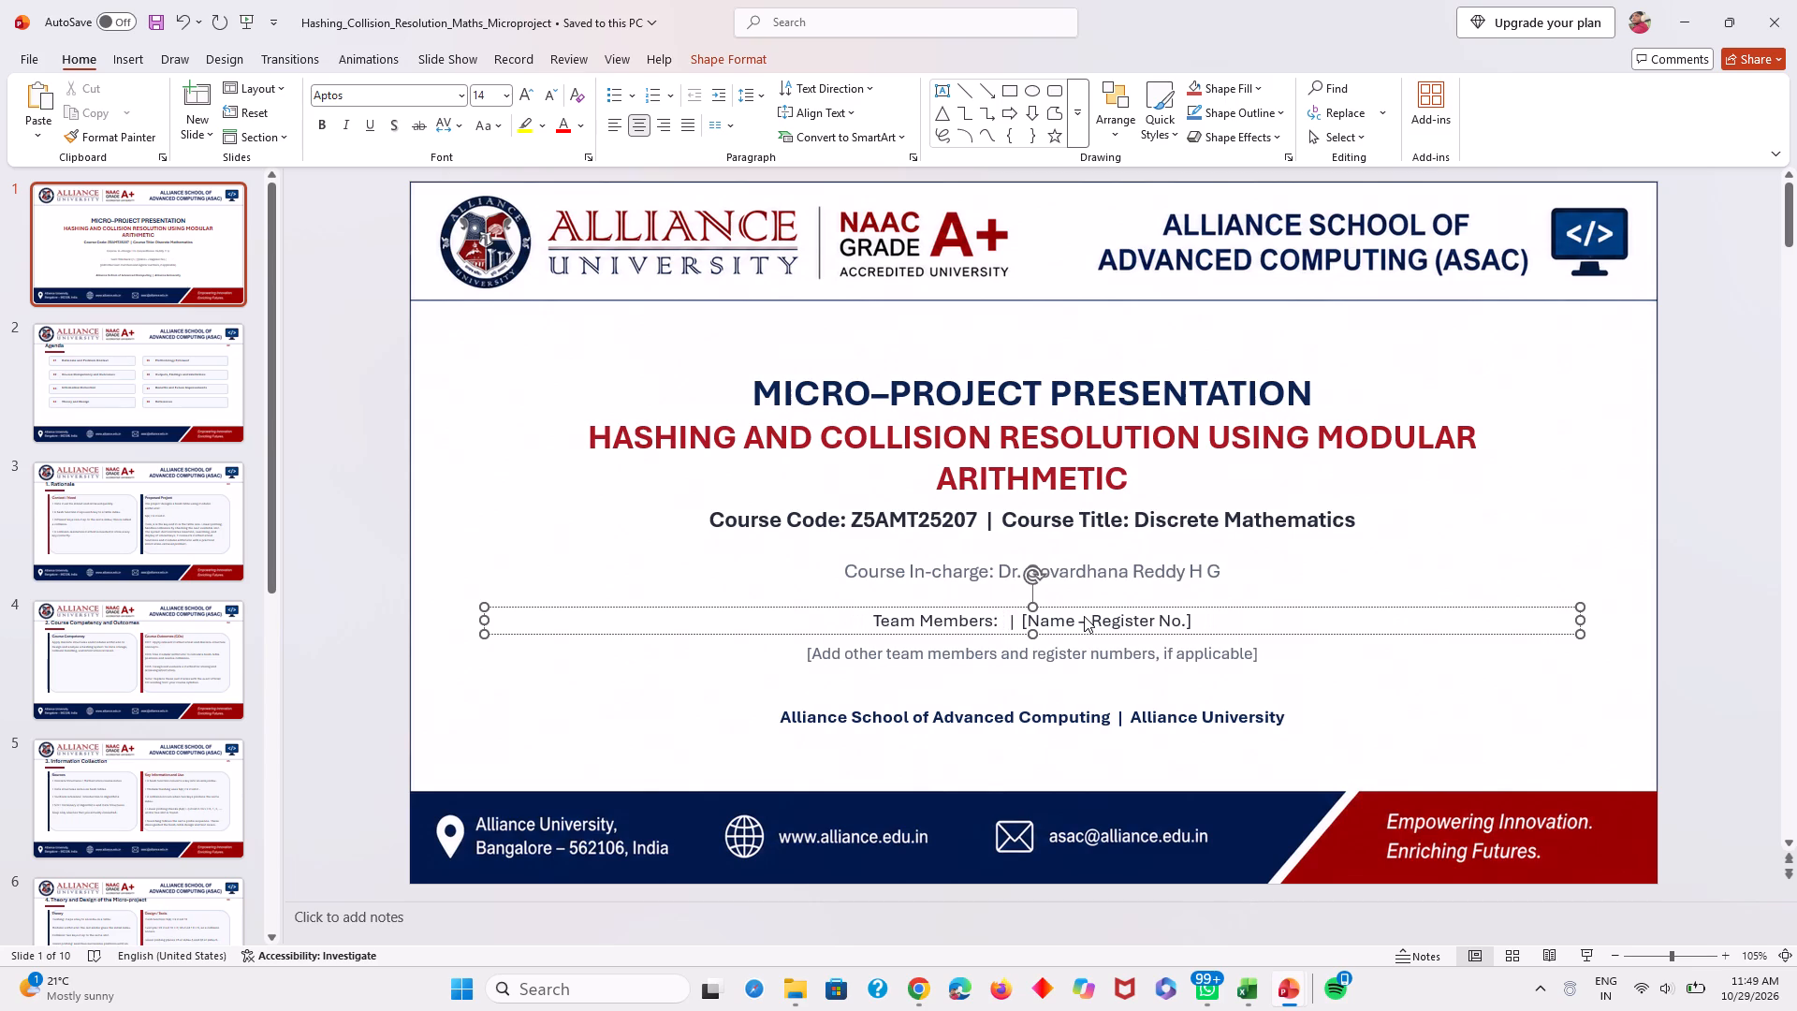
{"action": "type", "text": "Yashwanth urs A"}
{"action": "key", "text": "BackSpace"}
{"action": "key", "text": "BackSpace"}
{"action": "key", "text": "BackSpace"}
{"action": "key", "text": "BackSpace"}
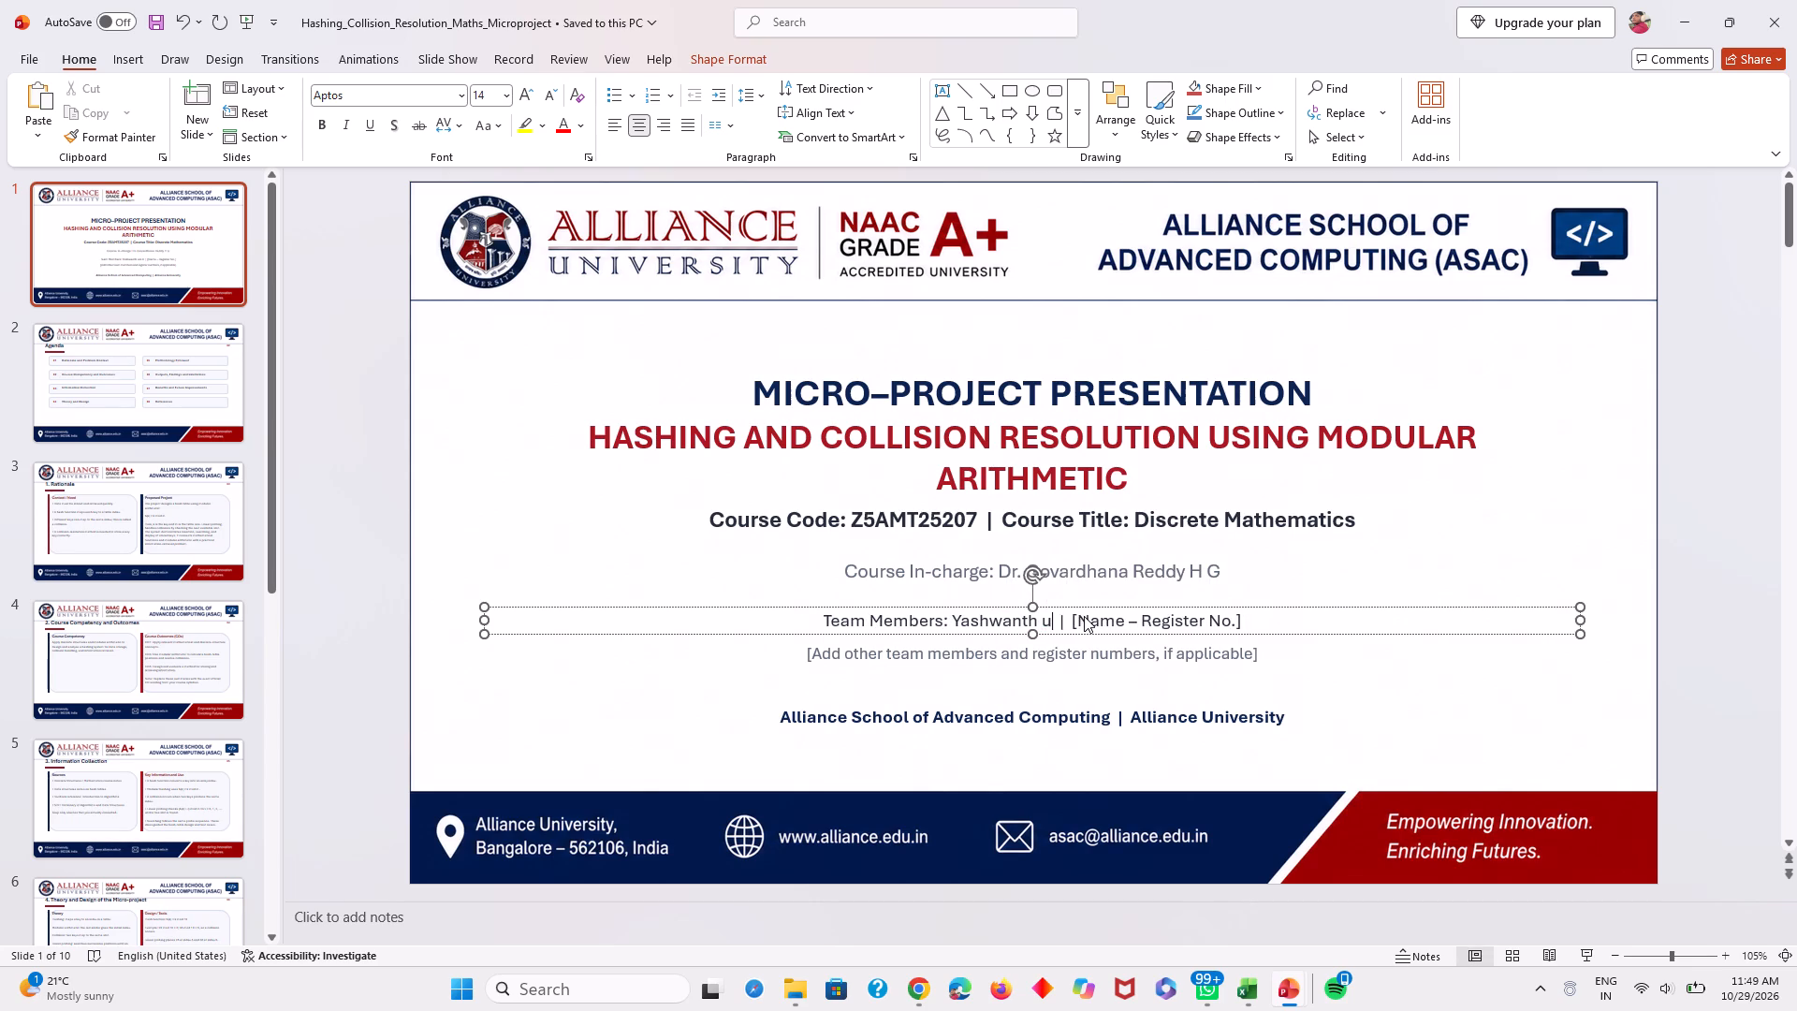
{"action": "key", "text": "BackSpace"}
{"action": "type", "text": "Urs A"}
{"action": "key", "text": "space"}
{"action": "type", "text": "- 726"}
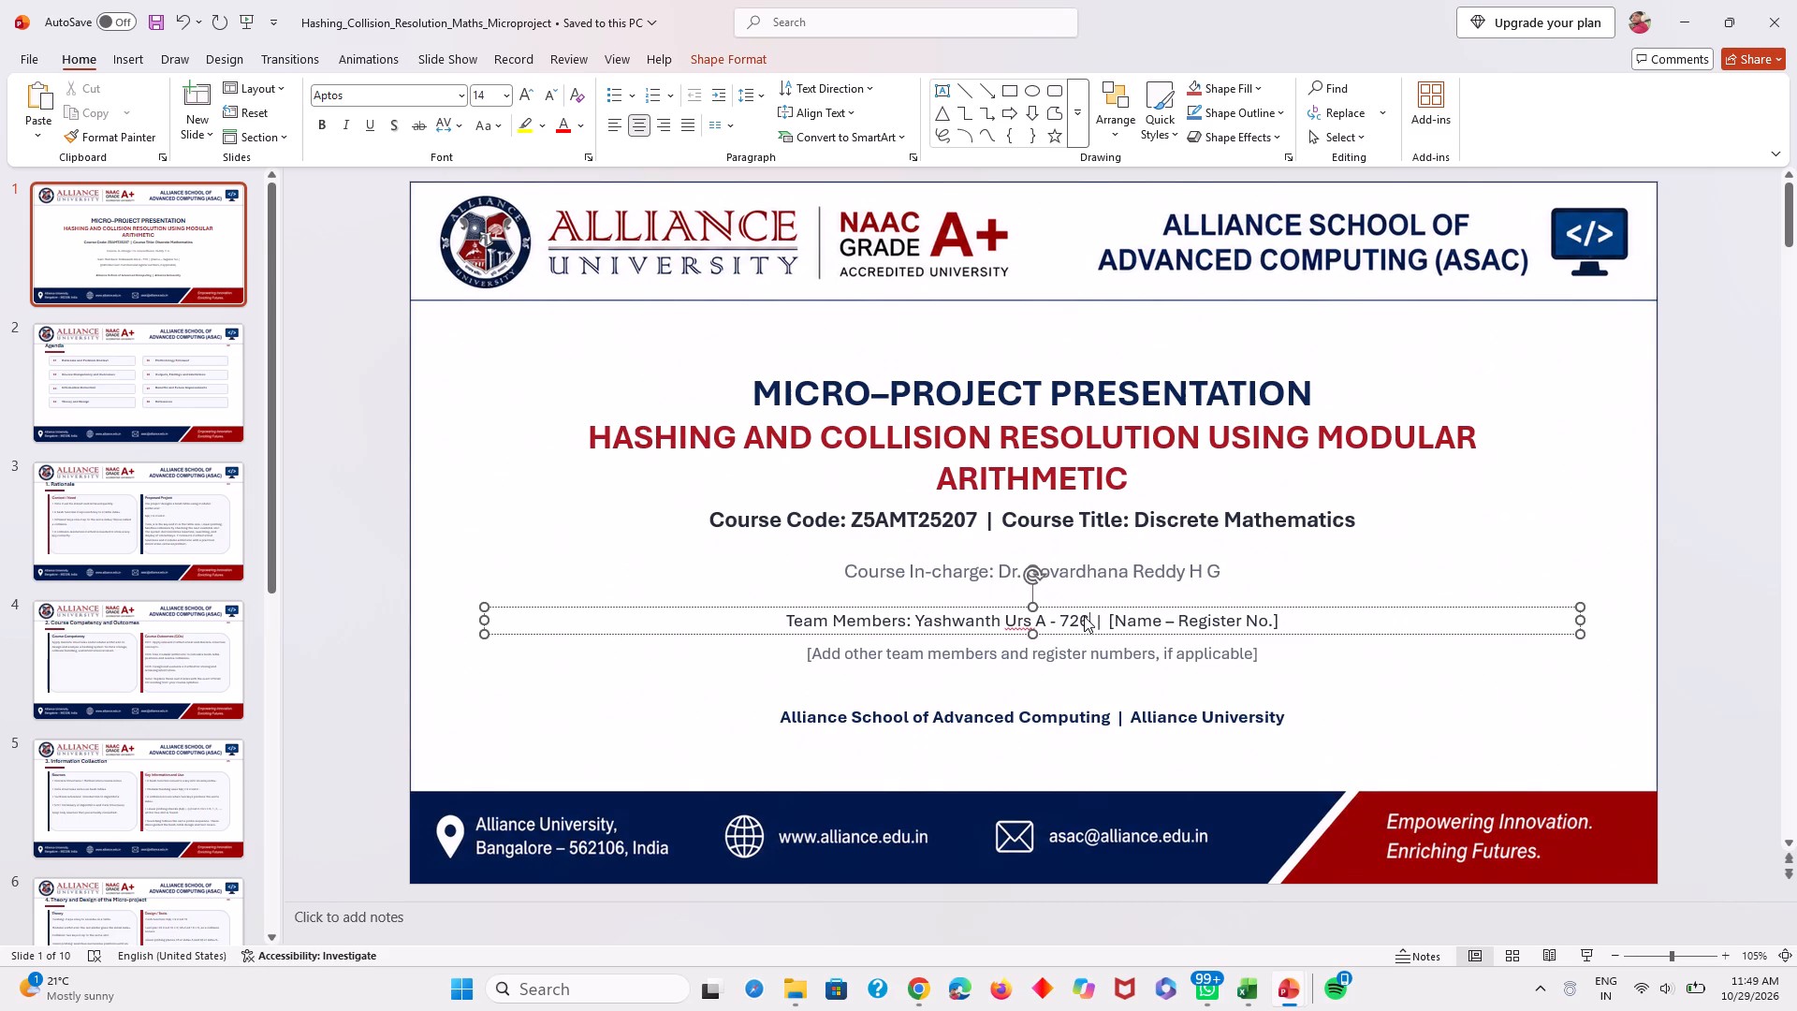
Delete the second "[Name – Register No.]" placeholder and the separator before it from the Team Members line.
{"action": "left_click", "coordinate": [1271, 618]}
{"action": "key", "text": "Right"}
{"action": "key", "text": "BackSpace"}
{"action": "key", "text": "BackSpace"}
{"action": "key", "text": "BackSpace"}
{"action": "key", "text": "BackSpace"}
{"action": "key", "text": "BackSpace"}
{"action": "key", "text": "BackSpace"}
{"action": "key", "text": "BackSpace"}
{"action": "key", "text": "BackSpace"}
{"action": "key", "text": "BackSpace"}
{"action": "key", "text": "BackSpace"}
{"action": "key", "text": "BackSpace"}
{"action": "key", "text": "BackSpace"}
{"action": "key", "text": "BackSpace"}
{"action": "key", "text": "BackSpace"}
{"action": "key", "text": "BackSpace"}
{"action": "key", "text": "BackSpace"}
{"action": "key", "text": "BackSpace"}
{"action": "key", "text": "BackSpace"}
{"action": "key", "text": "BackSpace"}
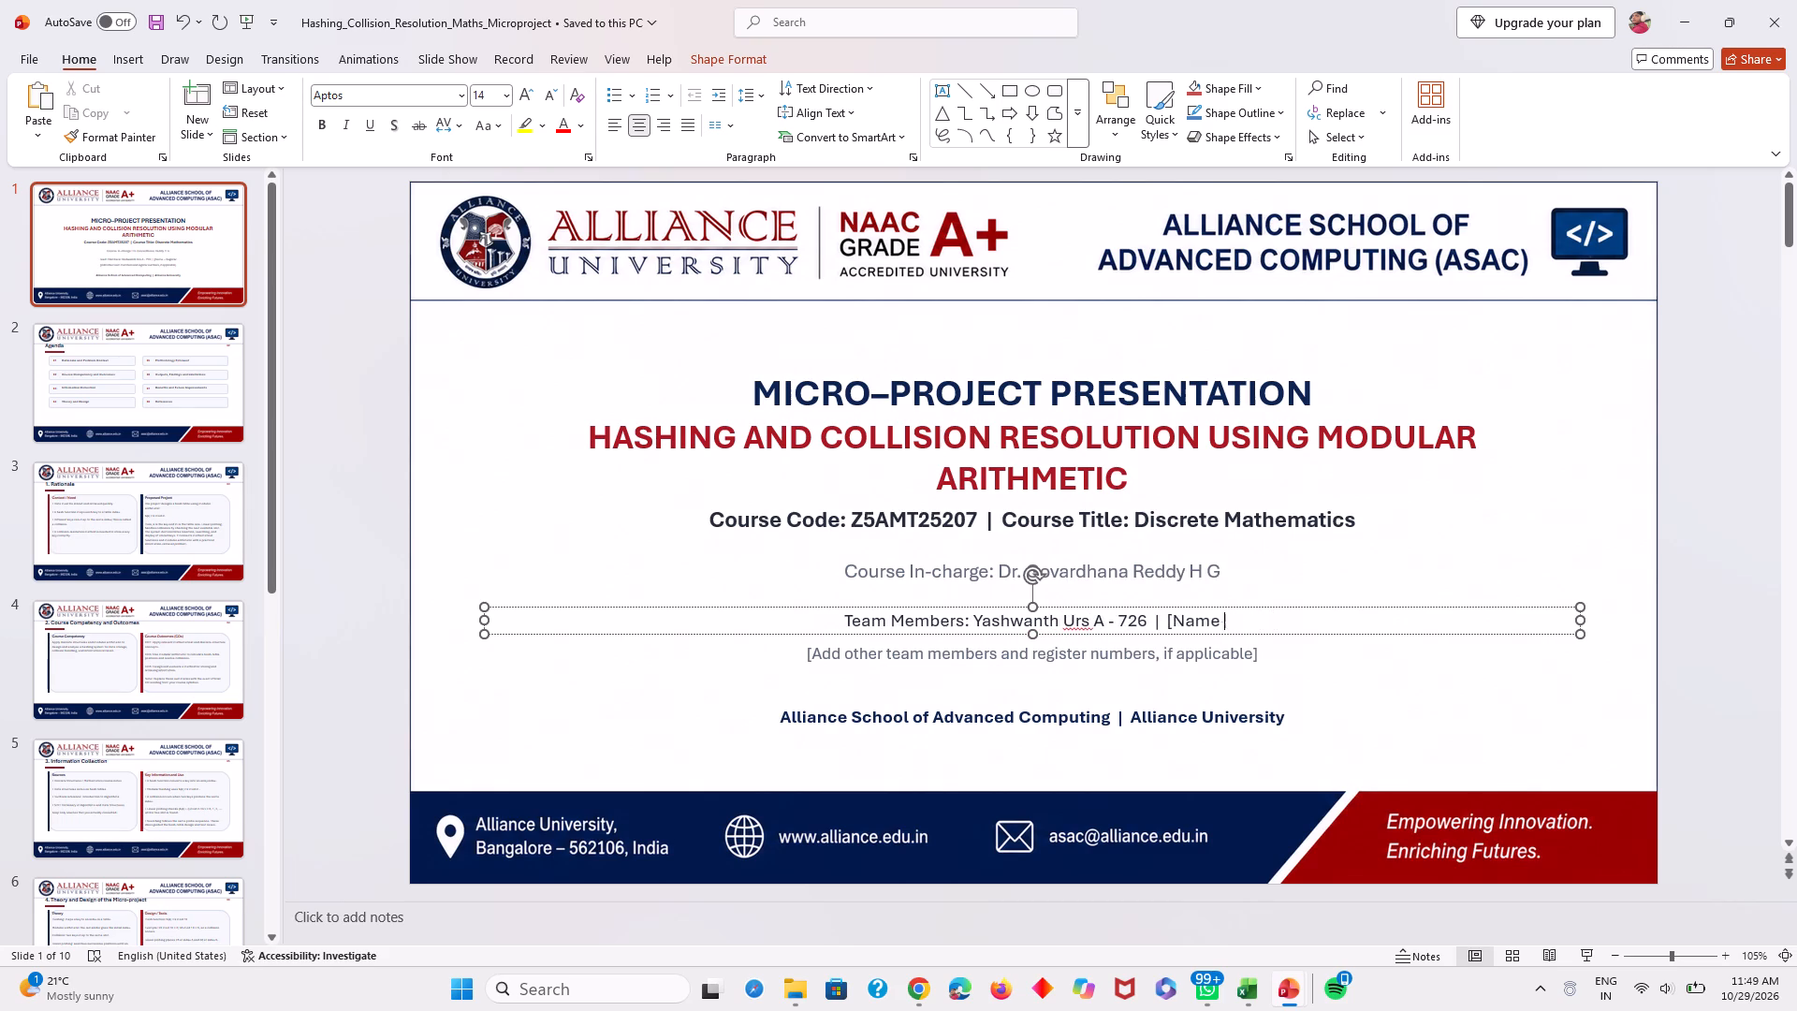
{"action": "key", "text": "BackSpace"}
{"action": "key", "text": "BackSpace"}
{"action": "key", "text": "BackSpace"}
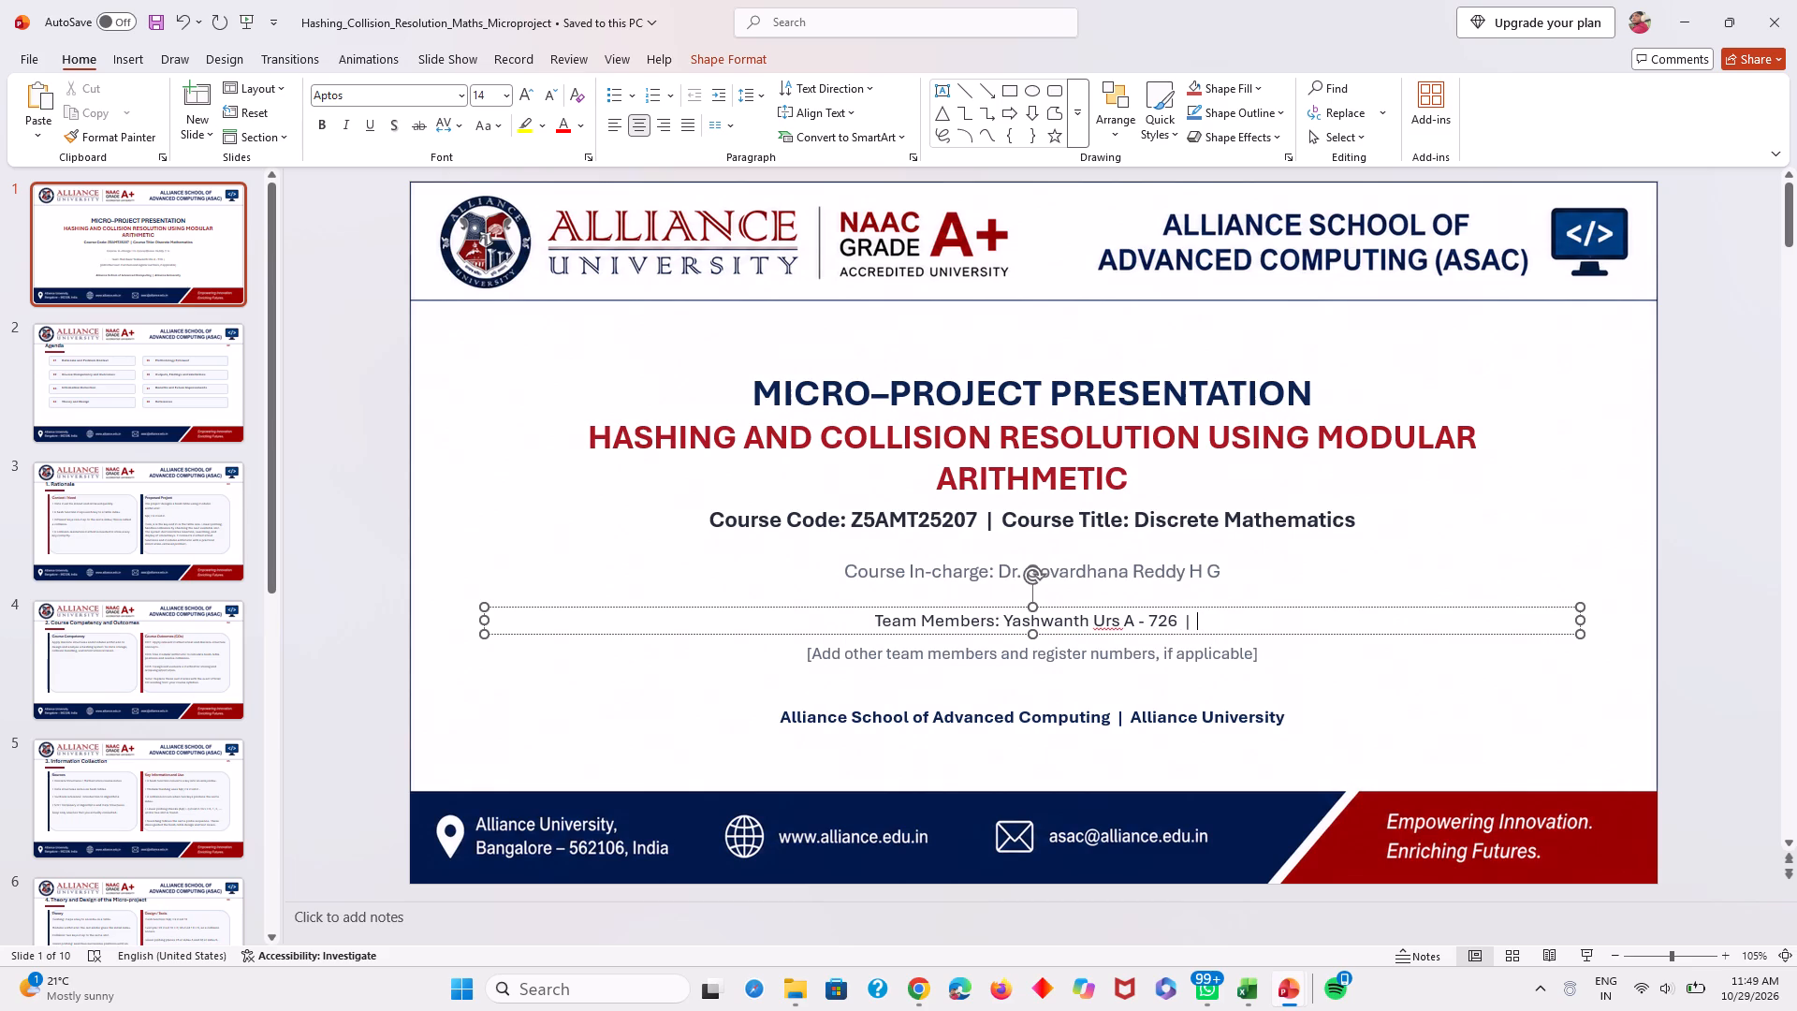
{"action": "key", "text": "BackSpace"}
{"action": "key", "text": "BackSpace"}
{"action": "key", "text": "BackSpace"}
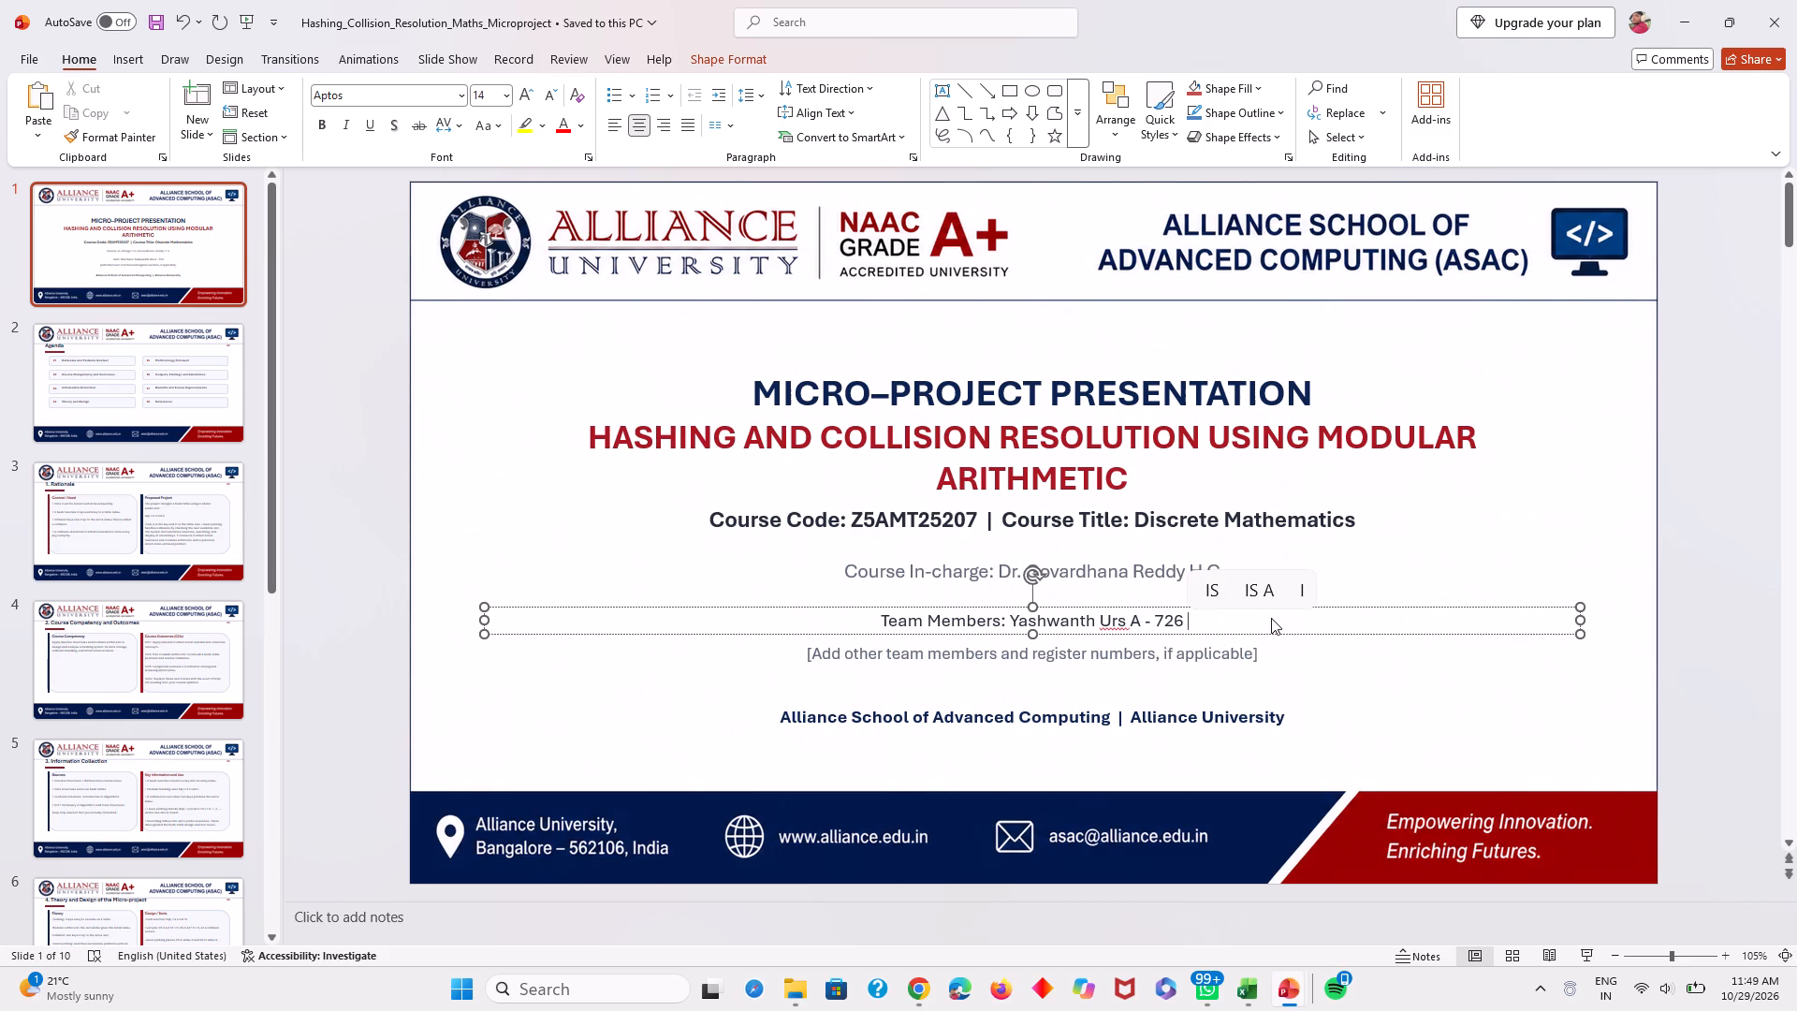
Add the second team member's name and short register number on a new line below the first member.
{"action": "key", "text": "Return"}
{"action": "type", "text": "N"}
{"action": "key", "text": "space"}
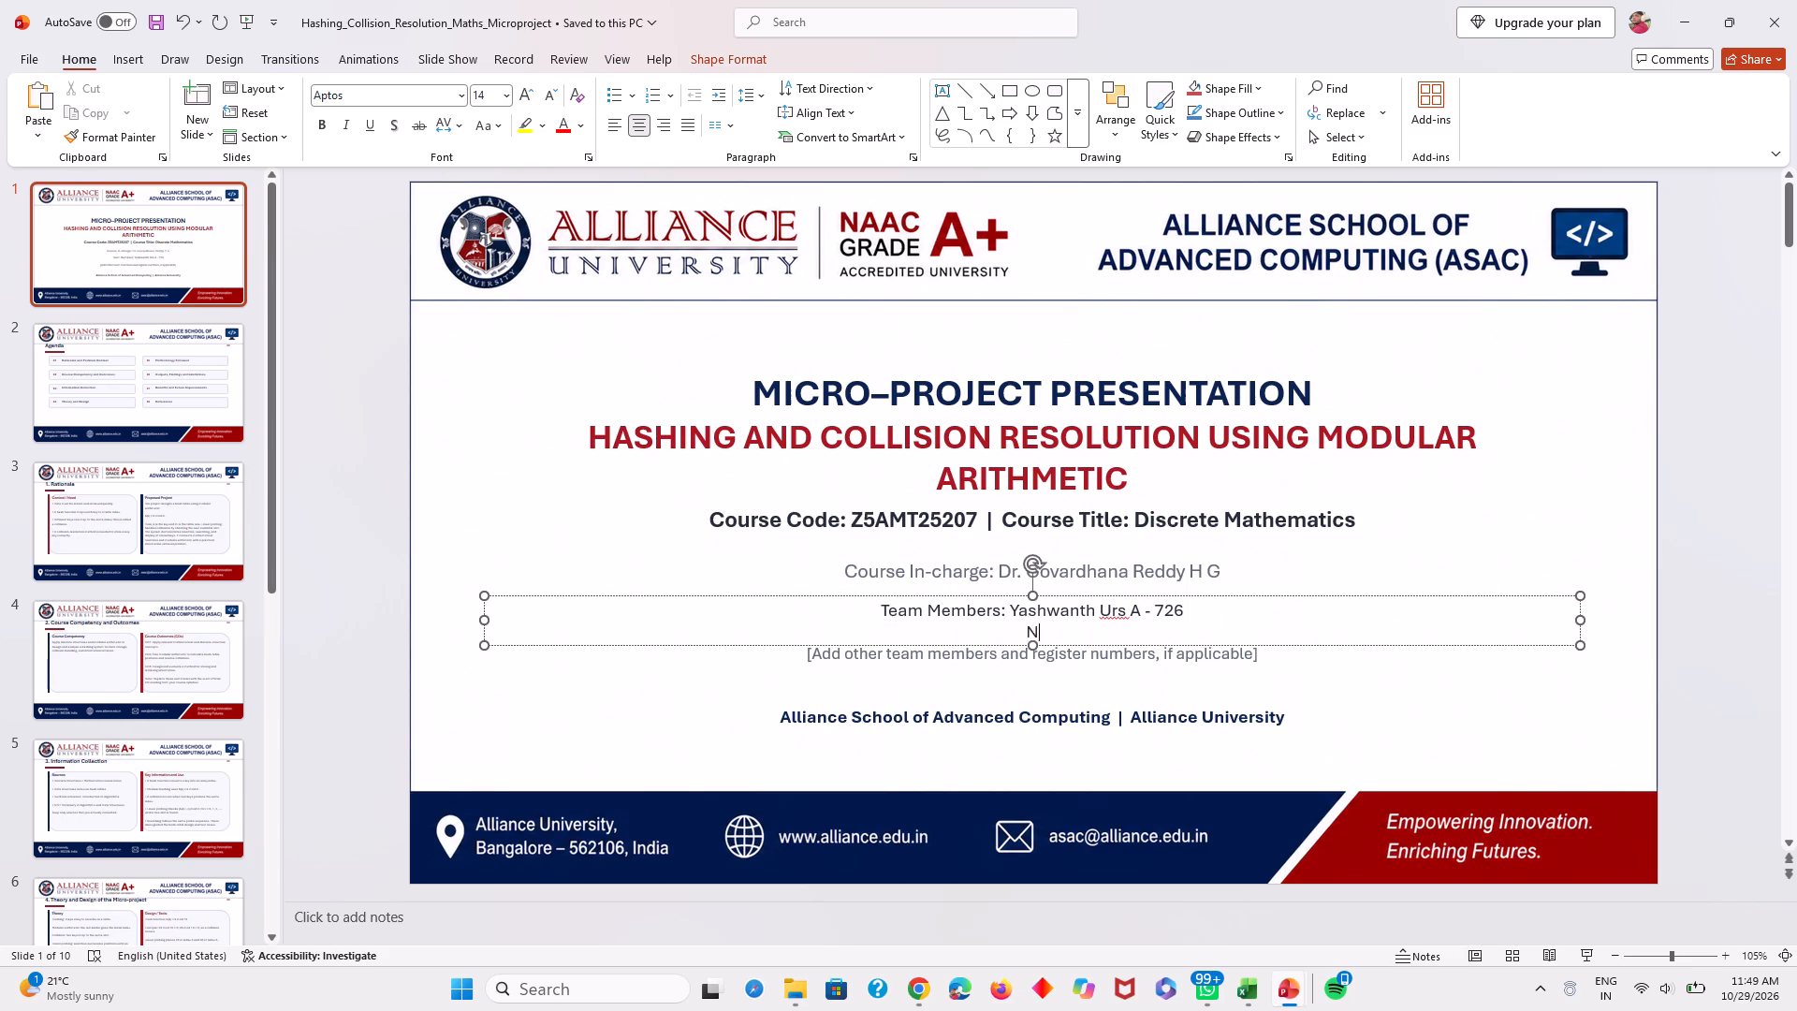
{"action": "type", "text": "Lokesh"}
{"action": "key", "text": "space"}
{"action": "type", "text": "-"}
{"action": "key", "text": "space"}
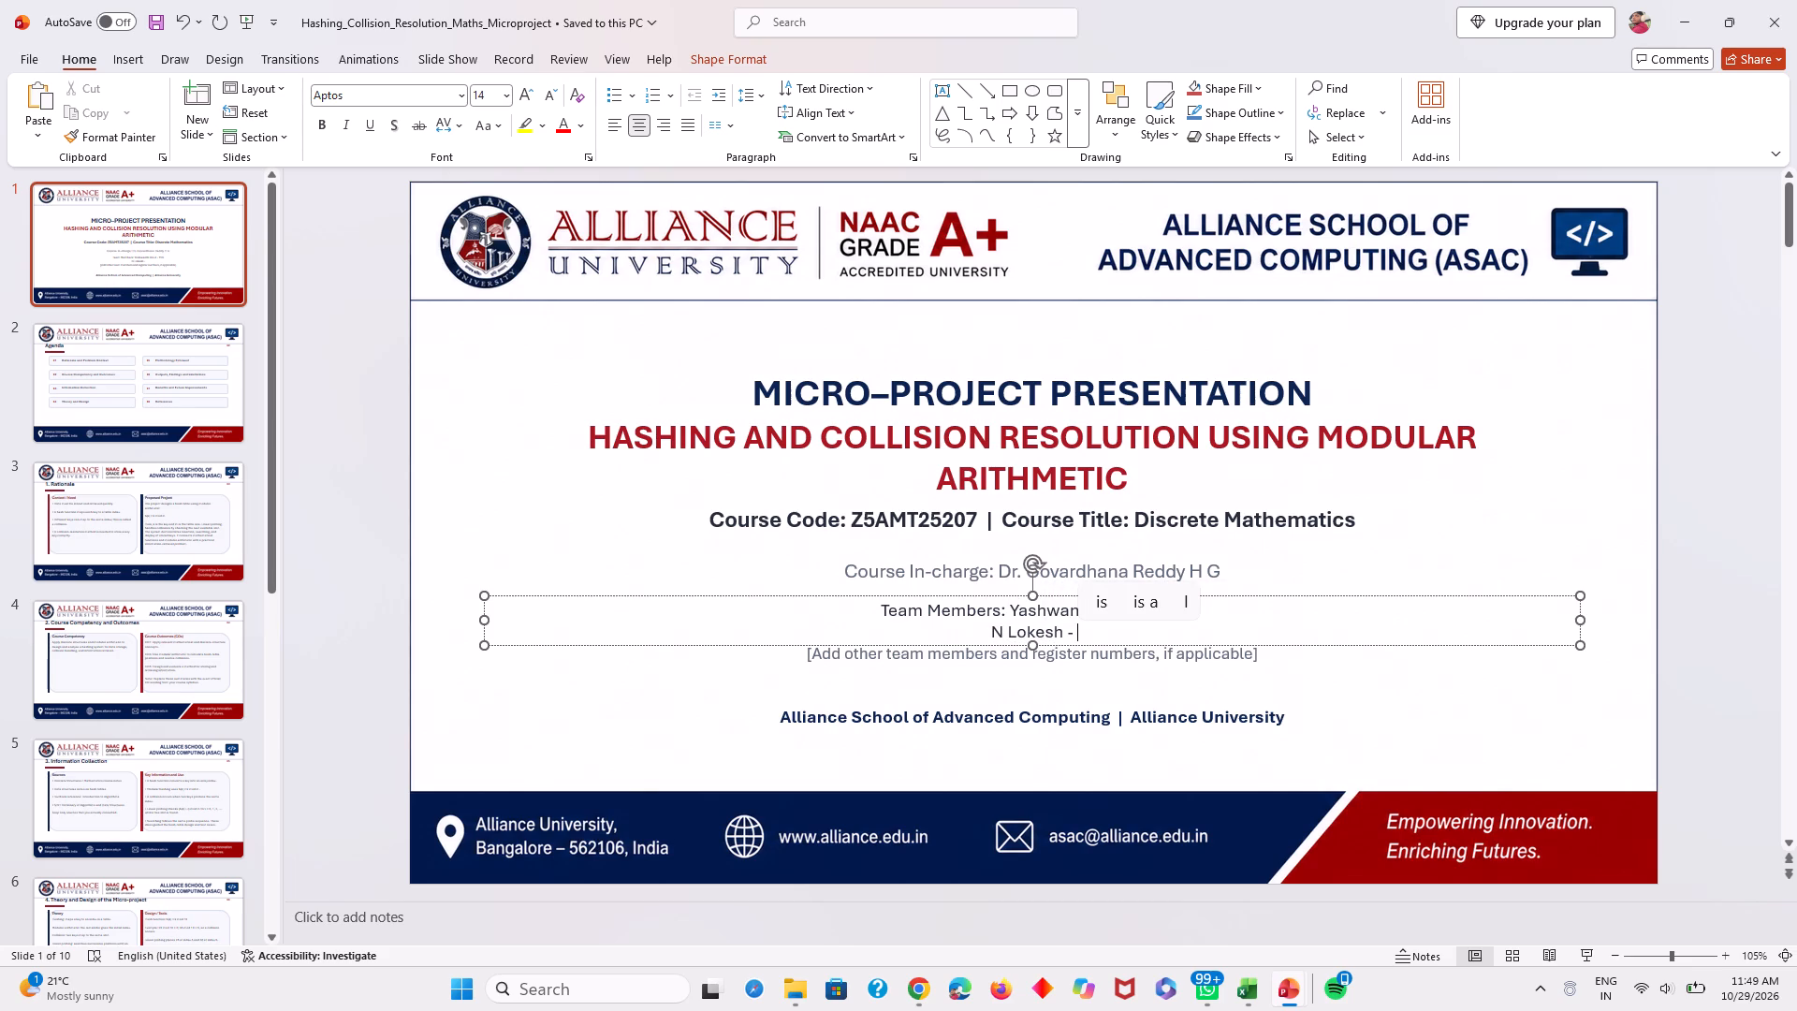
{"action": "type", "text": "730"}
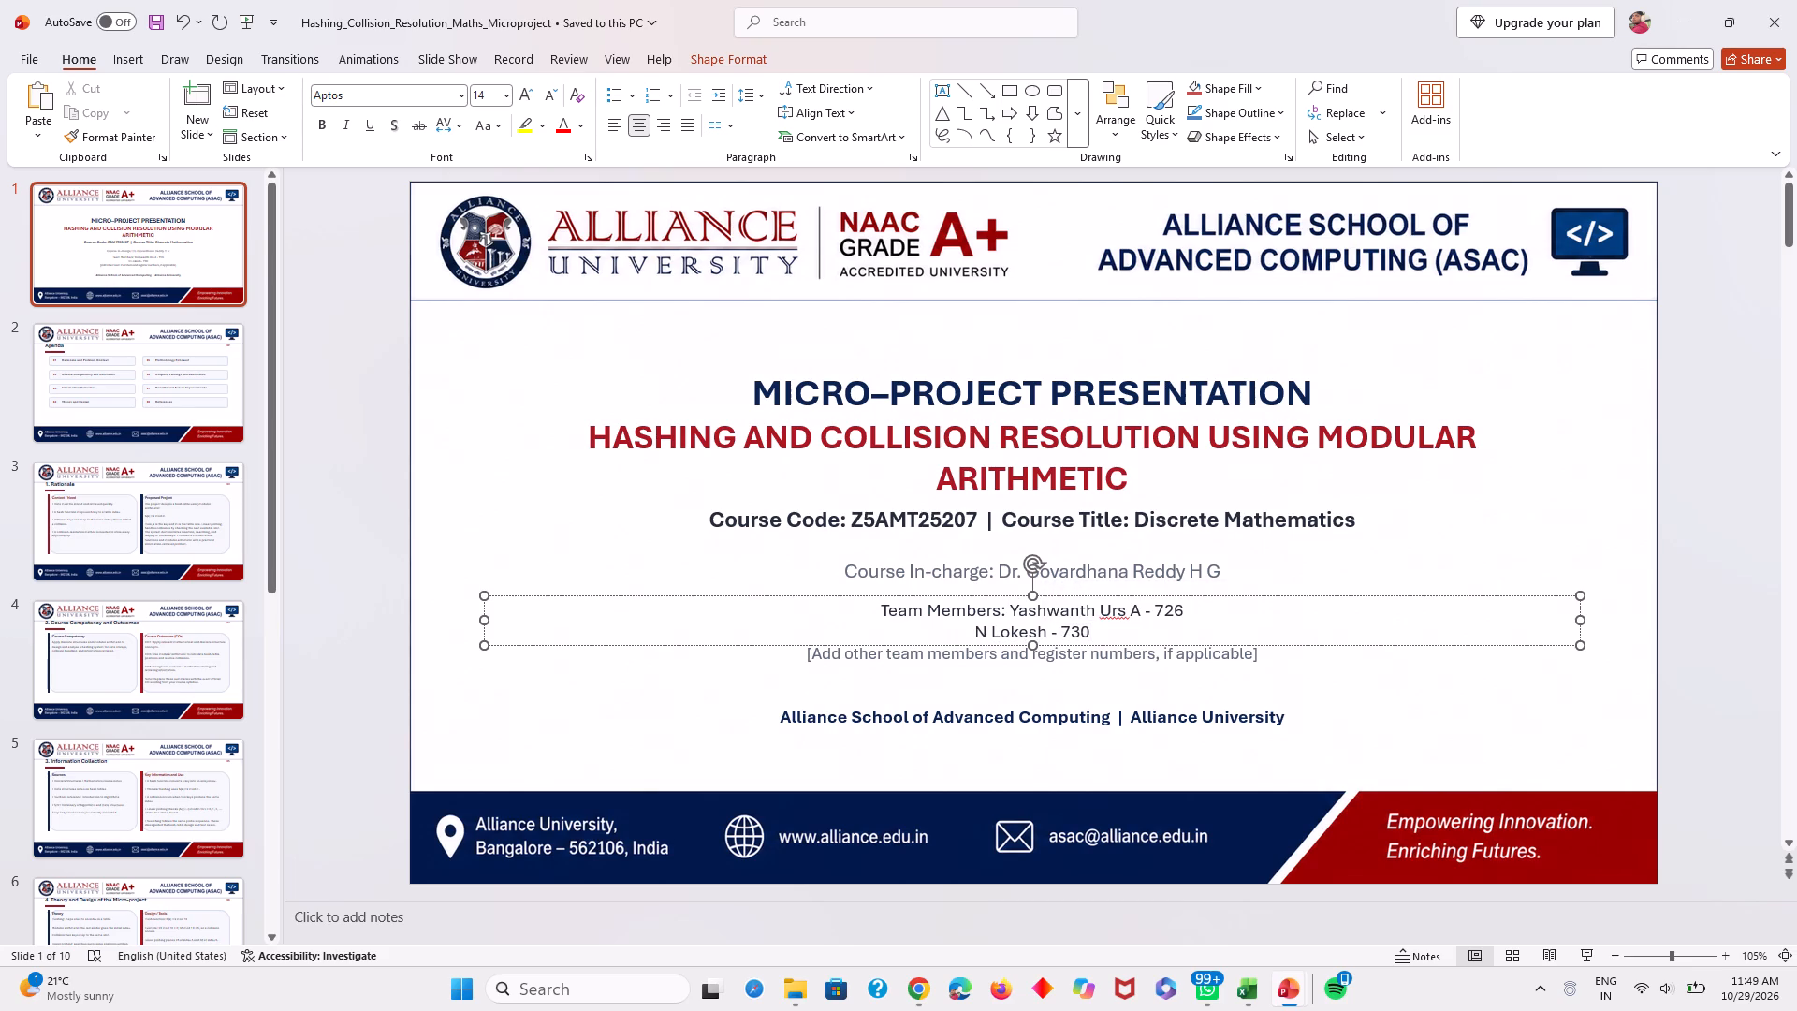
Add the third team member's name and short register number on a new line in the team list.
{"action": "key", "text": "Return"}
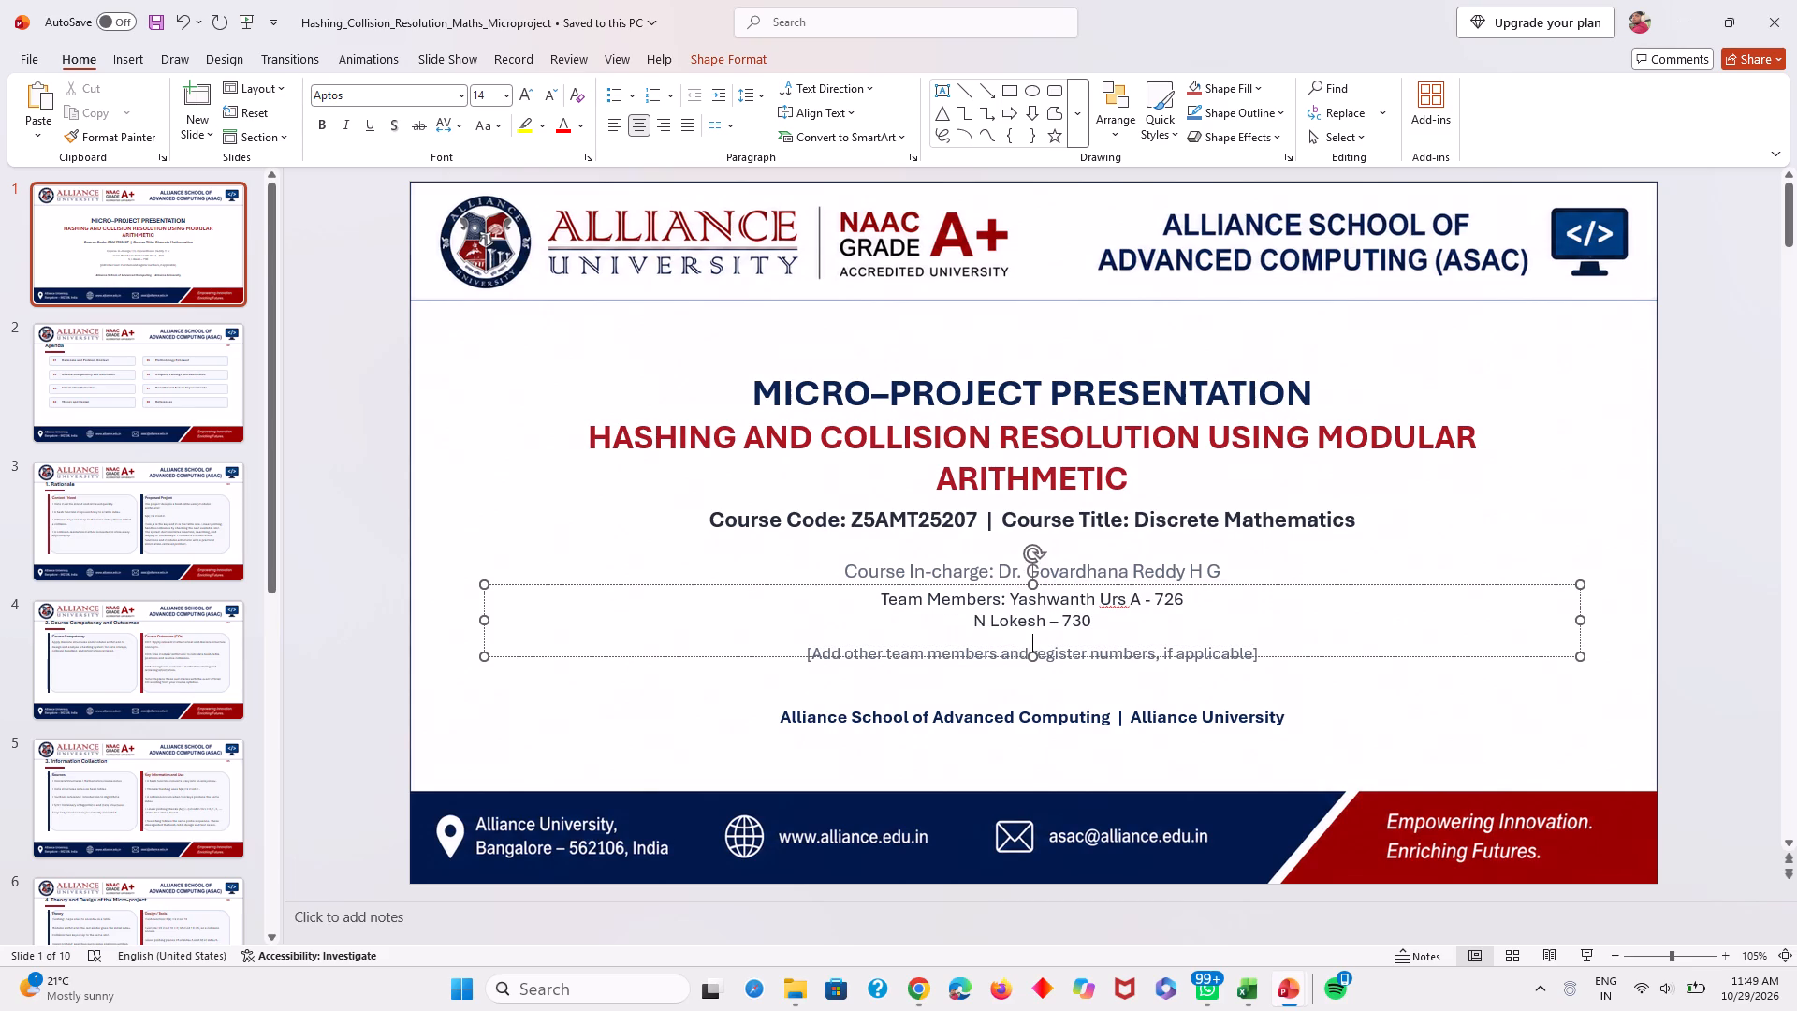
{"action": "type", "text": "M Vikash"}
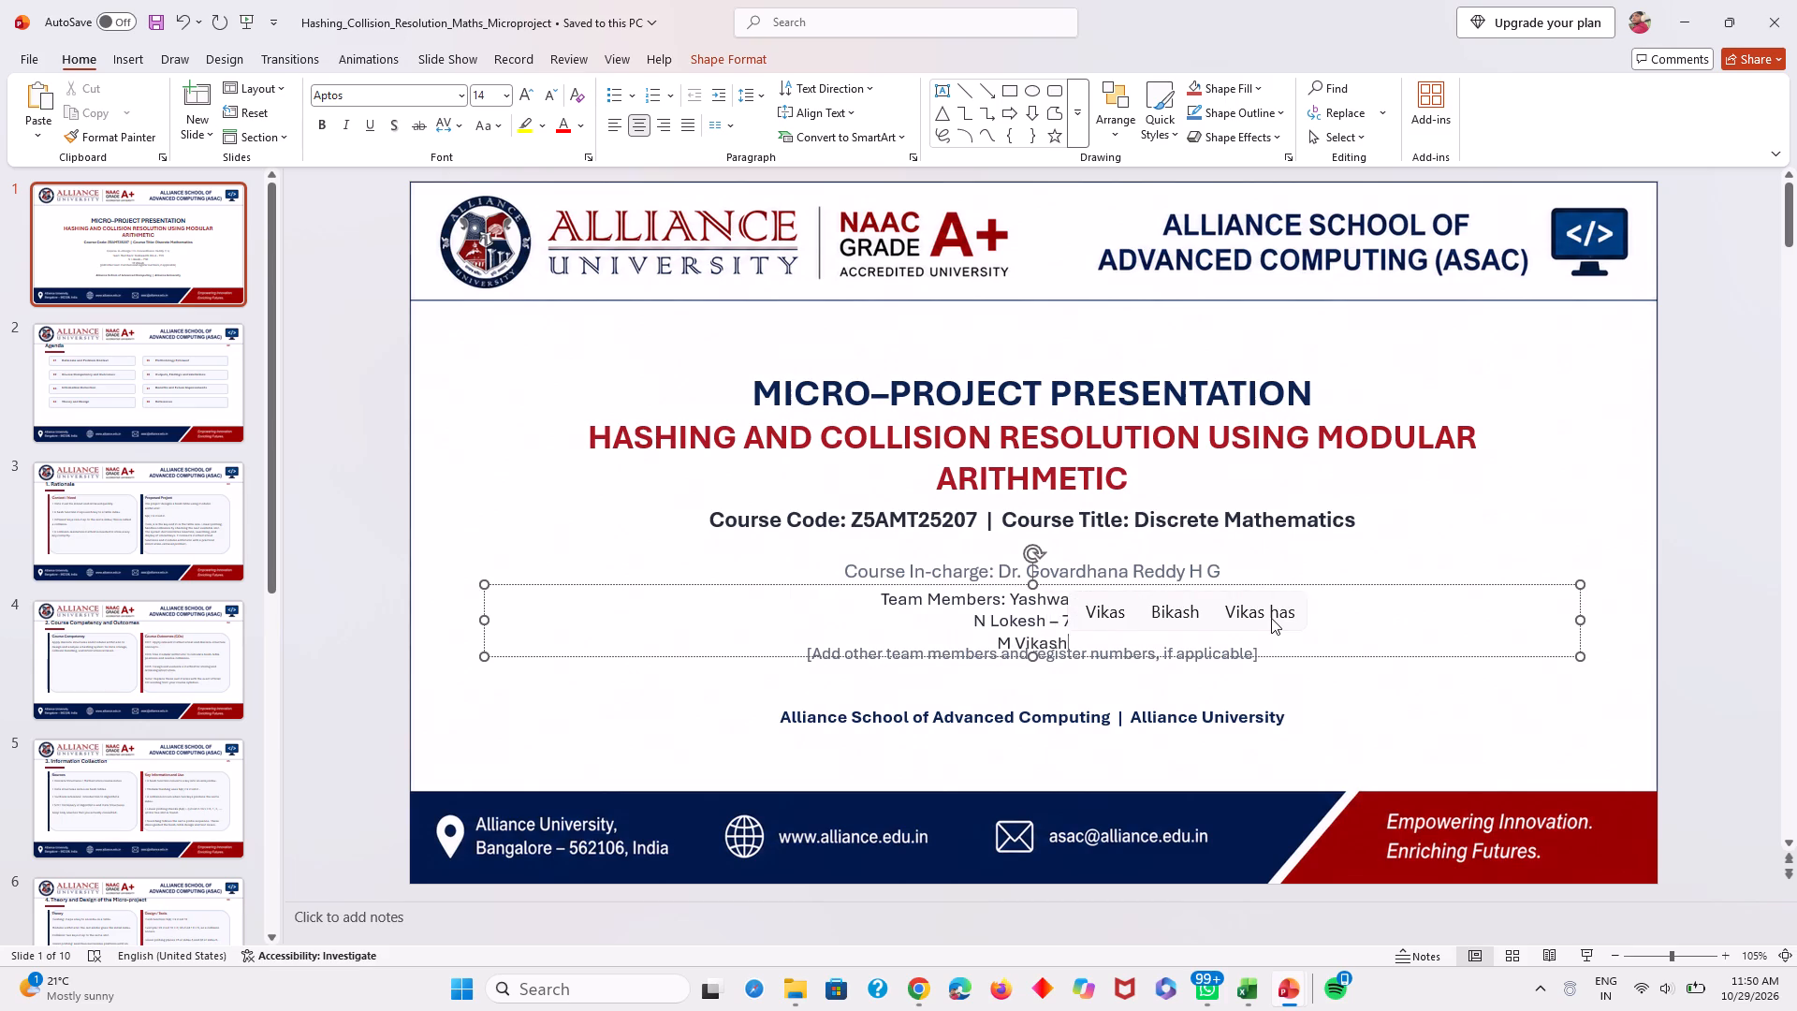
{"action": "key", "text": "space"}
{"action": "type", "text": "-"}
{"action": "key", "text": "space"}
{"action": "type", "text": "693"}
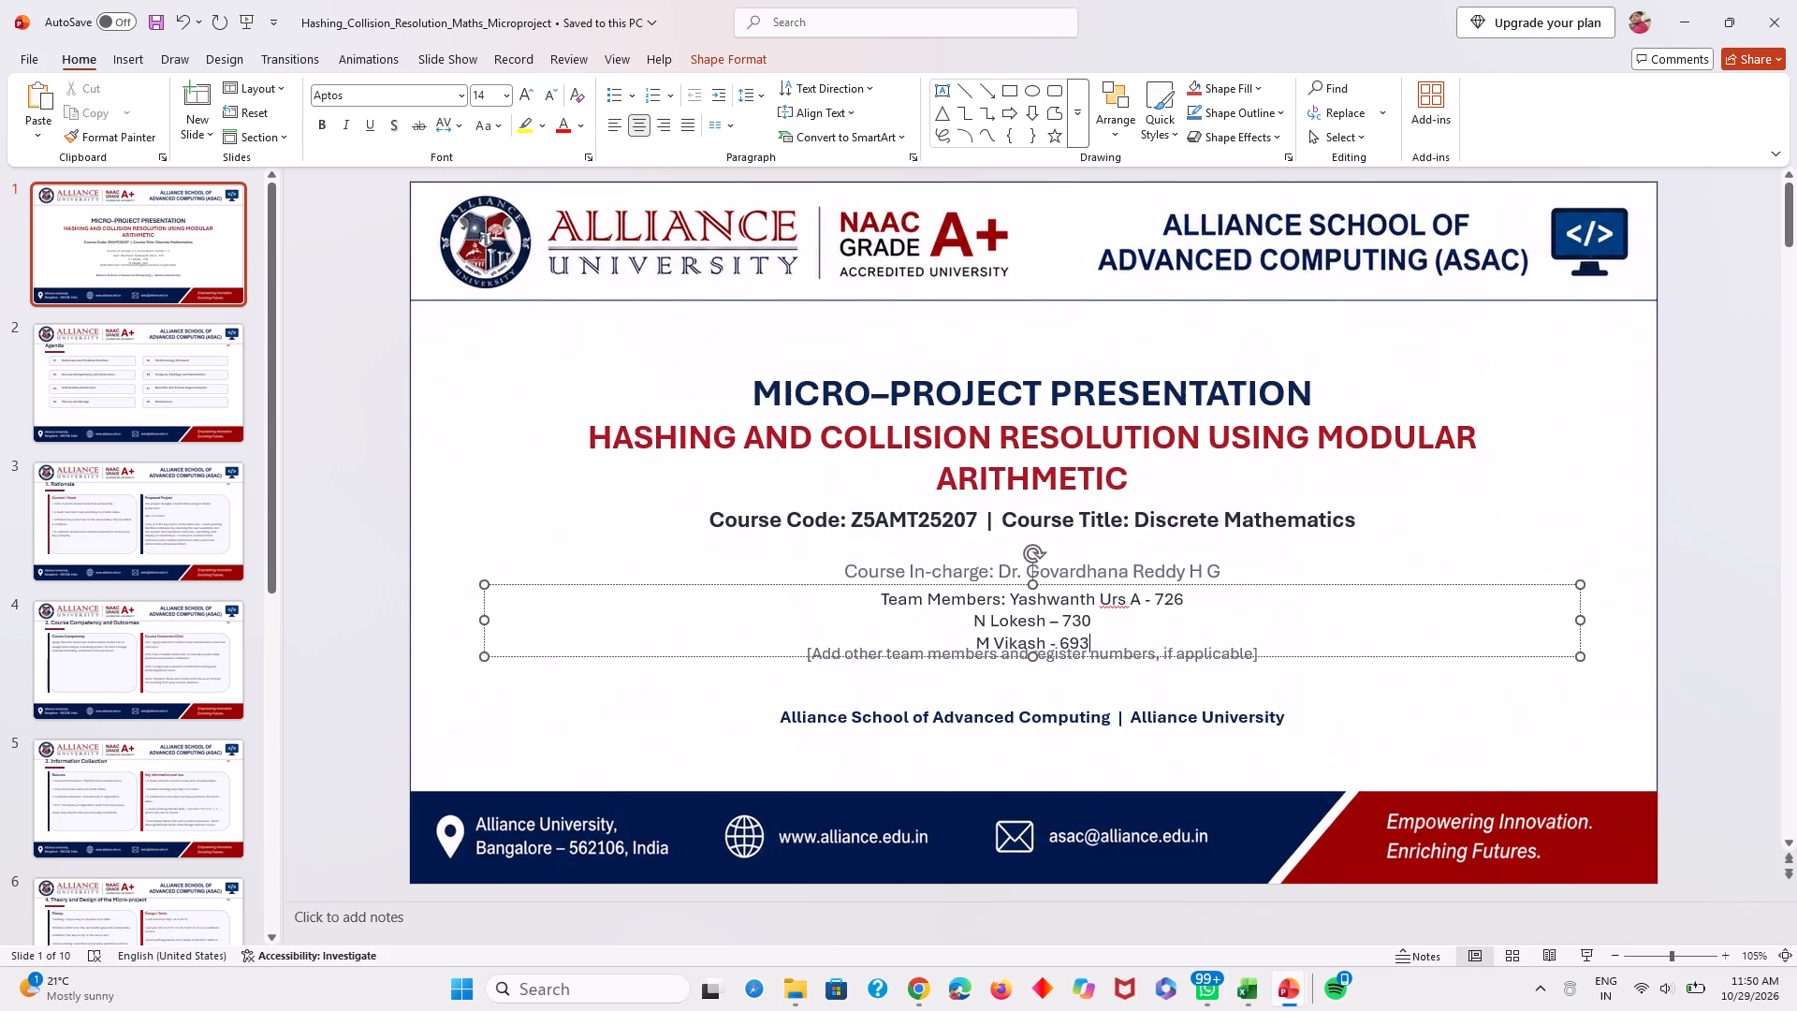
Add the fourth team member's name and short register number on a new line in the team list.
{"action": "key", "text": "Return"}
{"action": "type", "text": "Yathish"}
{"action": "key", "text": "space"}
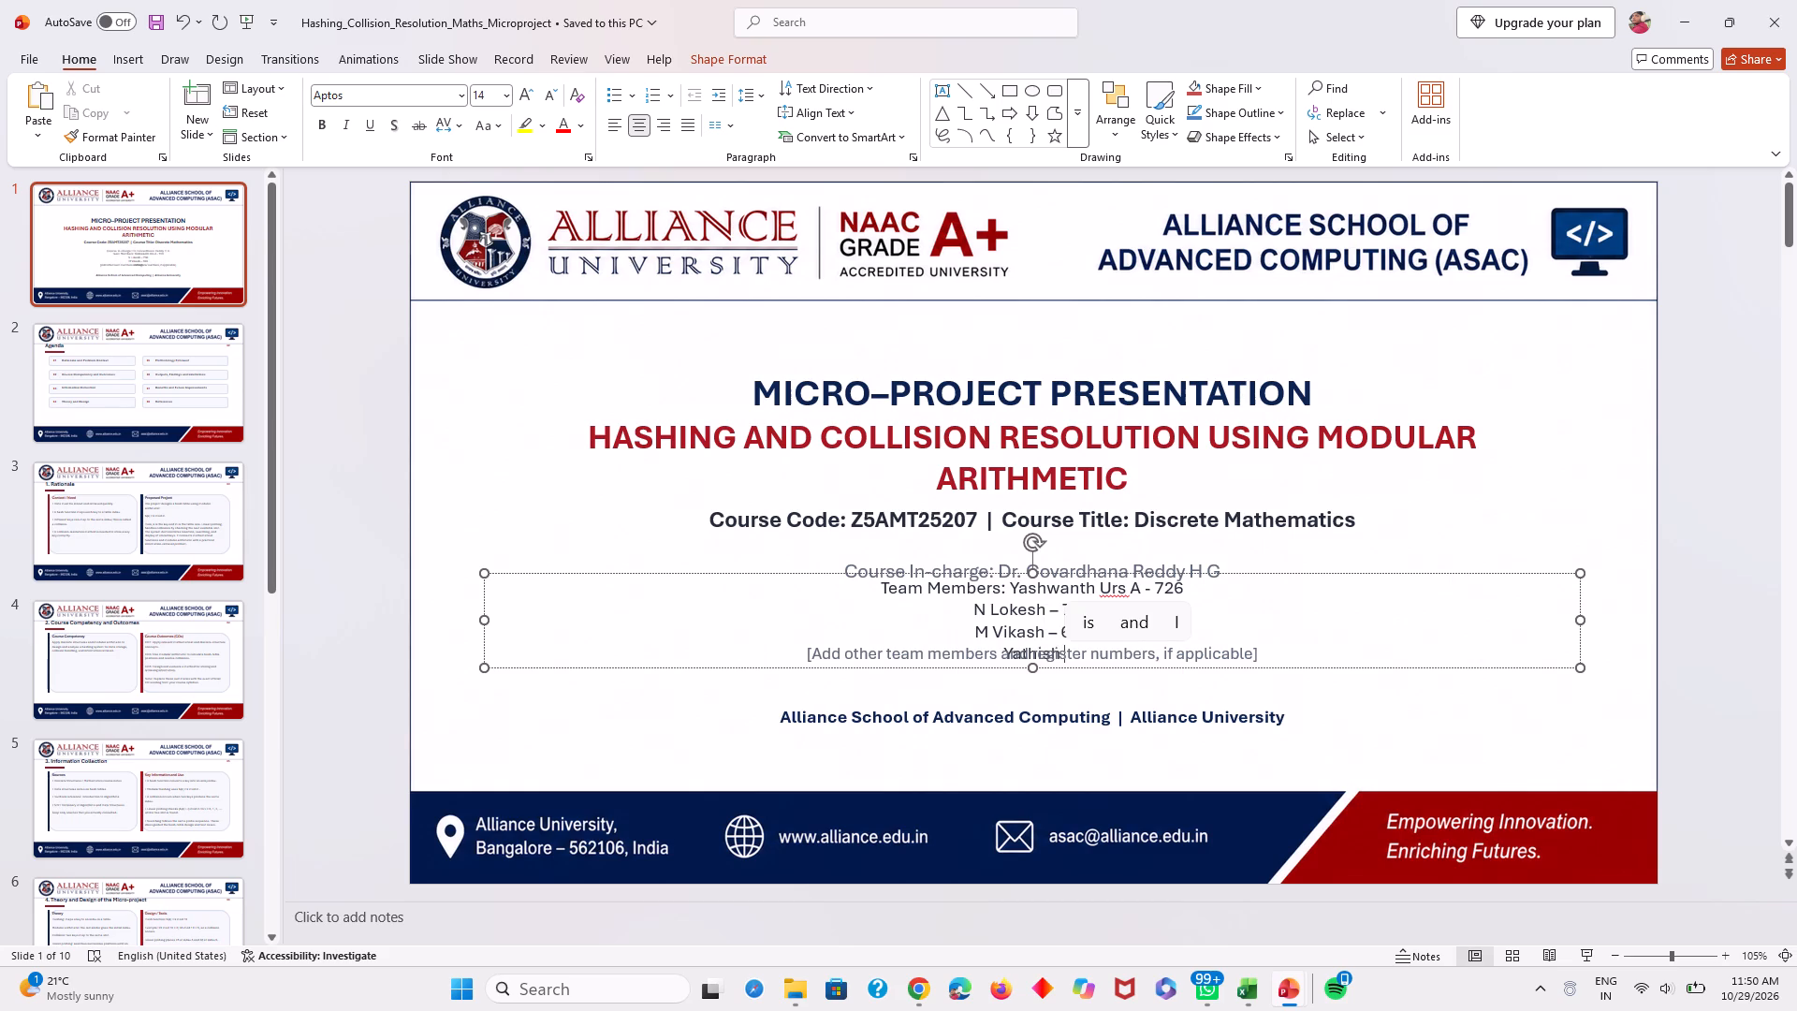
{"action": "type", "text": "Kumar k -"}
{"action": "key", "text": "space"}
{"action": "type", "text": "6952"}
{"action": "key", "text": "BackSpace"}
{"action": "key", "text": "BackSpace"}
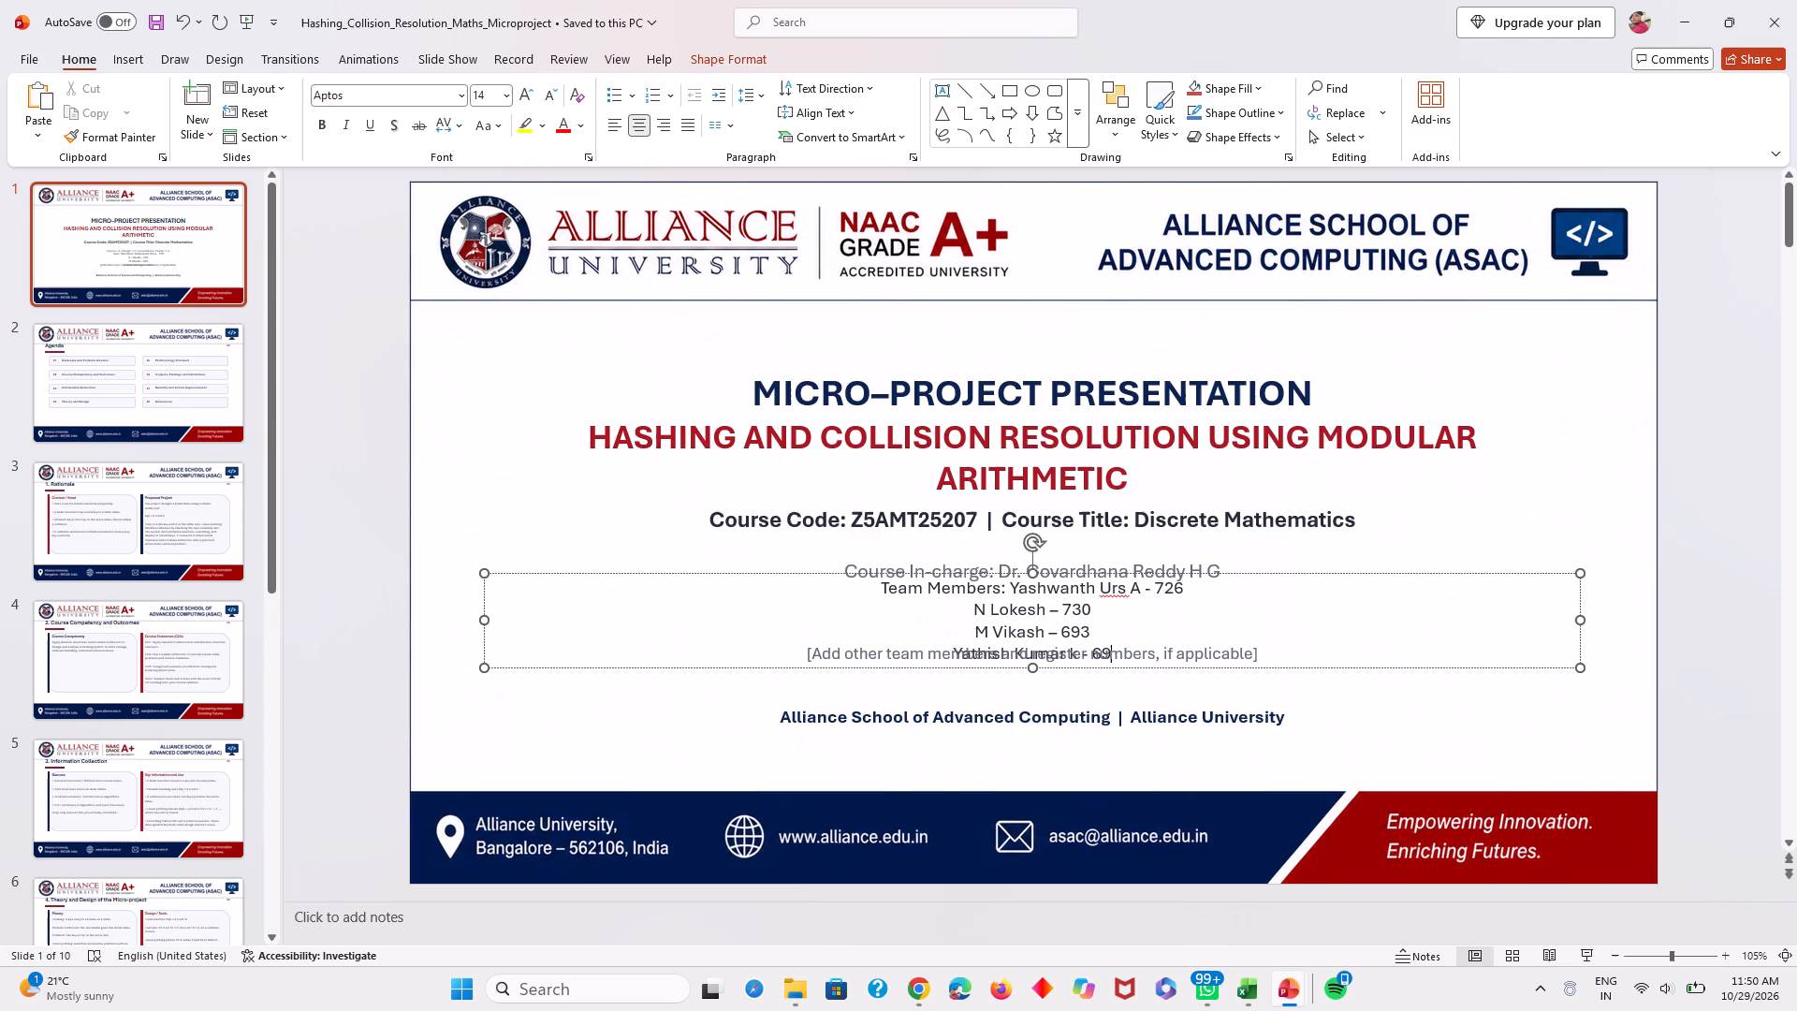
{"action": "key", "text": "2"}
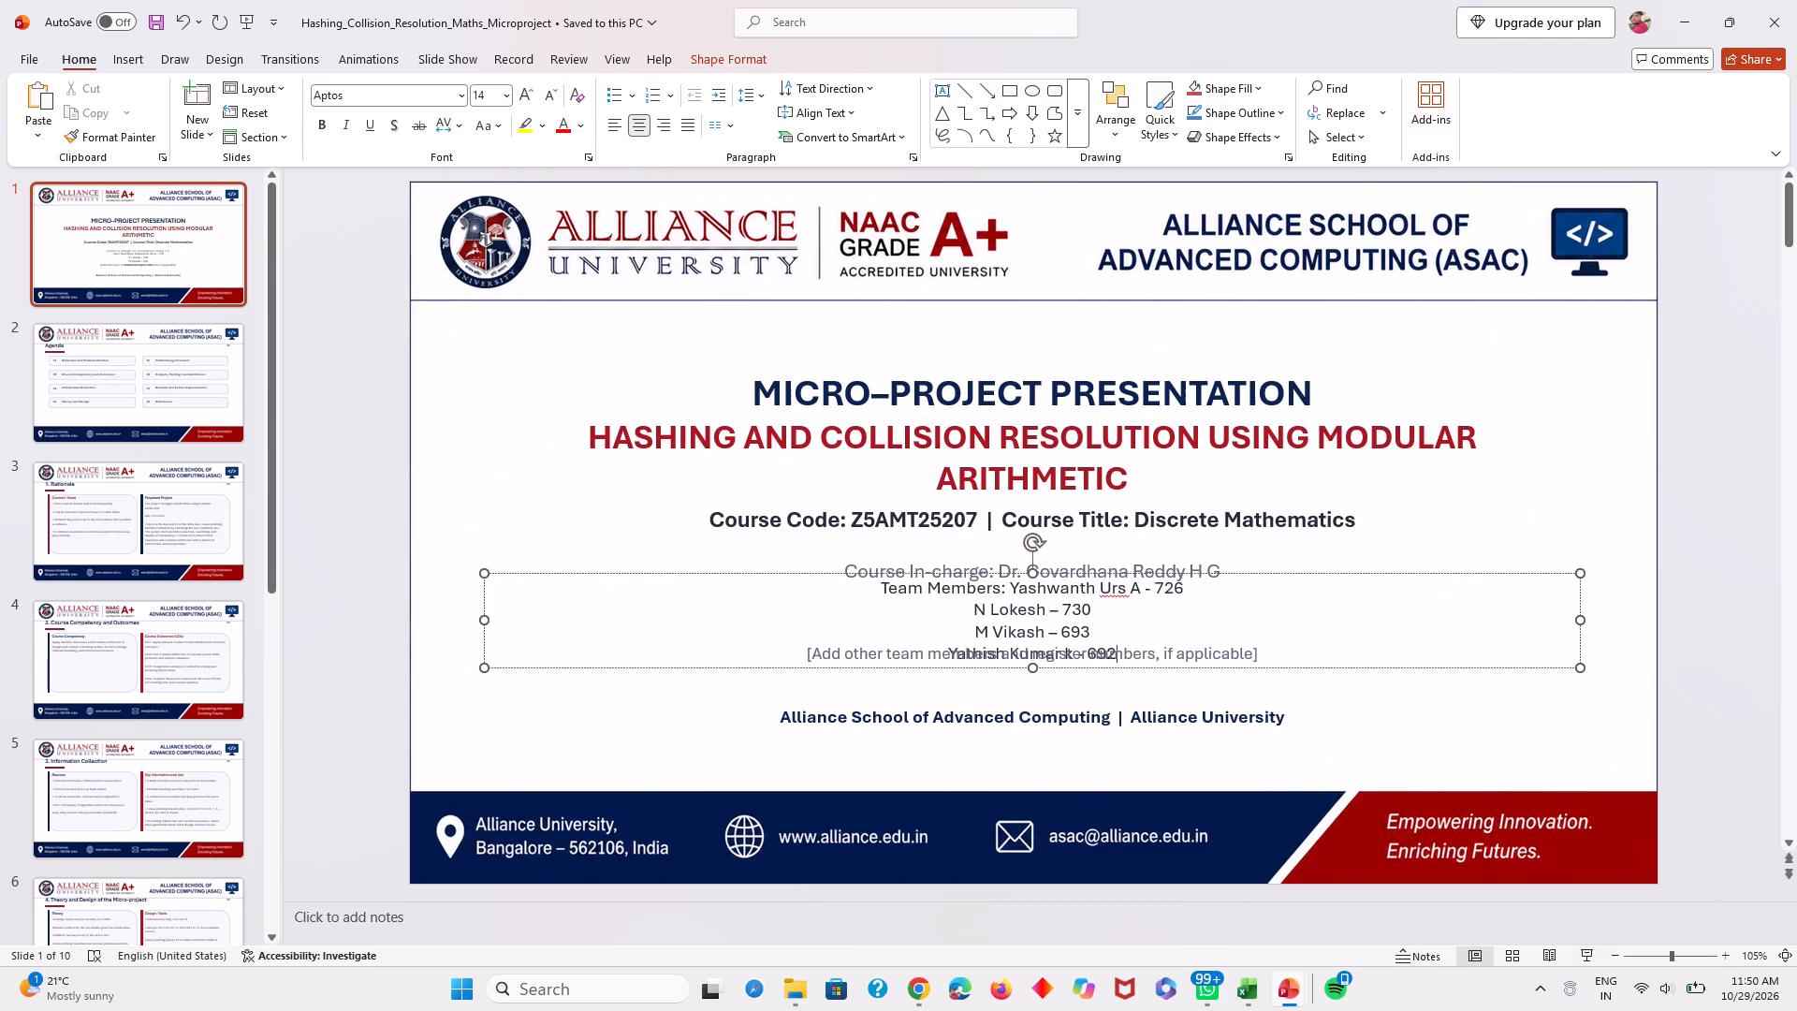
Delete the text box containing the "[Add other team members and register numbers, if applicable]" placeholder.
{"action": "left_click", "coordinate": [1257, 656]}
{"action": "double_click", "coordinate": [1257, 656]}
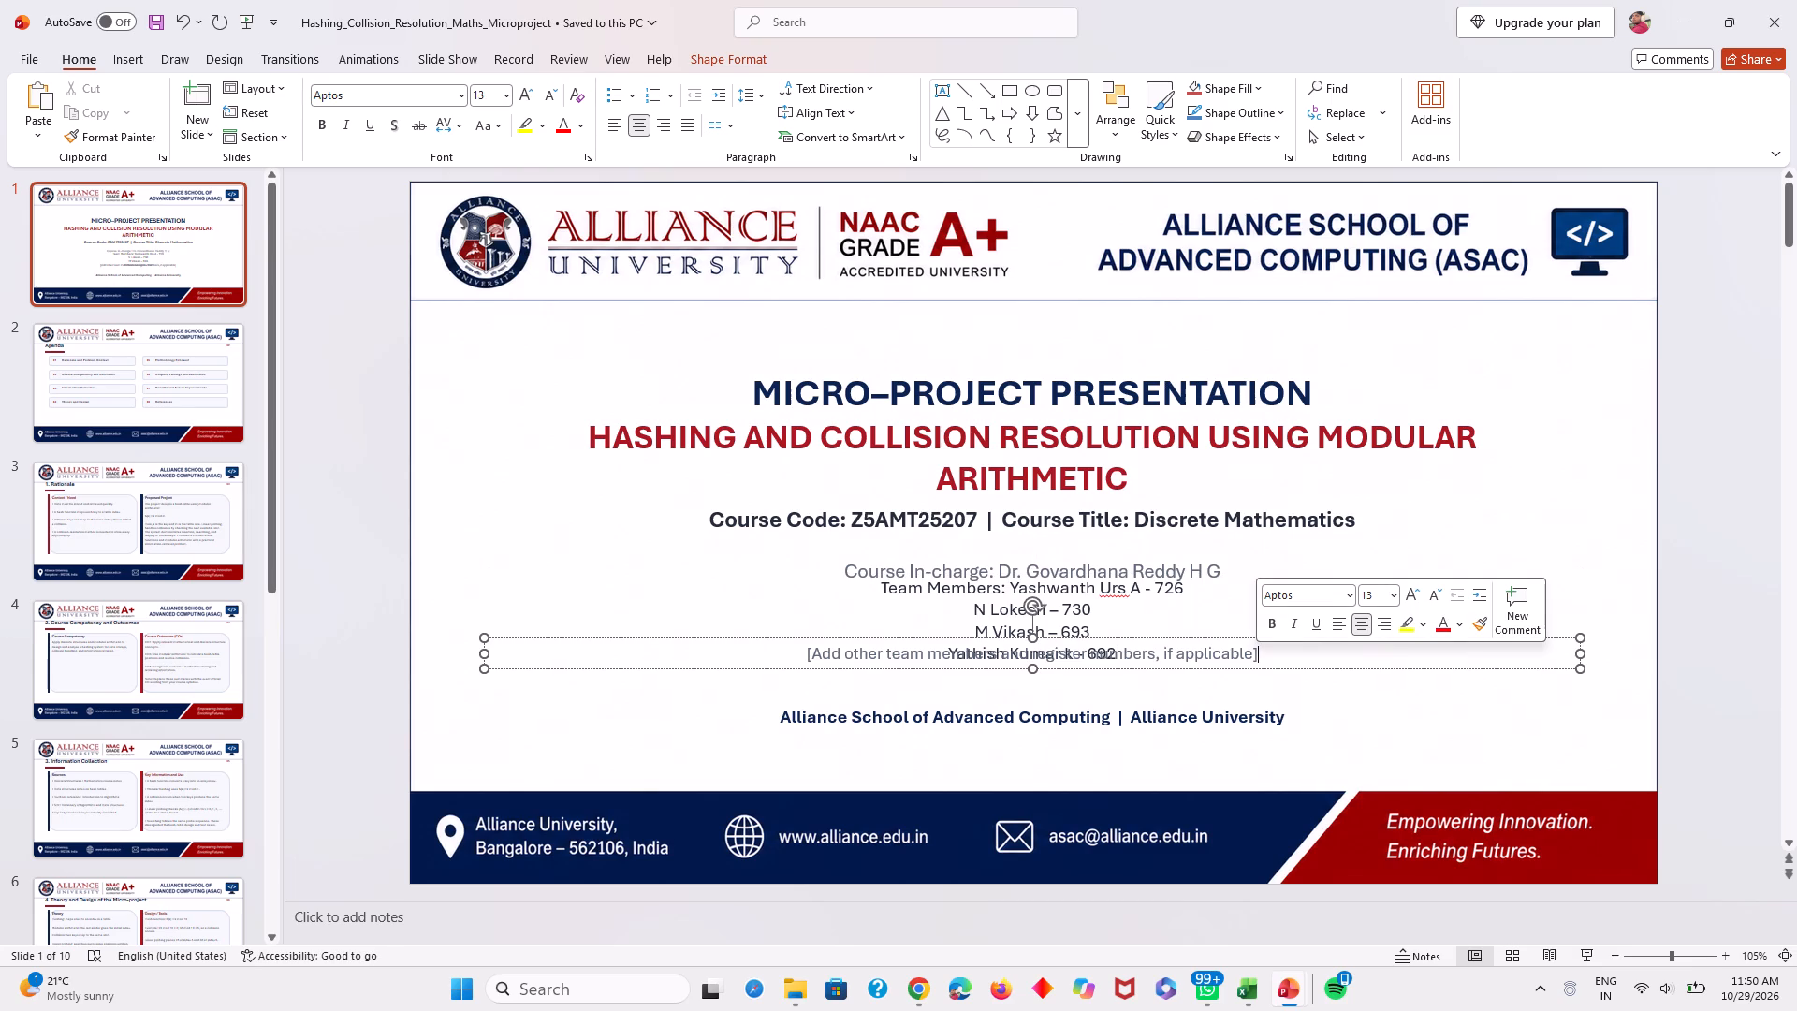
{"action": "left_click", "coordinate": [1566, 636]}
{"action": "key", "text": "Delete"}
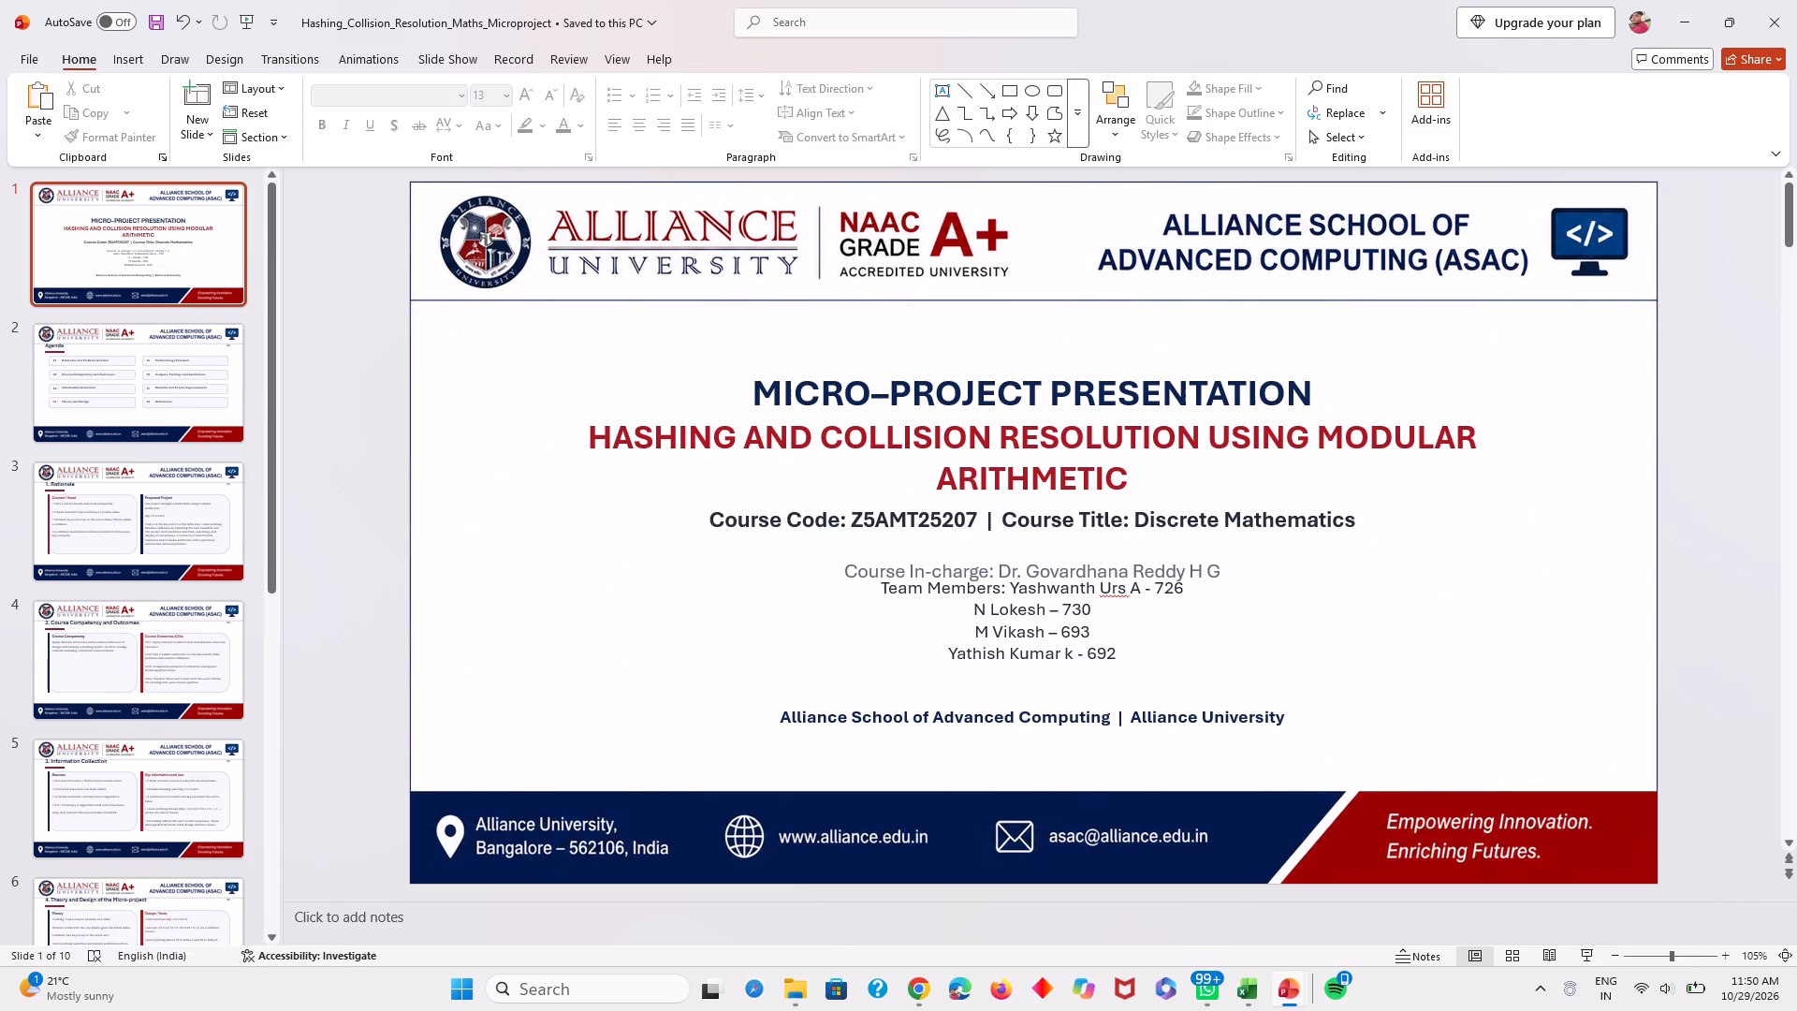
Move the Team Members text box slightly down so it clears the Course In-charge line, and deselect it.
{"action": "left_click", "coordinate": [1160, 617]}
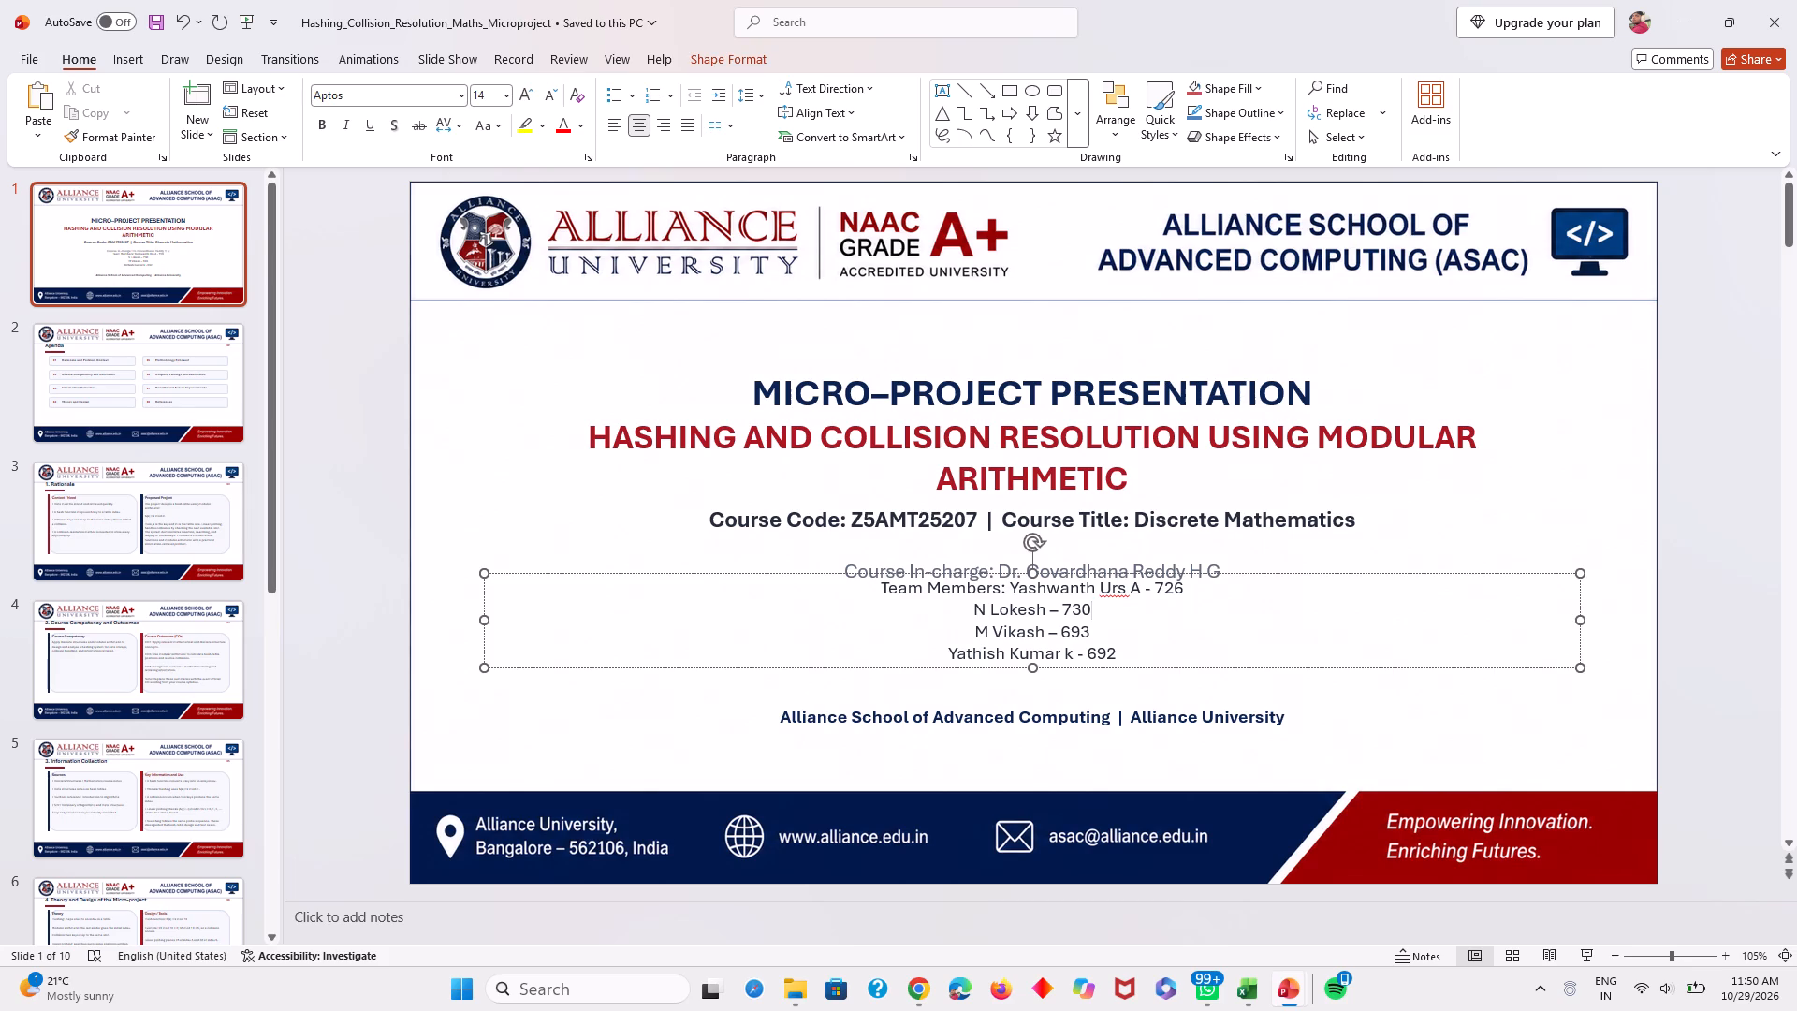
{"action": "left_click_drag", "start_coordinate": [1256, 571], "coordinate": [1256, 585]}
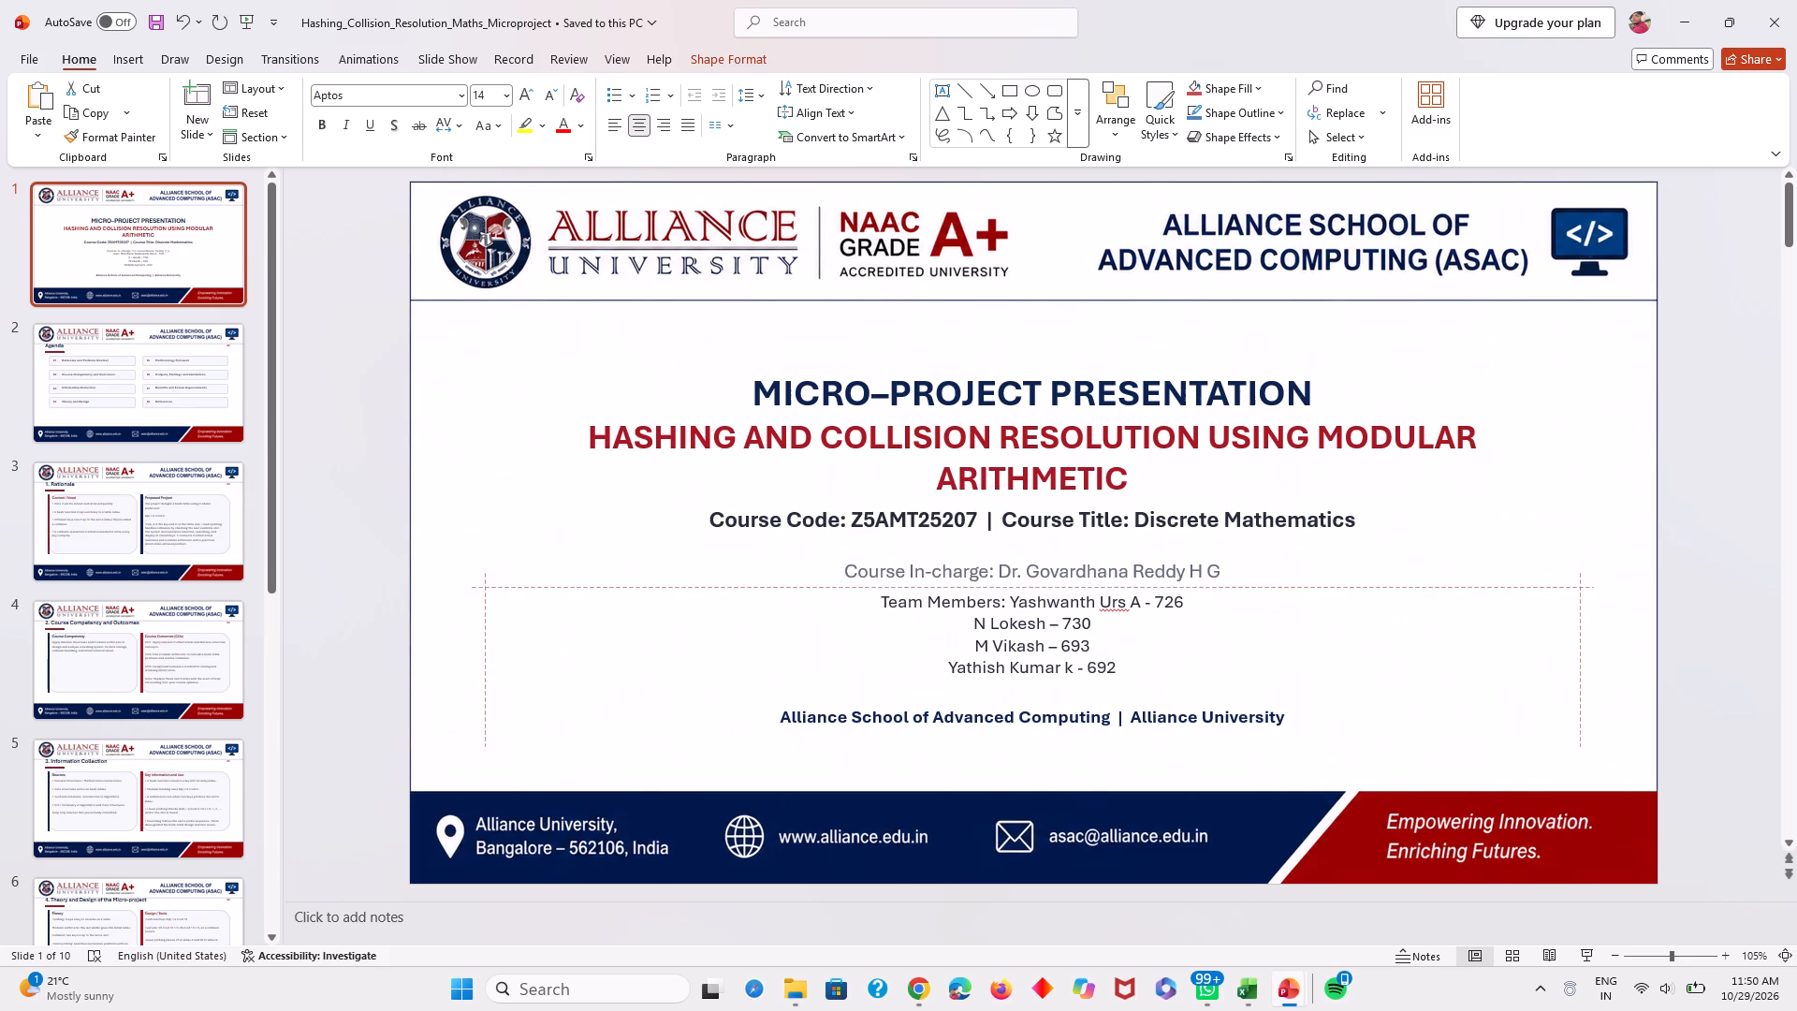
{"action": "left_click_drag", "start_coordinate": [1256, 585], "coordinate": [1257, 586]}
{"action": "left_click", "coordinate": [1716, 532]}
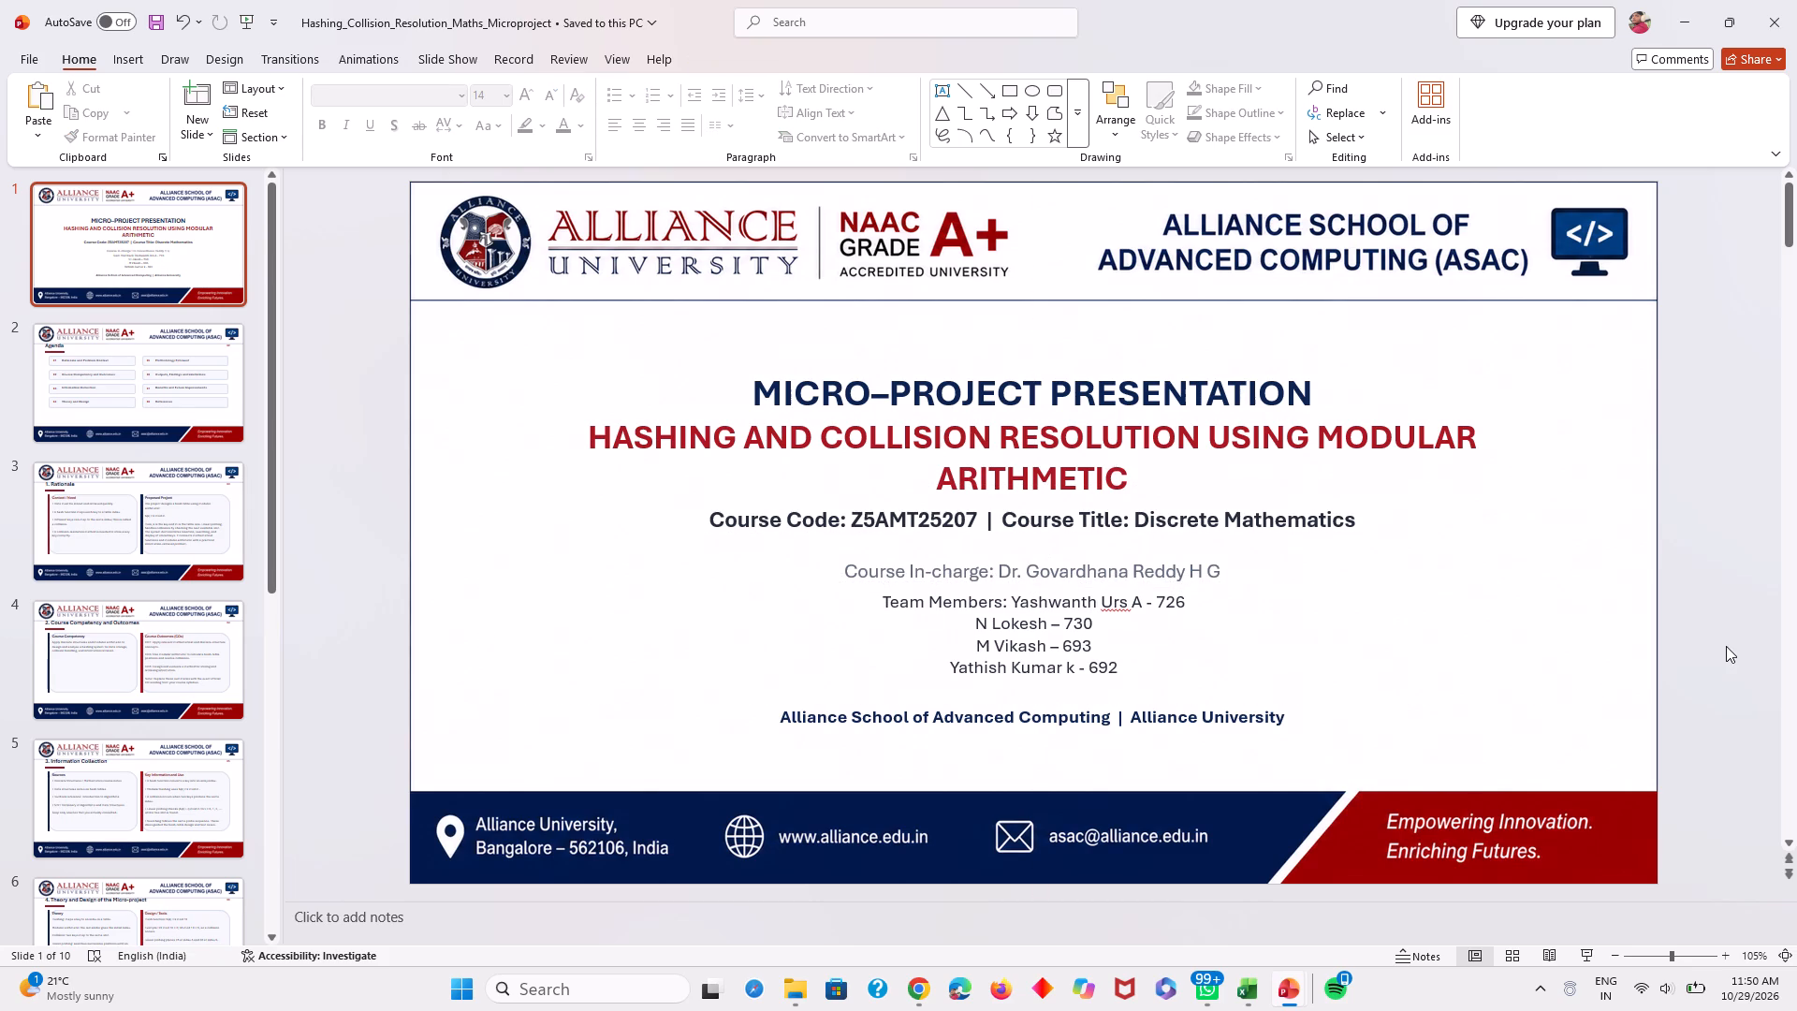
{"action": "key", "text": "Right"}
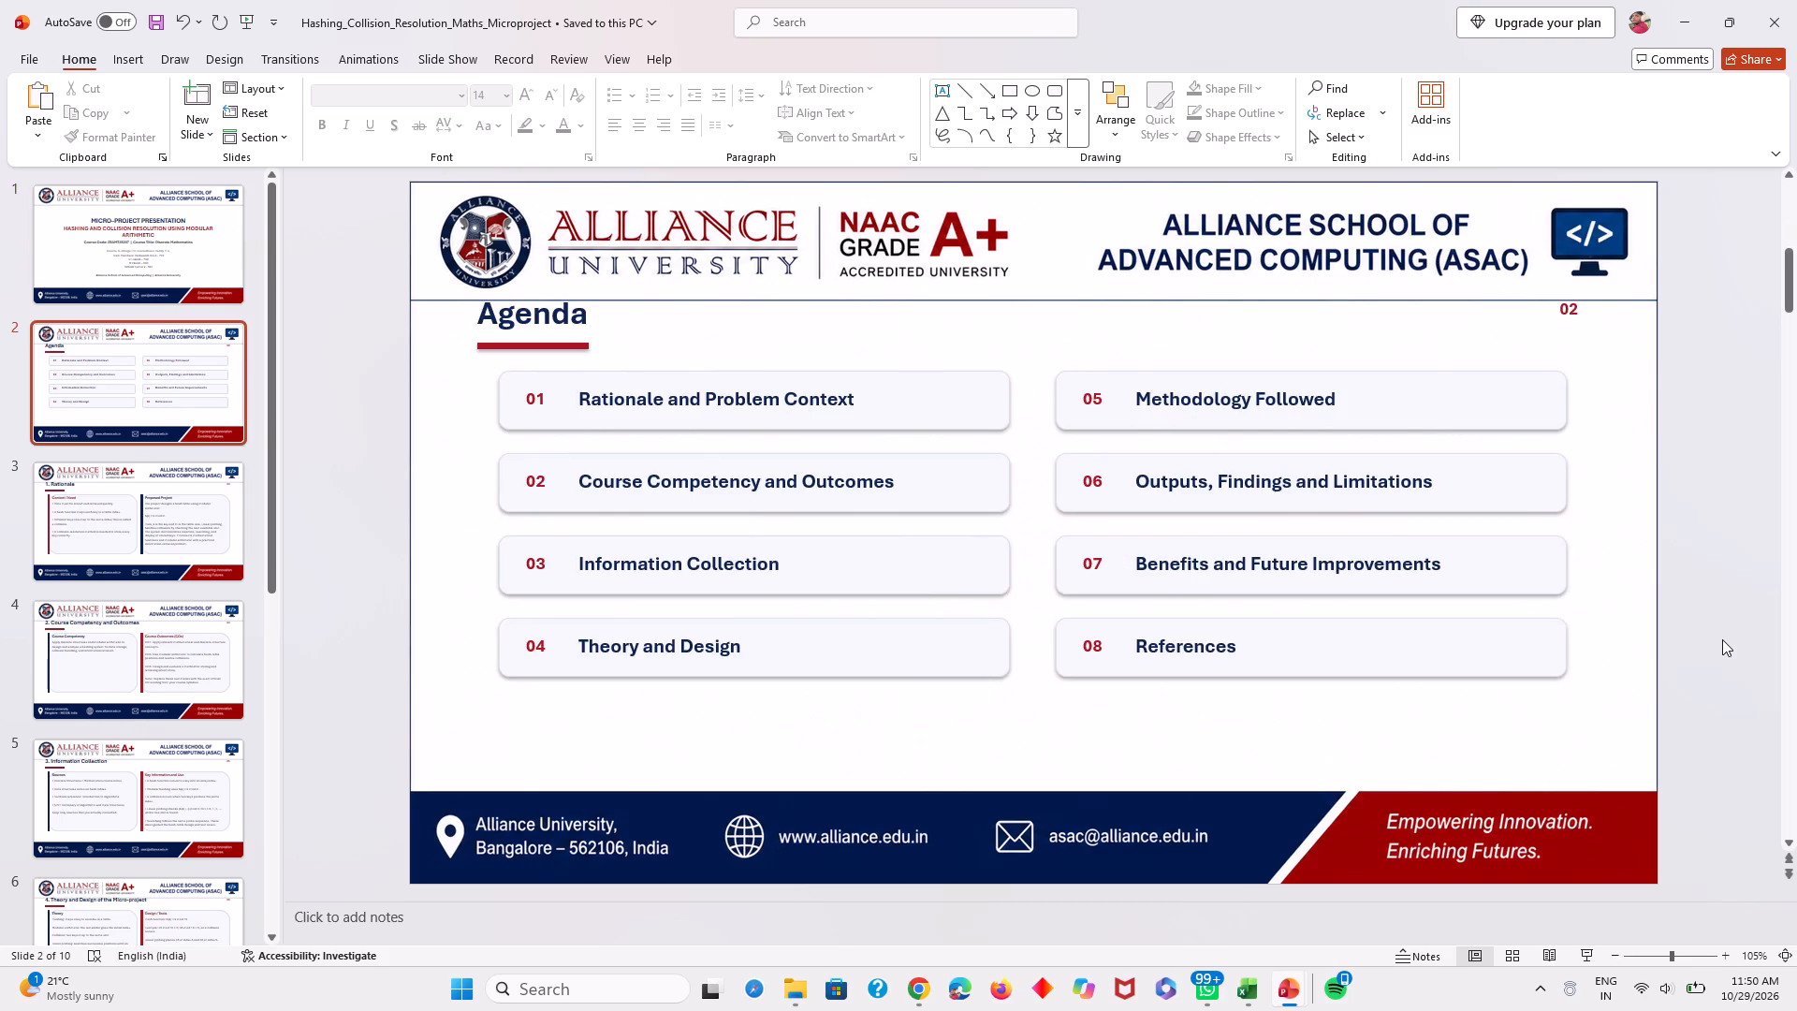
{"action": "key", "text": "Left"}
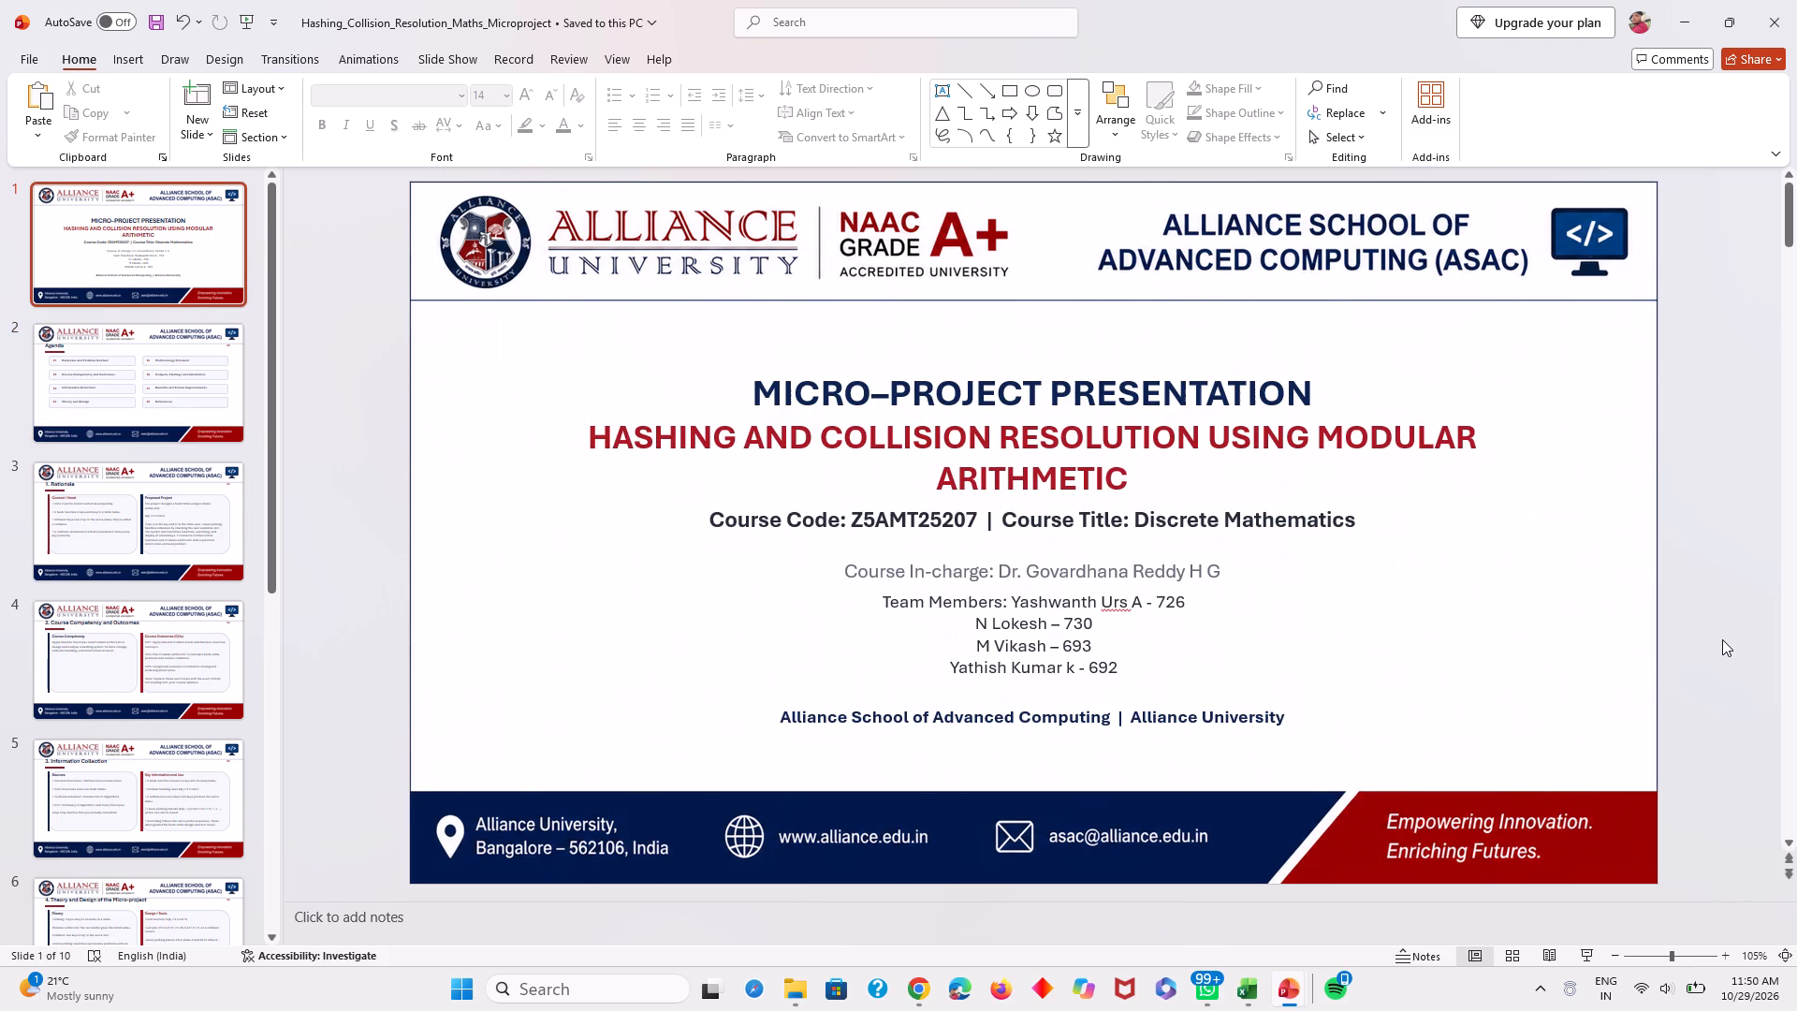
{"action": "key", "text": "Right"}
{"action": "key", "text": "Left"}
Ignore all spelling flags for the underlined word in the first team member's name, and deselect the text box.
{"action": "double_click", "coordinate": [1118, 608]}
{"action": "right_click", "coordinate": [1118, 608]}
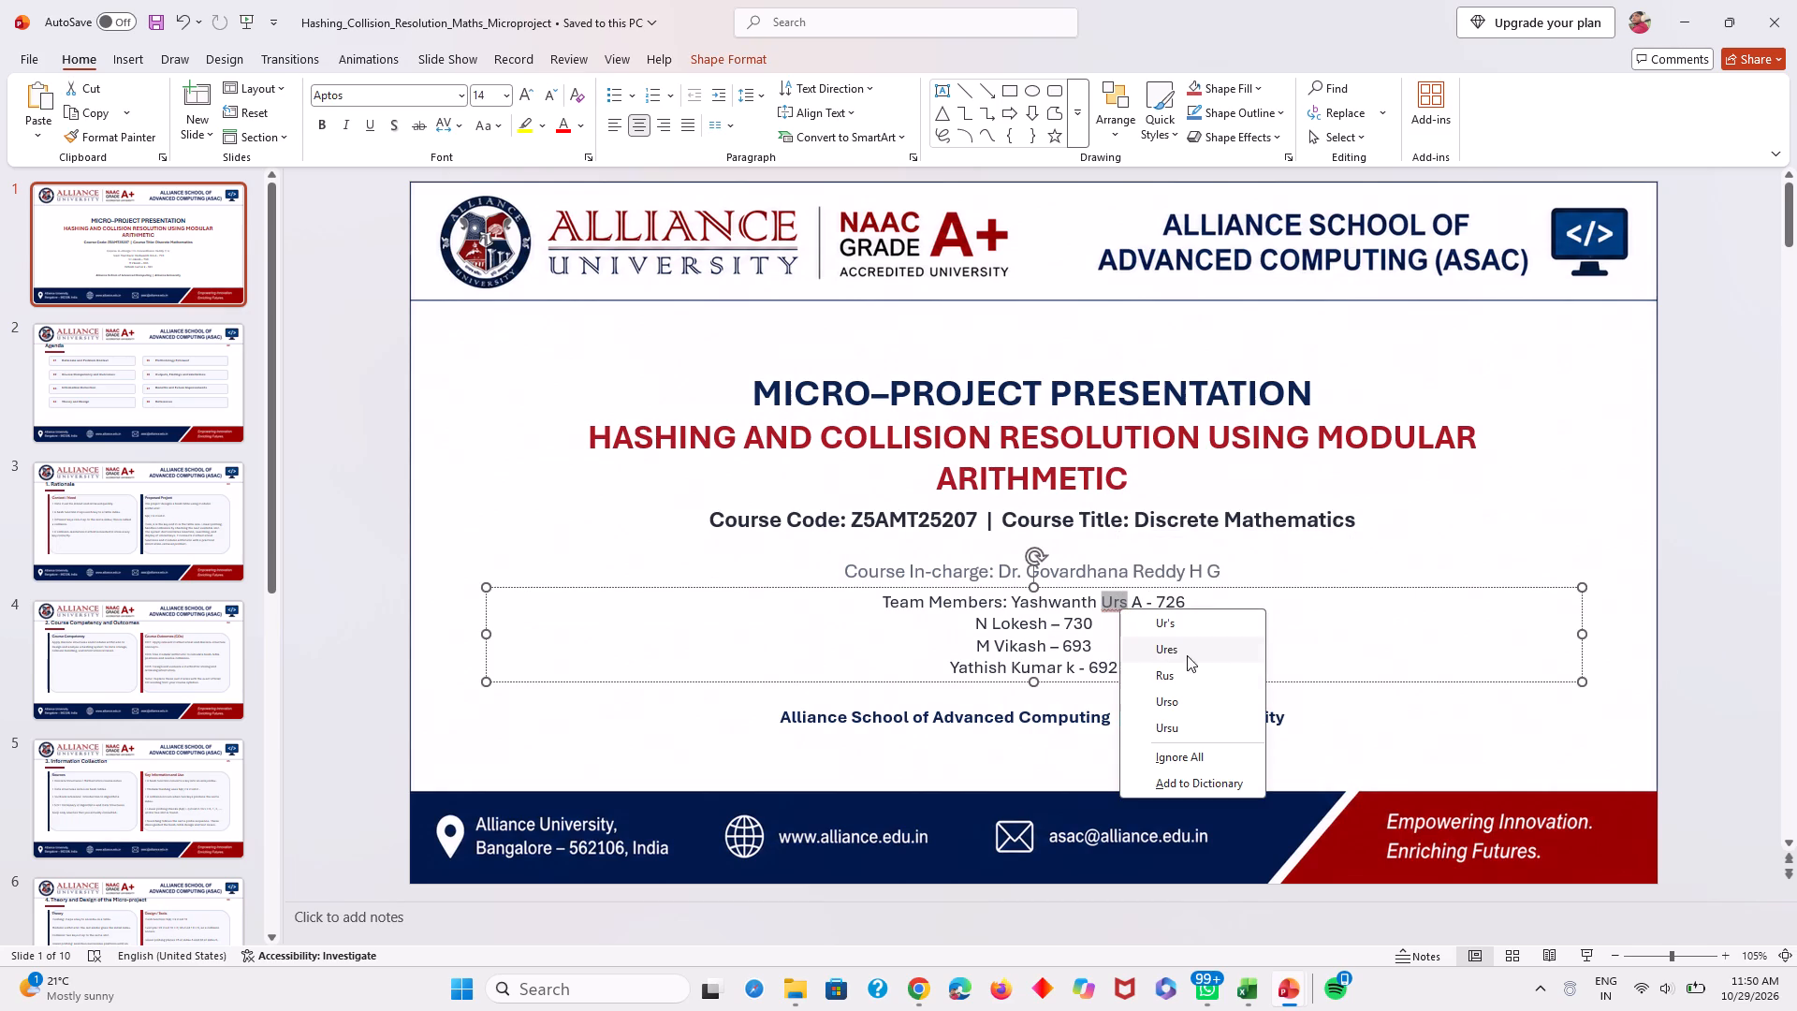
{"action": "left_click", "coordinate": [1200, 752]}
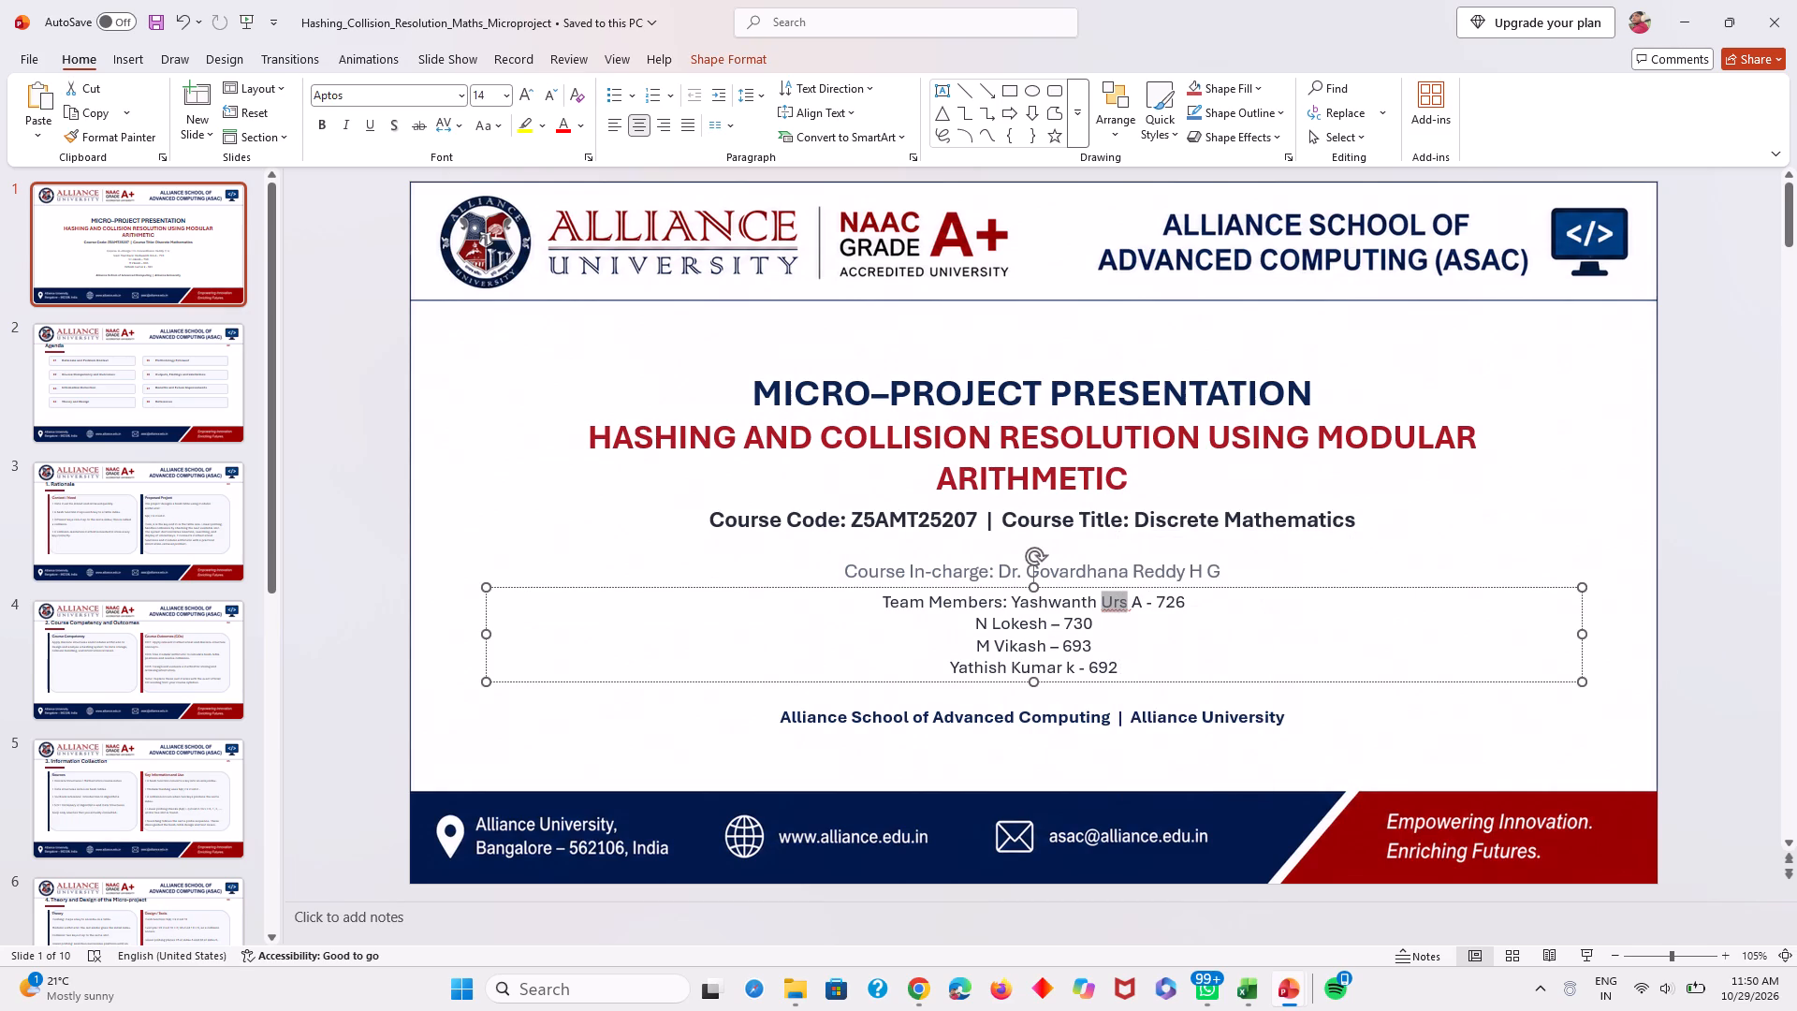
{"action": "left_click", "coordinate": [1669, 501]}
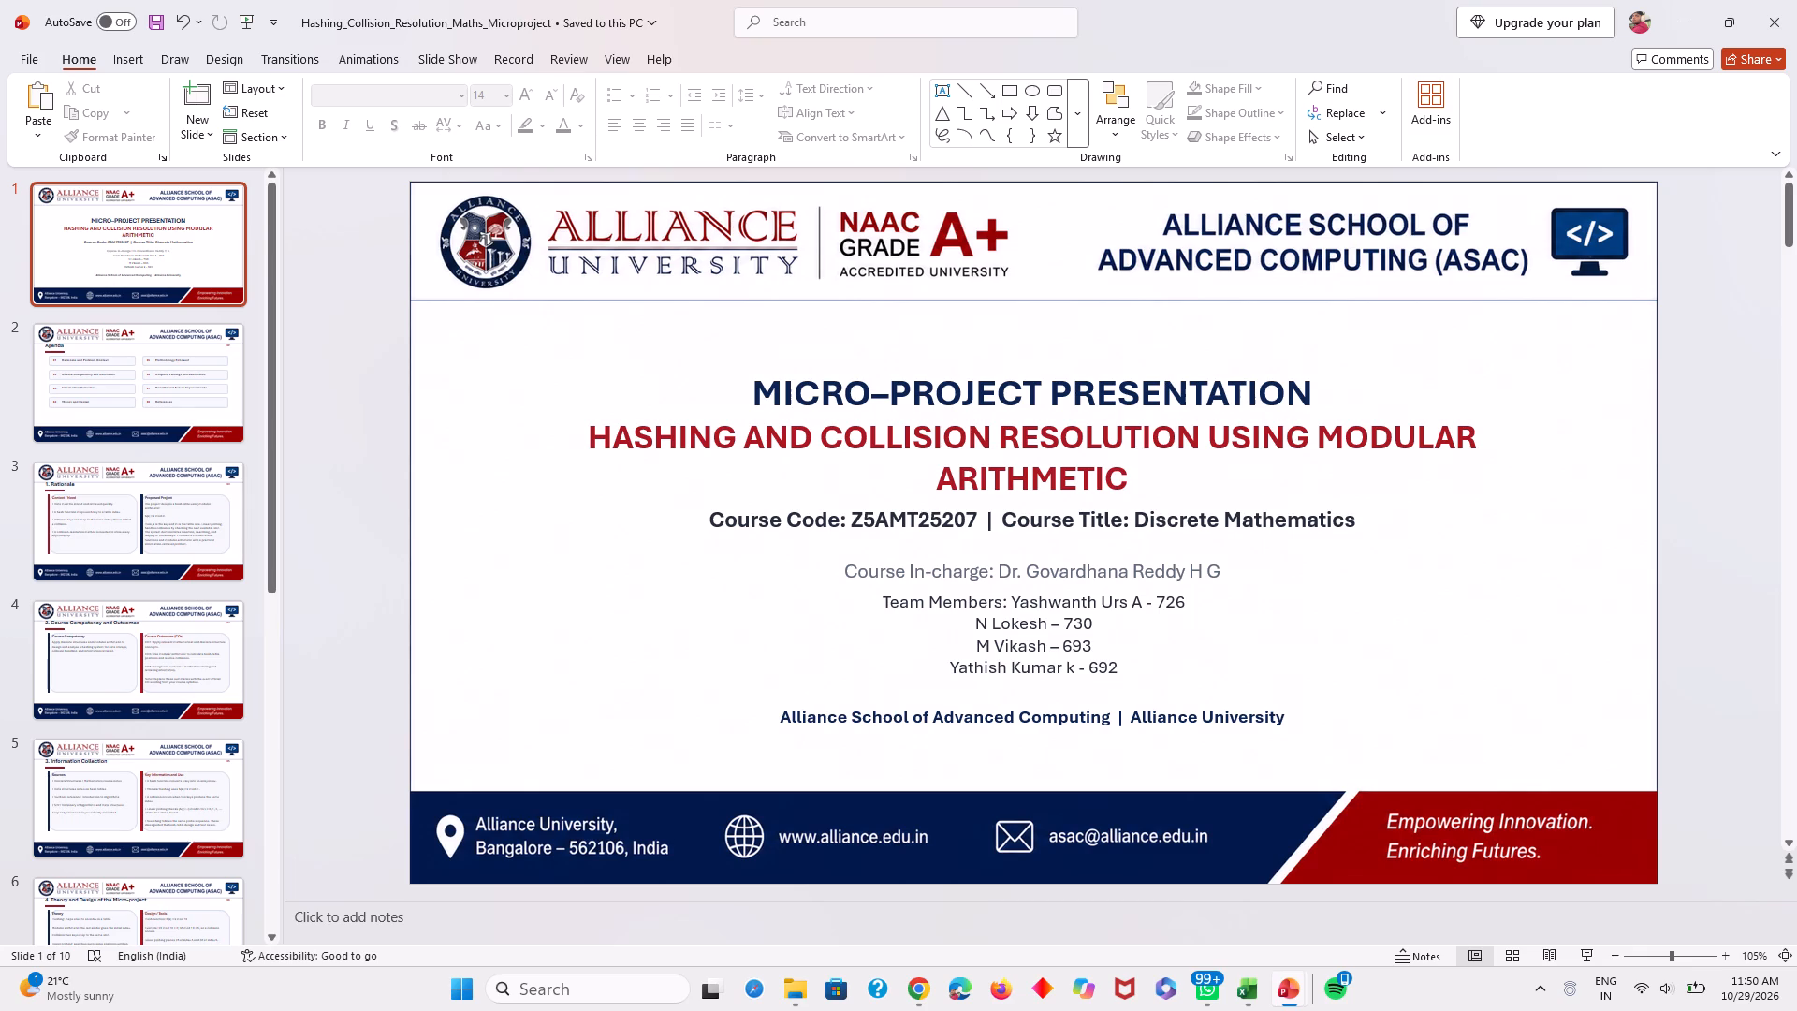
Review the Agenda and Rationale slides, comparing their layout and content.
{"action": "key", "text": "Down"}
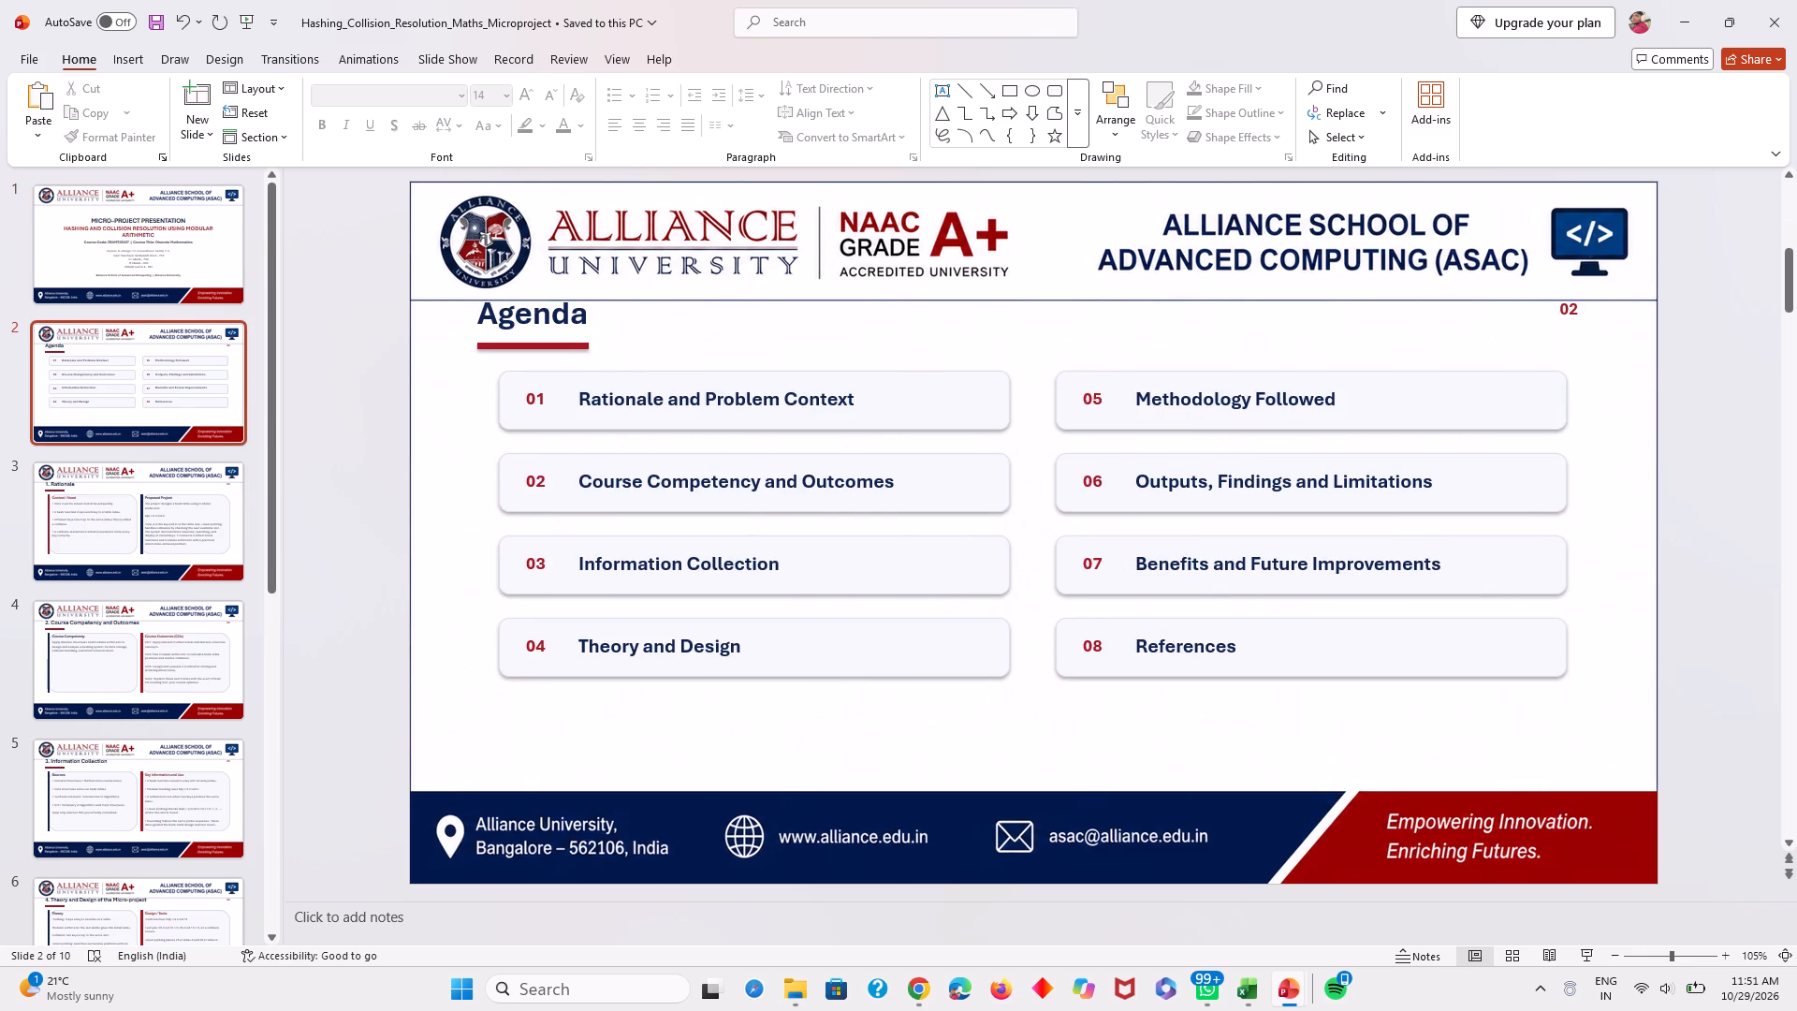
{"action": "key", "text": "Down"}
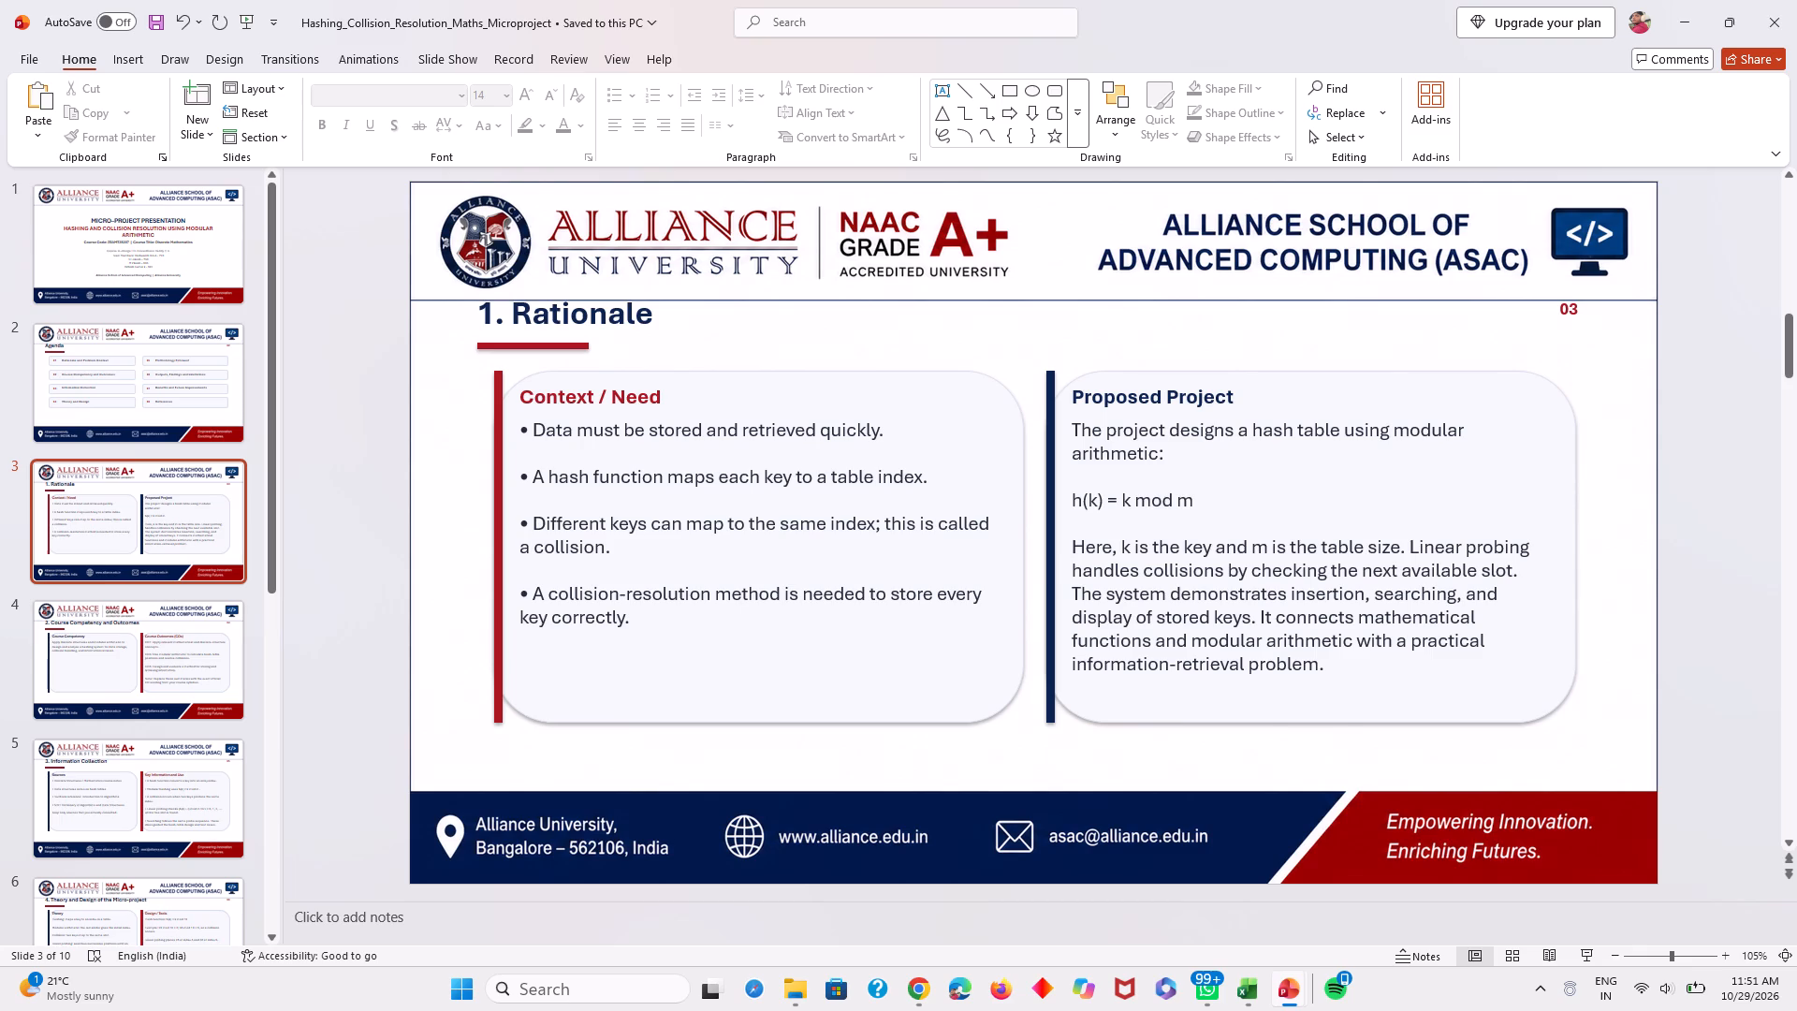
{"action": "key", "text": "Up"}
{"action": "key", "text": "Down"}
{"action": "key", "text": "Up"}
{"action": "key", "text": "Down"}
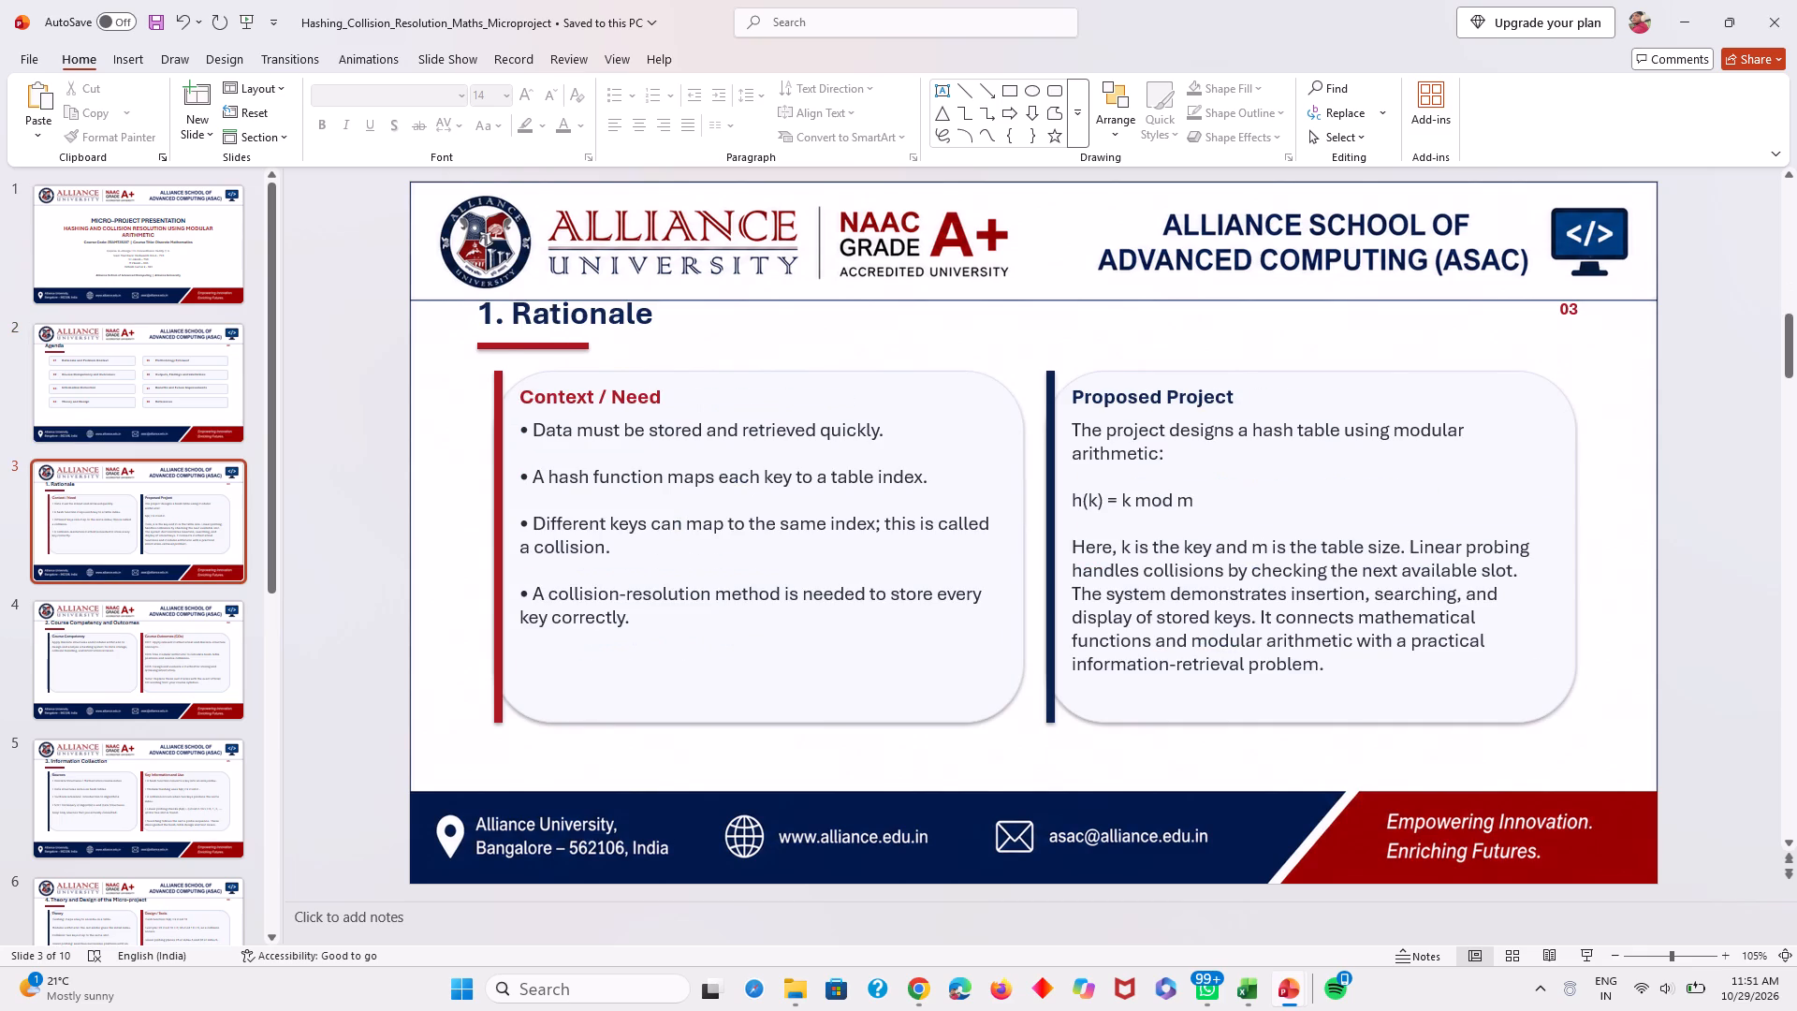
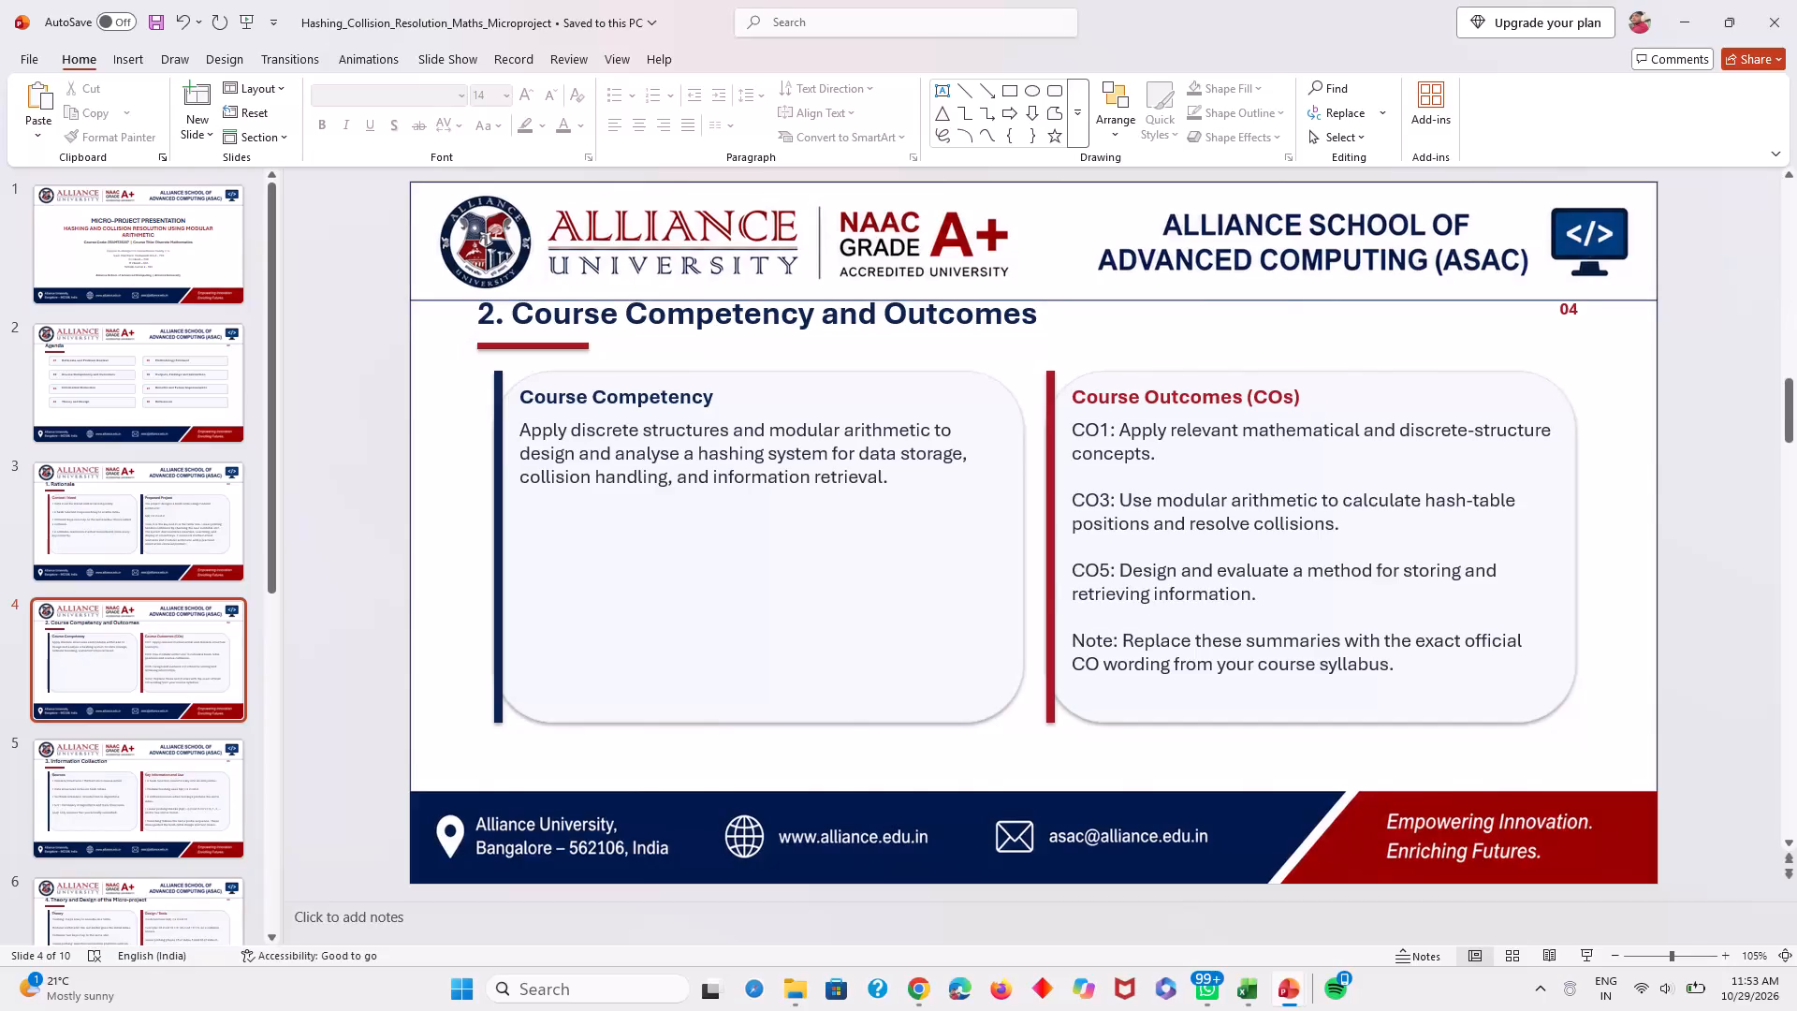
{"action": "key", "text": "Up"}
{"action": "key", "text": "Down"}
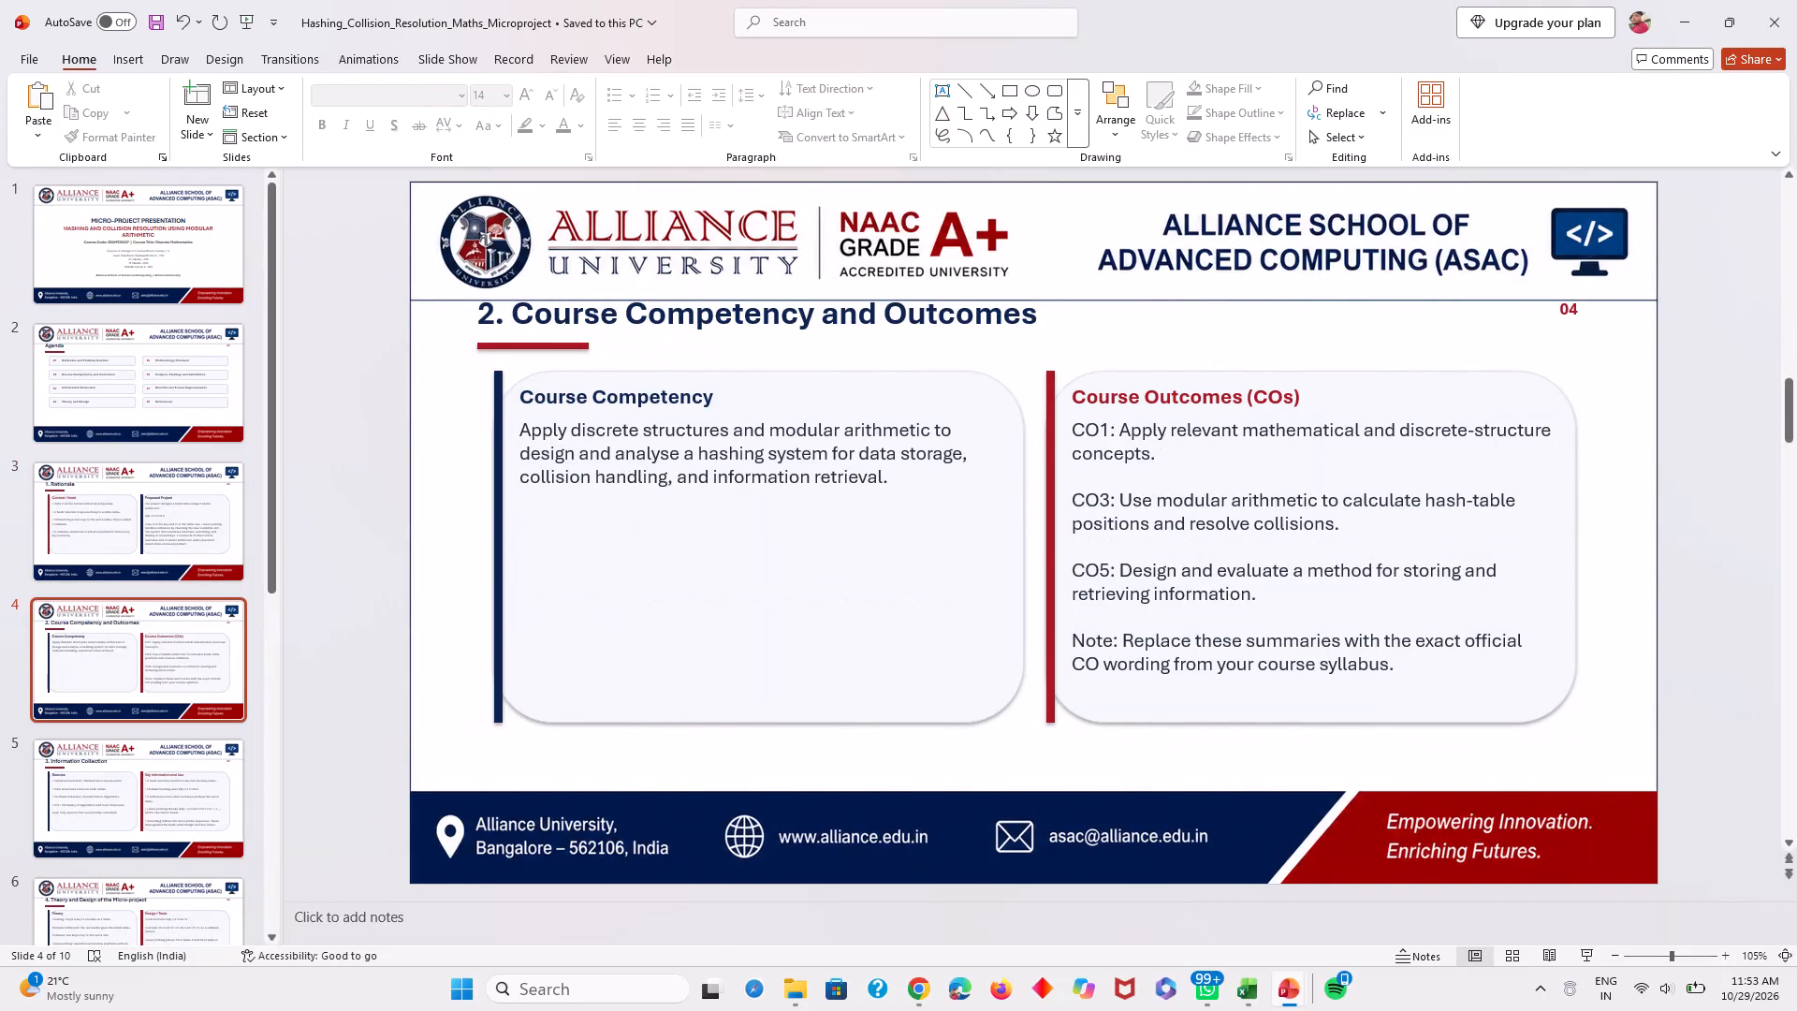
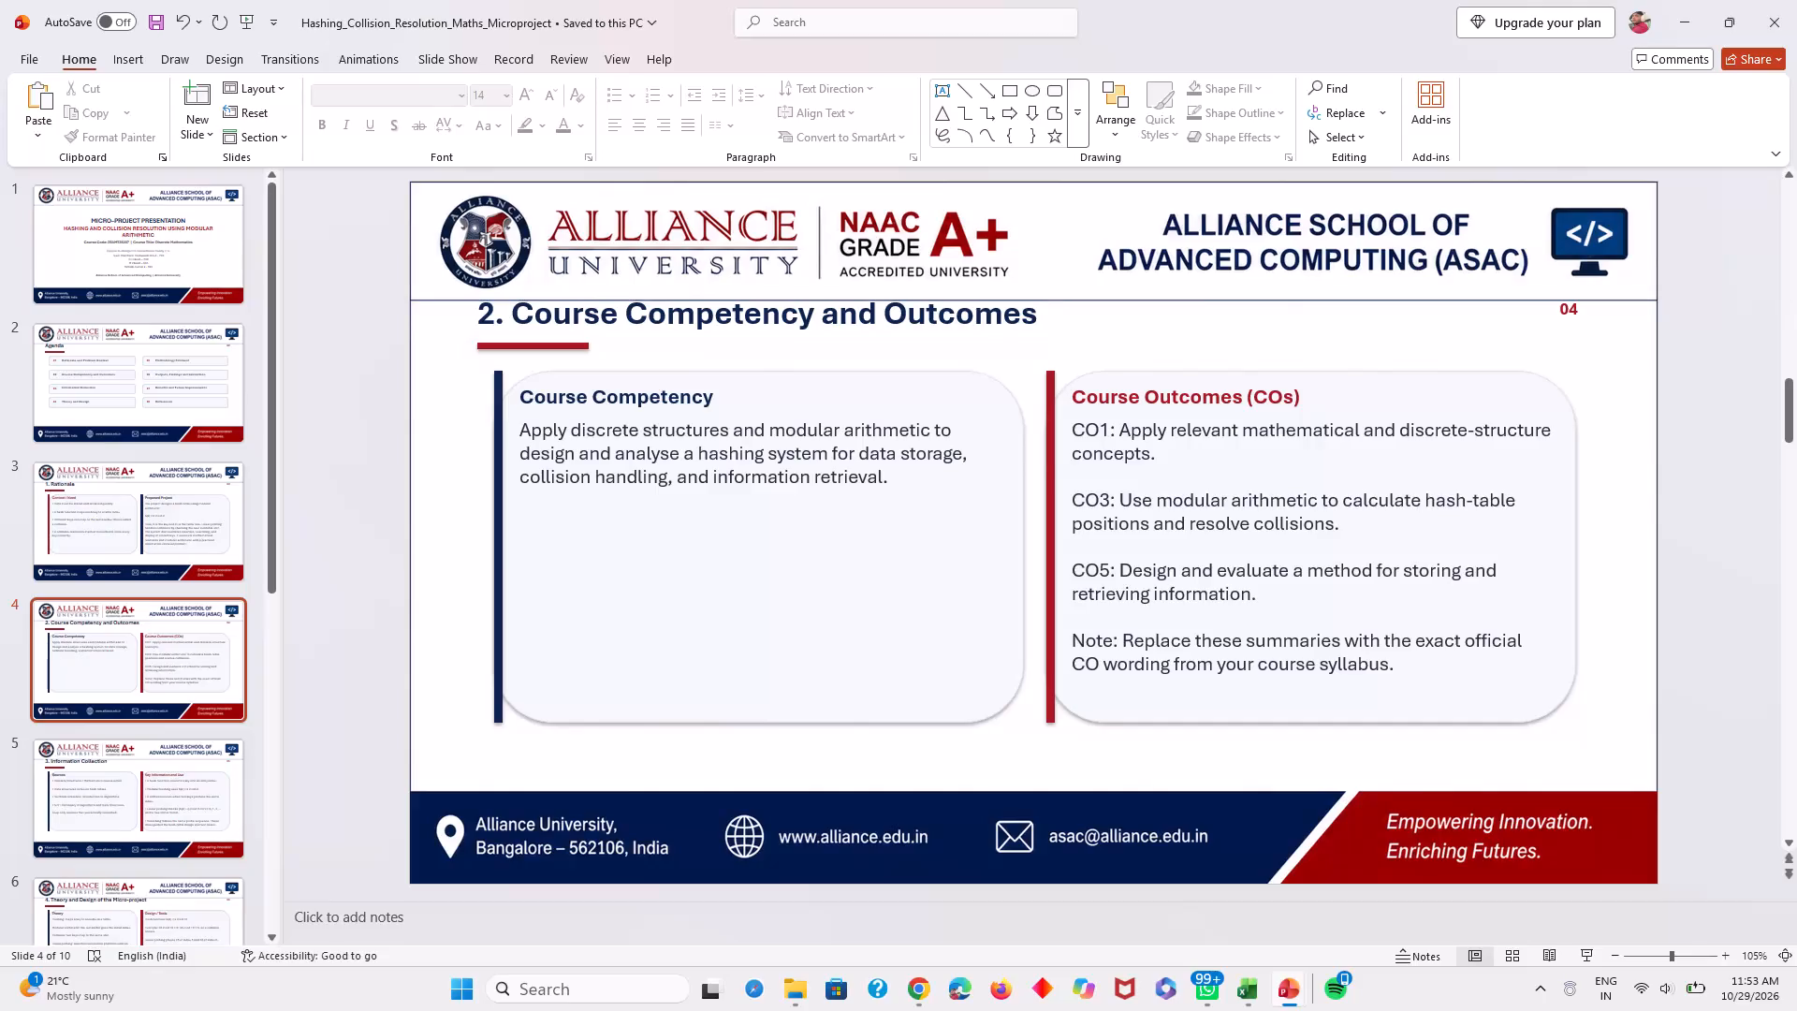
Delete the entire description paragraph under the Course Competency heading on slide 4.
{"action": "double_click", "coordinate": [887, 479]}
{"action": "left_click", "coordinate": [887, 479]}
{"action": "key", "text": "BackSpace"}
{"action": "key", "text": "BackSpace"}
{"action": "key", "text": "BackSpace"}
{"action": "key", "text": "BackSpace"}
{"action": "key", "text": "BackSpace"}
{"action": "key", "text": "BackSpace"}
{"action": "key", "text": "BackSpace"}
{"action": "key", "text": "BackSpace"}
{"action": "key", "text": "BackSpace"}
{"action": "key", "text": "BackSpace"}
{"action": "key", "text": "BackSpace"}
{"action": "key", "text": "BackSpace"}
{"action": "key", "text": "BackSpace"}
{"action": "key", "text": "BackSpace"}
{"action": "key", "text": "BackSpace"}
{"action": "key", "text": "BackSpace"}
{"action": "key", "text": "BackSpace"}
{"action": "key", "text": "BackSpace"}
{"action": "key", "text": "BackSpace"}
{"action": "key", "text": "BackSpace"}
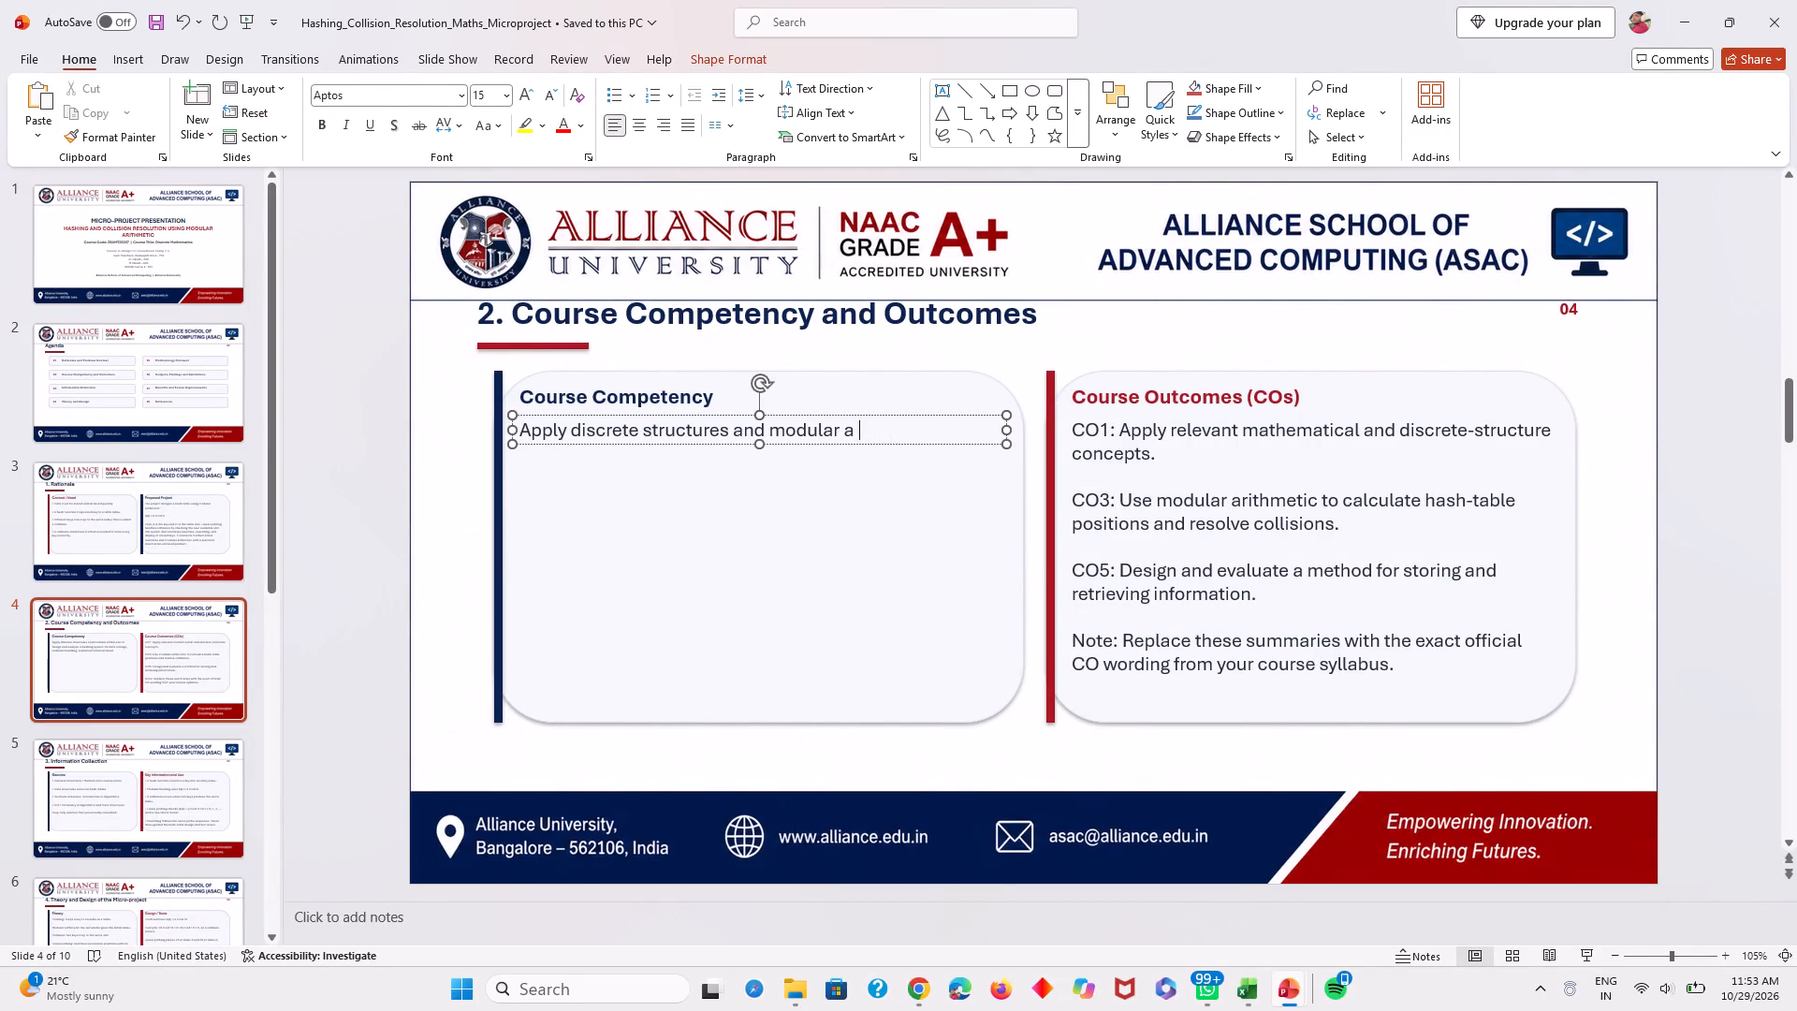
{"action": "key", "text": "BackSpace"}
{"action": "key", "text": "BackSpace"}
{"action": "key", "text": "BackSpace"}
{"action": "key", "text": "BackSpace"}
{"action": "key", "text": "BackSpace"}
{"action": "key", "text": "BackSpace"}
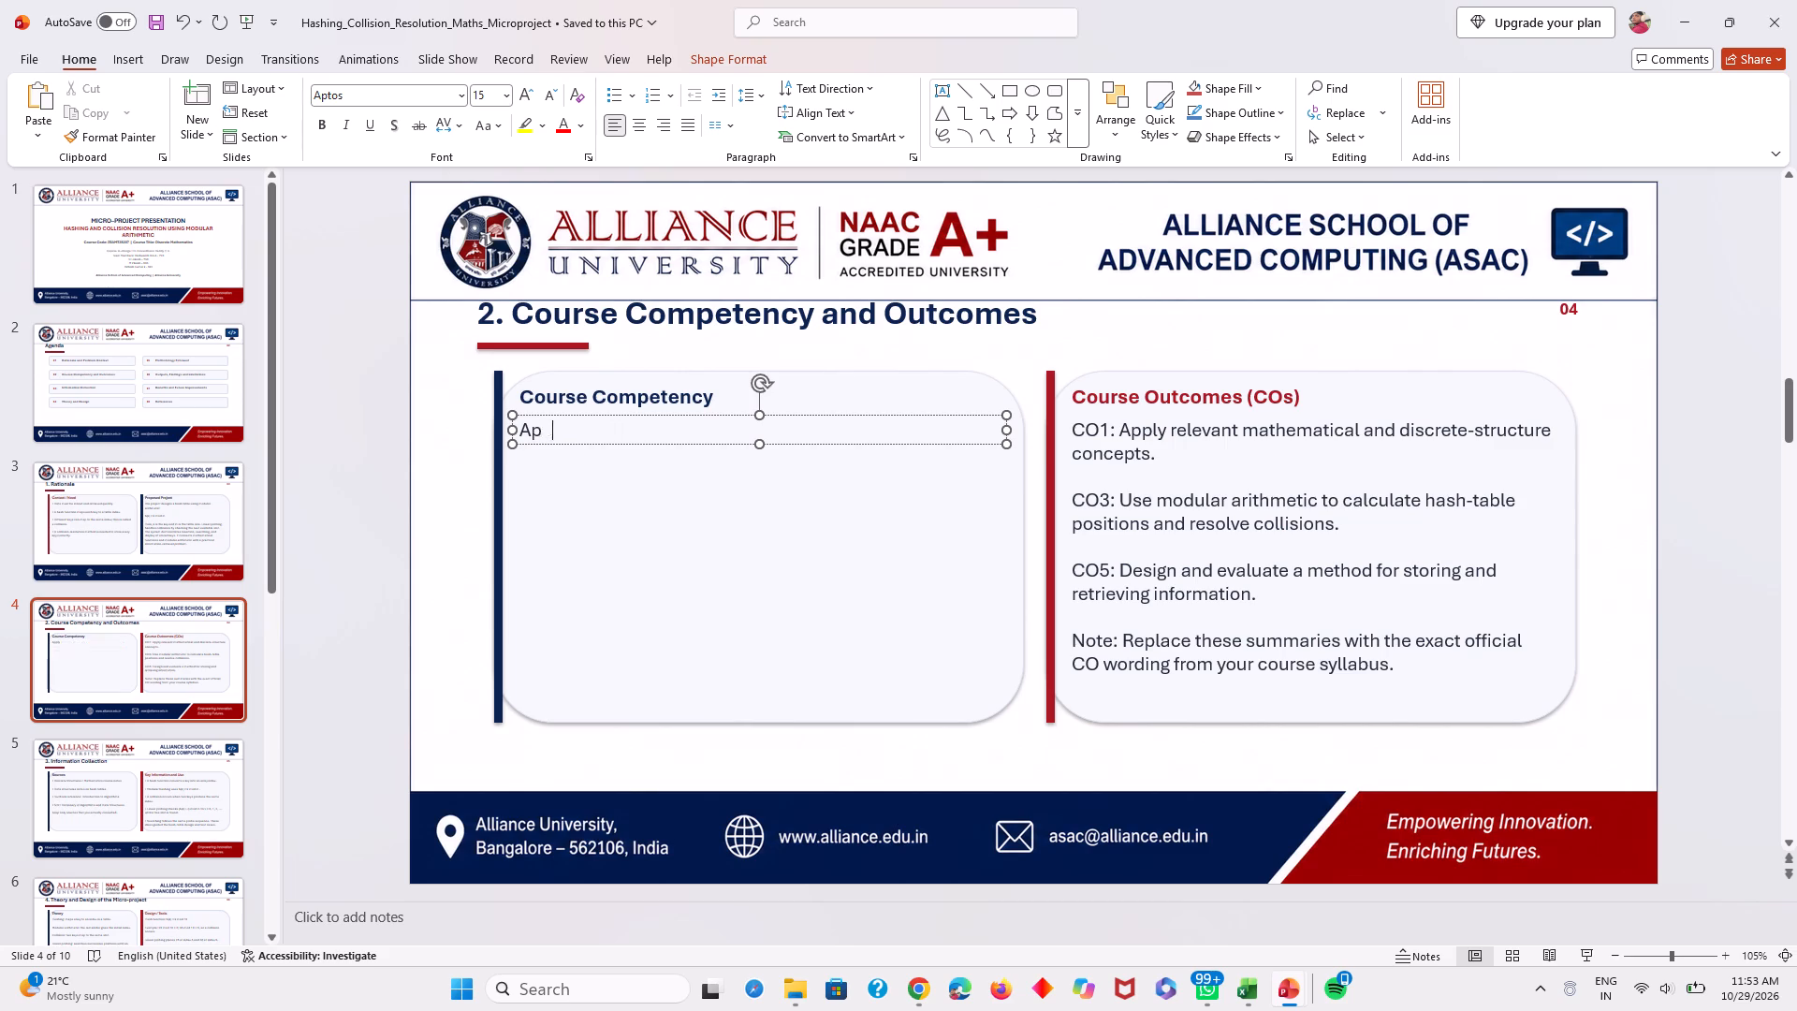
{"action": "key", "text": "BackSpace"}
{"action": "key", "text": "BackSpace"}
Begin the new Course Competency description with "Use the principles of 'Discrete Mathematics'".
{"action": "type", "text": "Use"}
{"action": "key", "text": "space"}
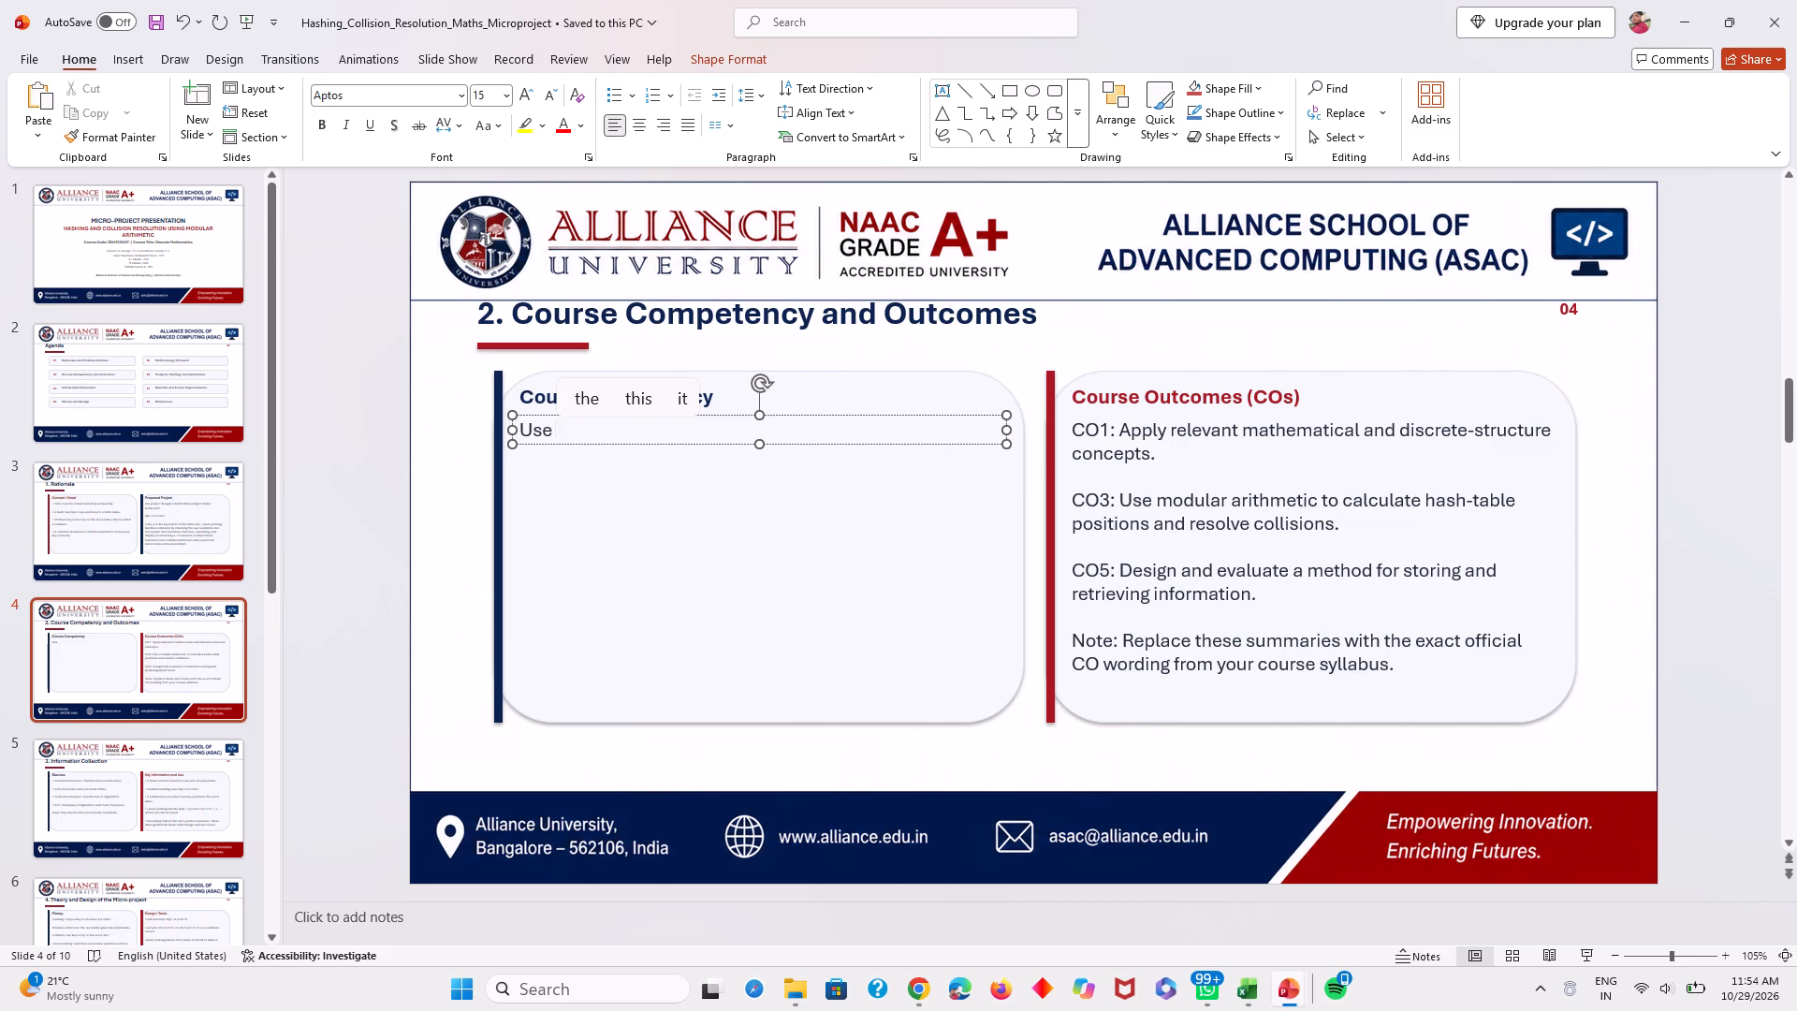
{"action": "type", "text": "the"}
{"action": "key", "text": "space"}
{"action": "type", "text": "priciples"}
{"action": "key", "text": "space"}
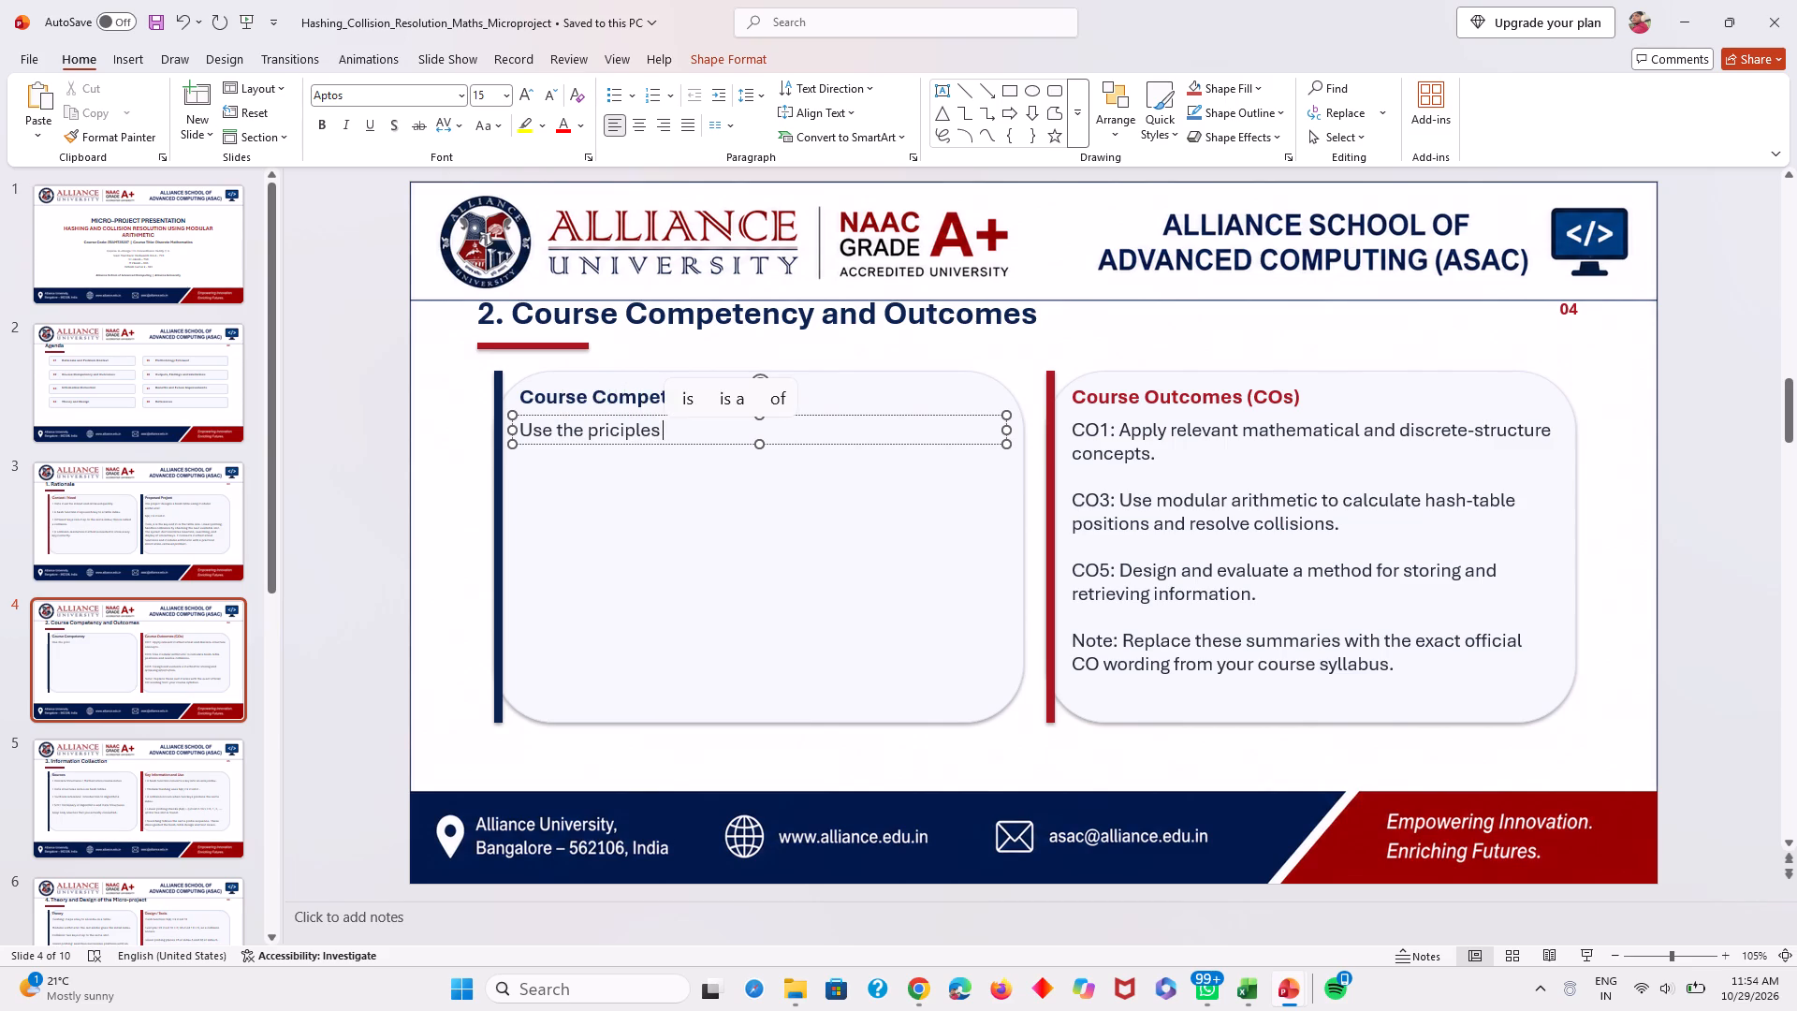
{"action": "key", "text": "BackSpace"}
{"action": "key", "text": "BackSpace"}
{"action": "key", "text": "BackSpace"}
{"action": "key", "text": "BackSpace"}
{"action": "key", "text": "BackSpace"}
{"action": "key", "text": "BackSpace"}
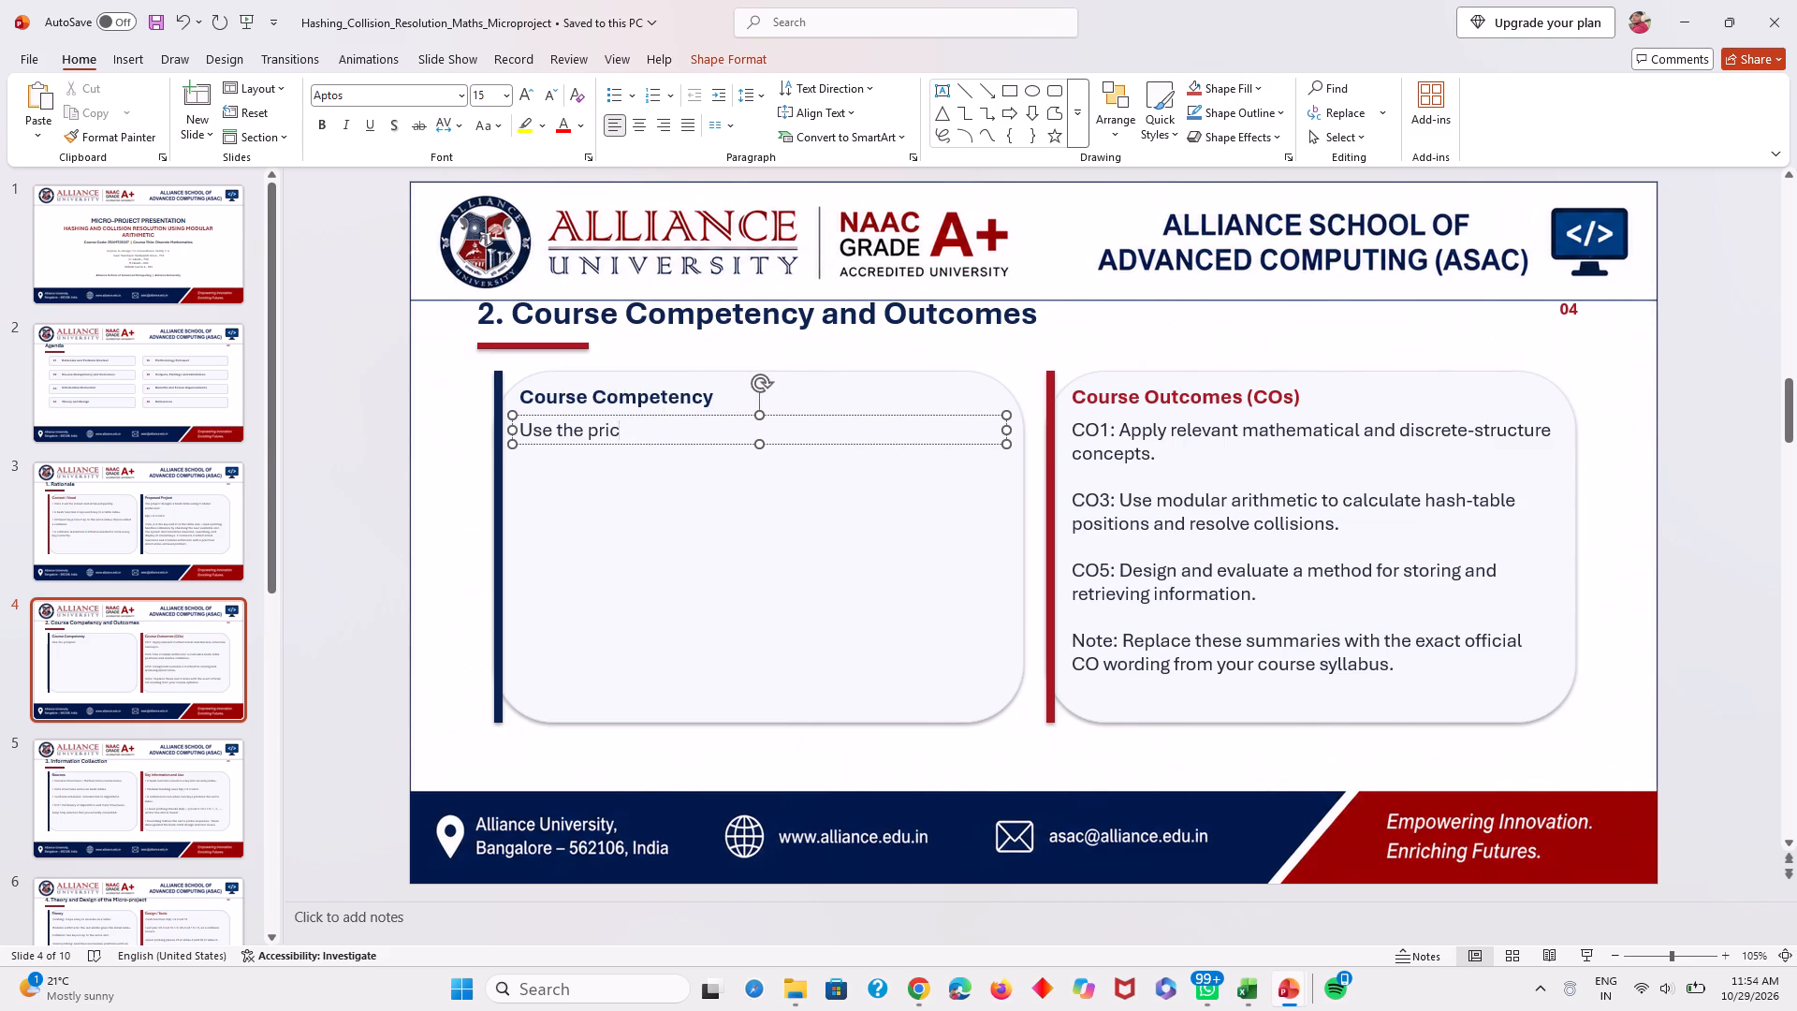
{"action": "key", "text": "BackSpace"}
{"action": "type", "text": "nciples"}
{"action": "key", "text": "space"}
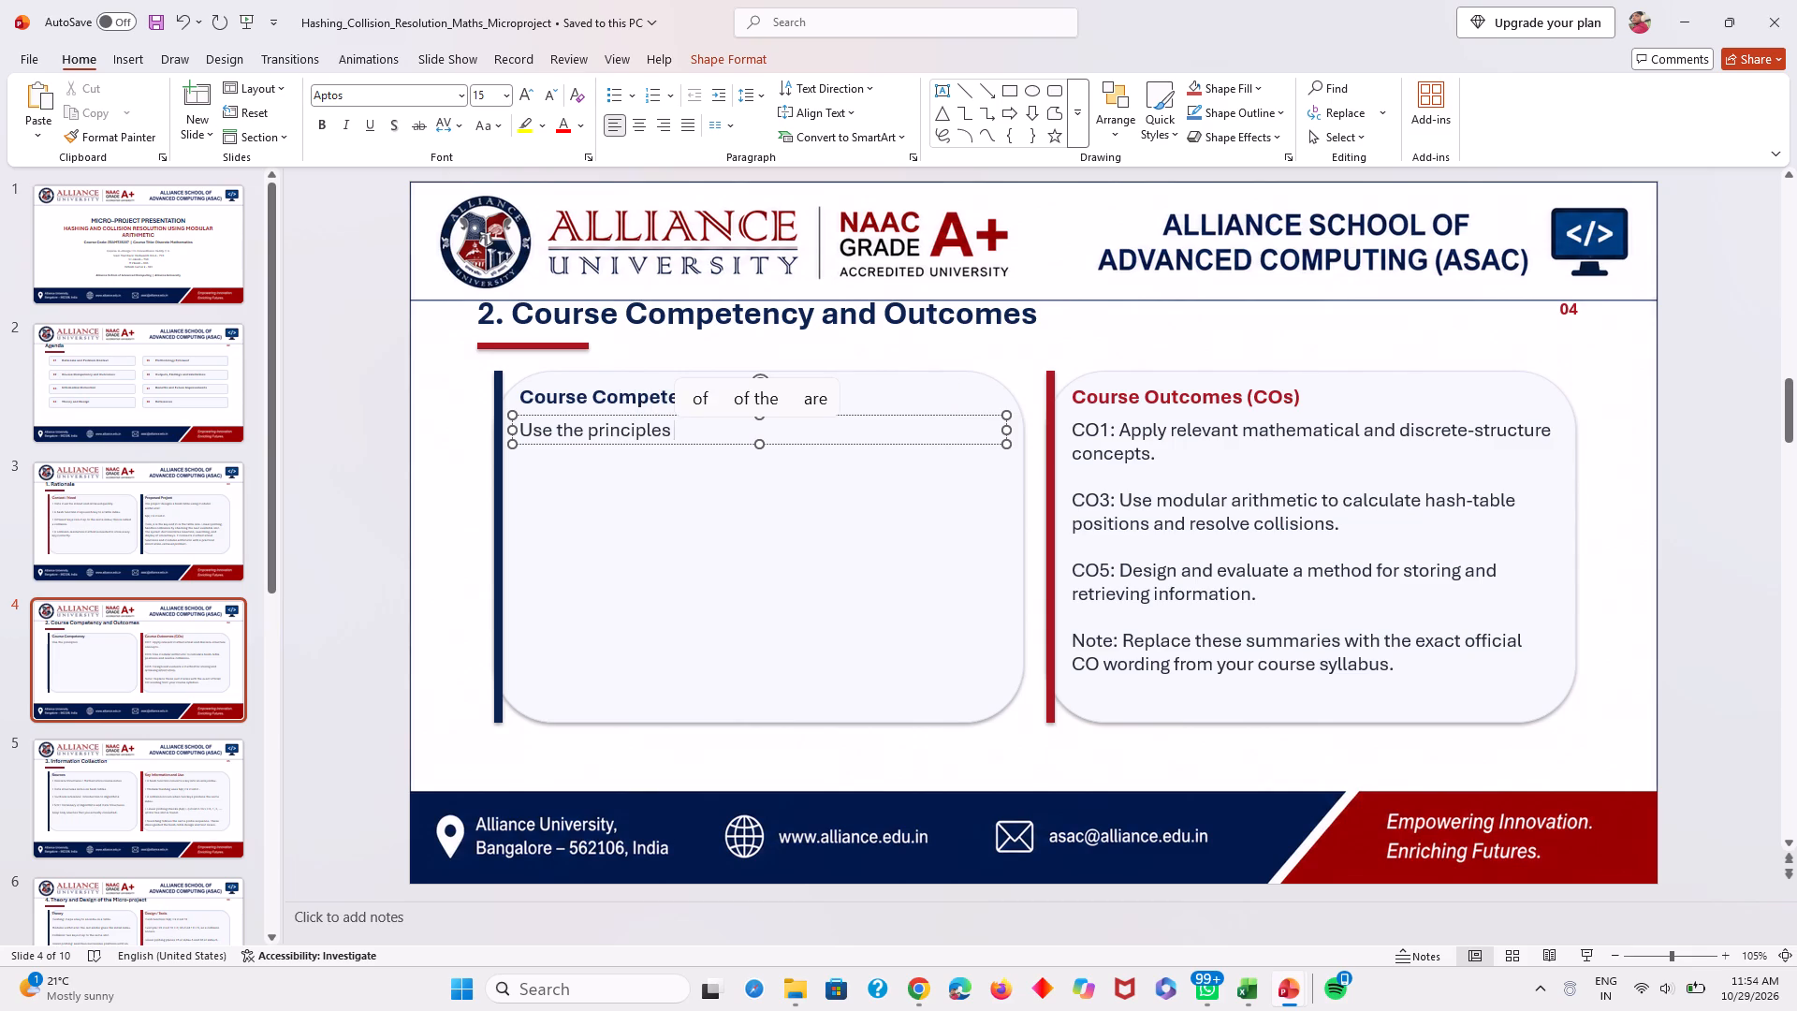
{"action": "type", "text": "of"}
{"action": "key", "text": "space"}
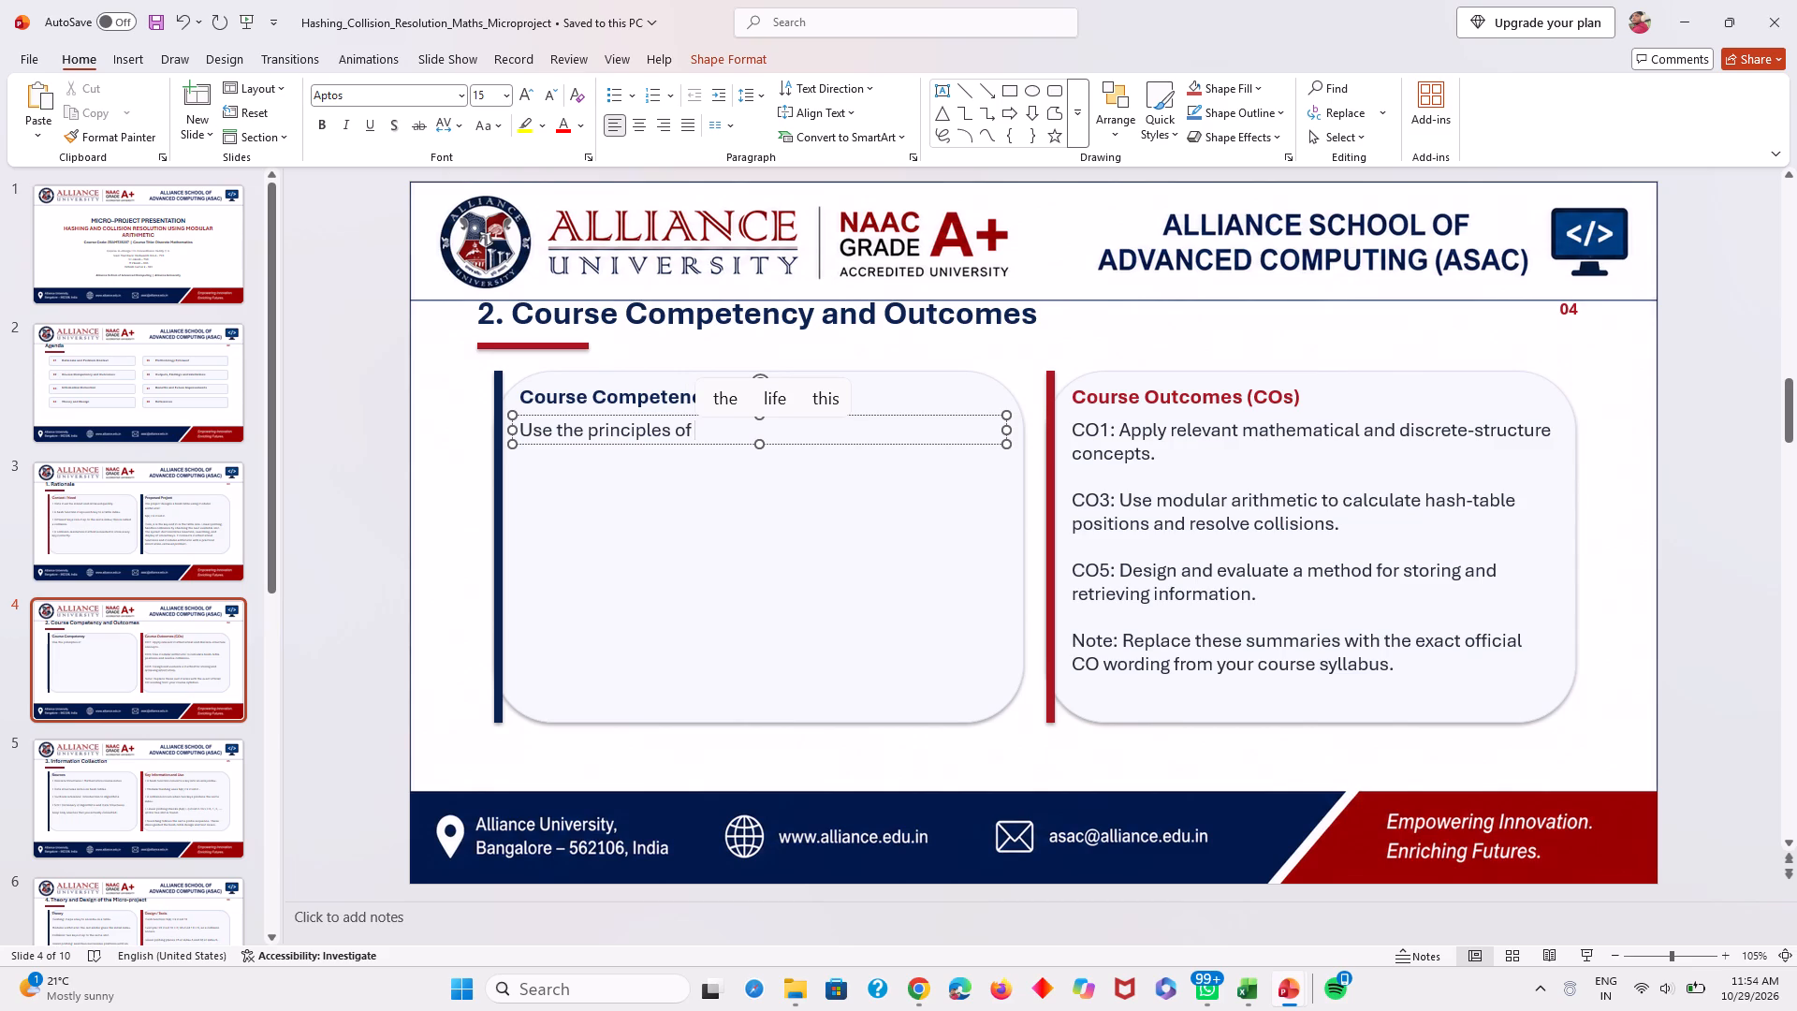
{"action": "type", "text": "''"}
{"action": "key", "text": "Left"}
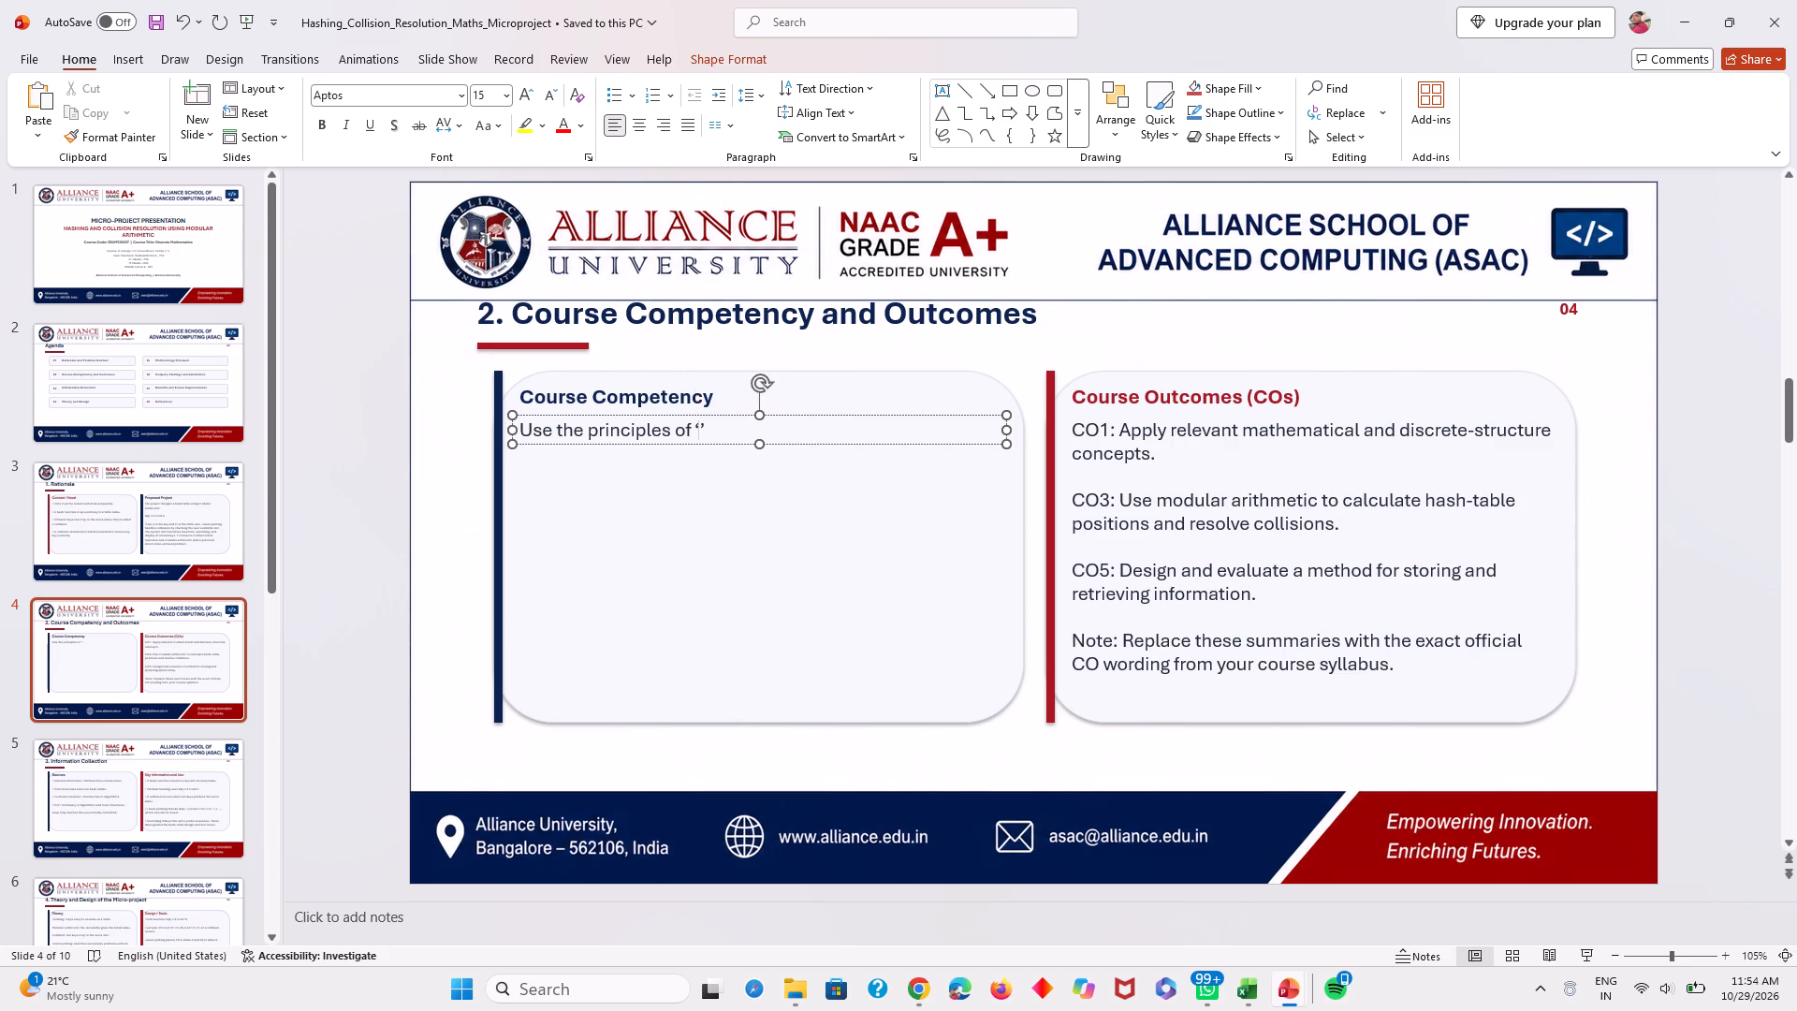
{"action": "type", "text": "Disce"}
{"action": "key", "text": "BackSpace"}
{"action": "type", "text": "rete"}
{"action": "key", "text": "space"}
{"action": "type", "text": "Math"}
{"action": "type", "text": "ematics"}
{"action": "key", "text": "space"}
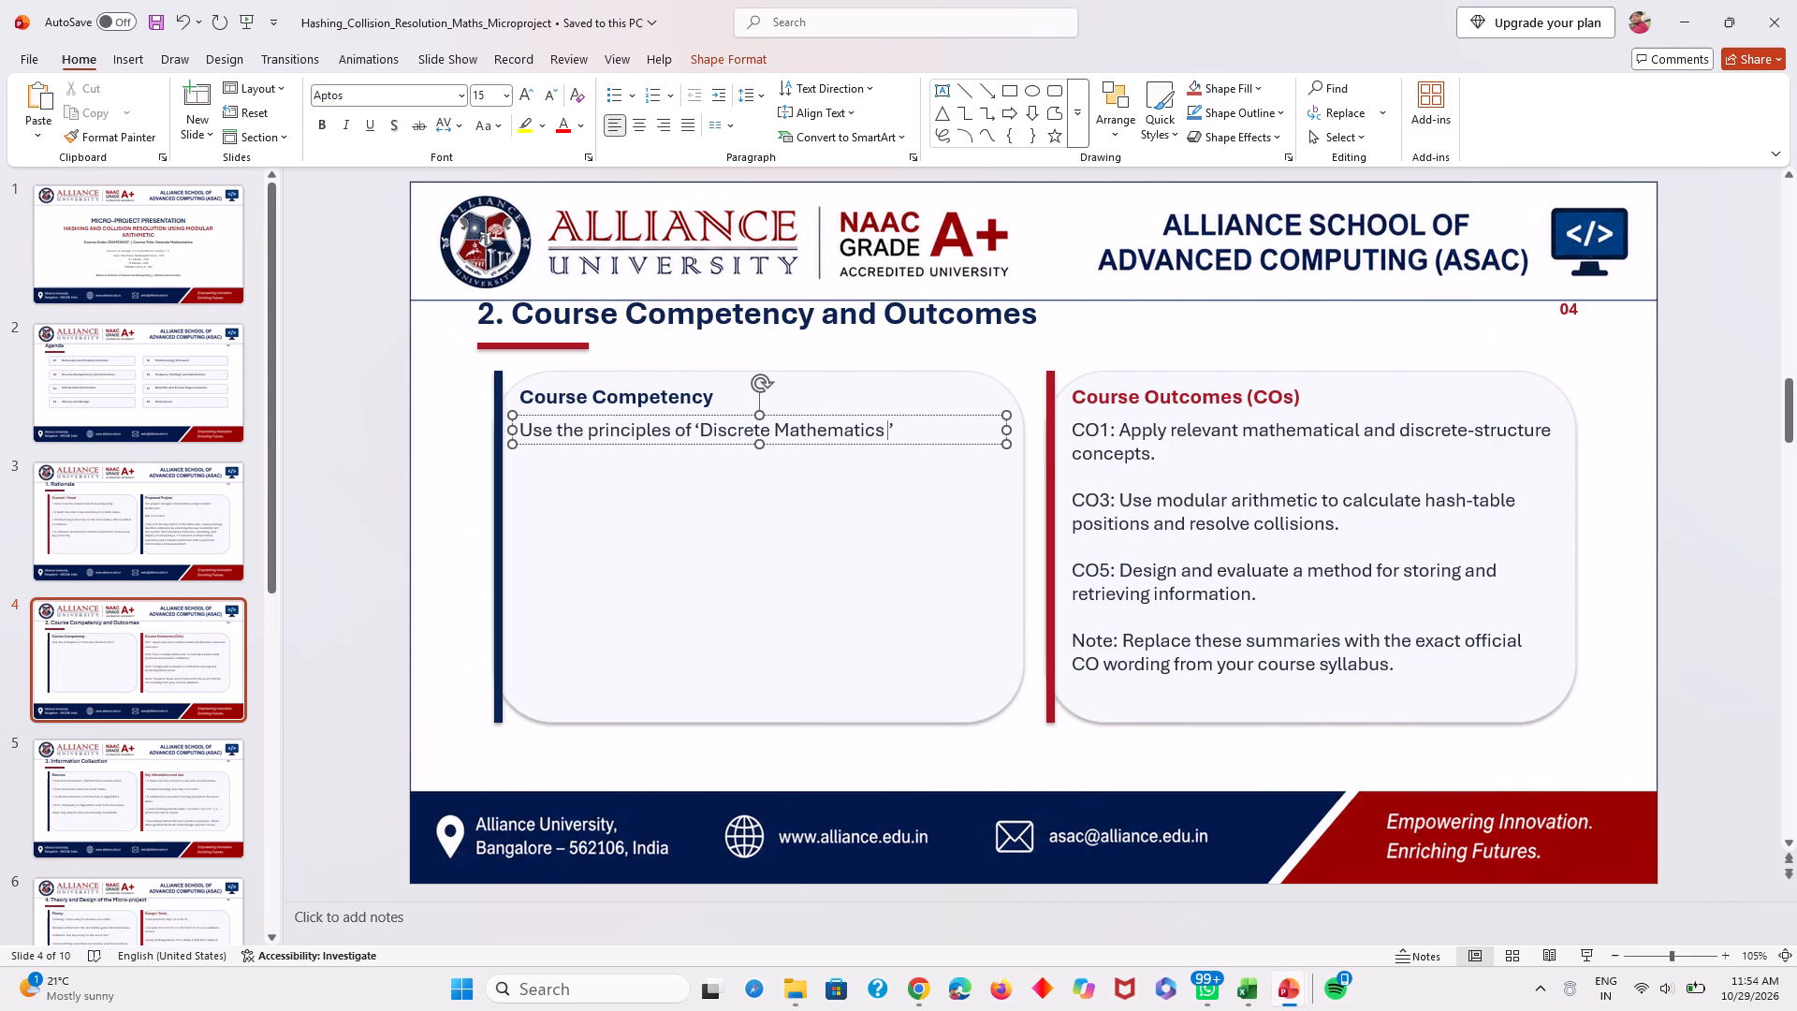
{"action": "key", "text": "BackSpace"}
{"action": "key", "text": "Right"}
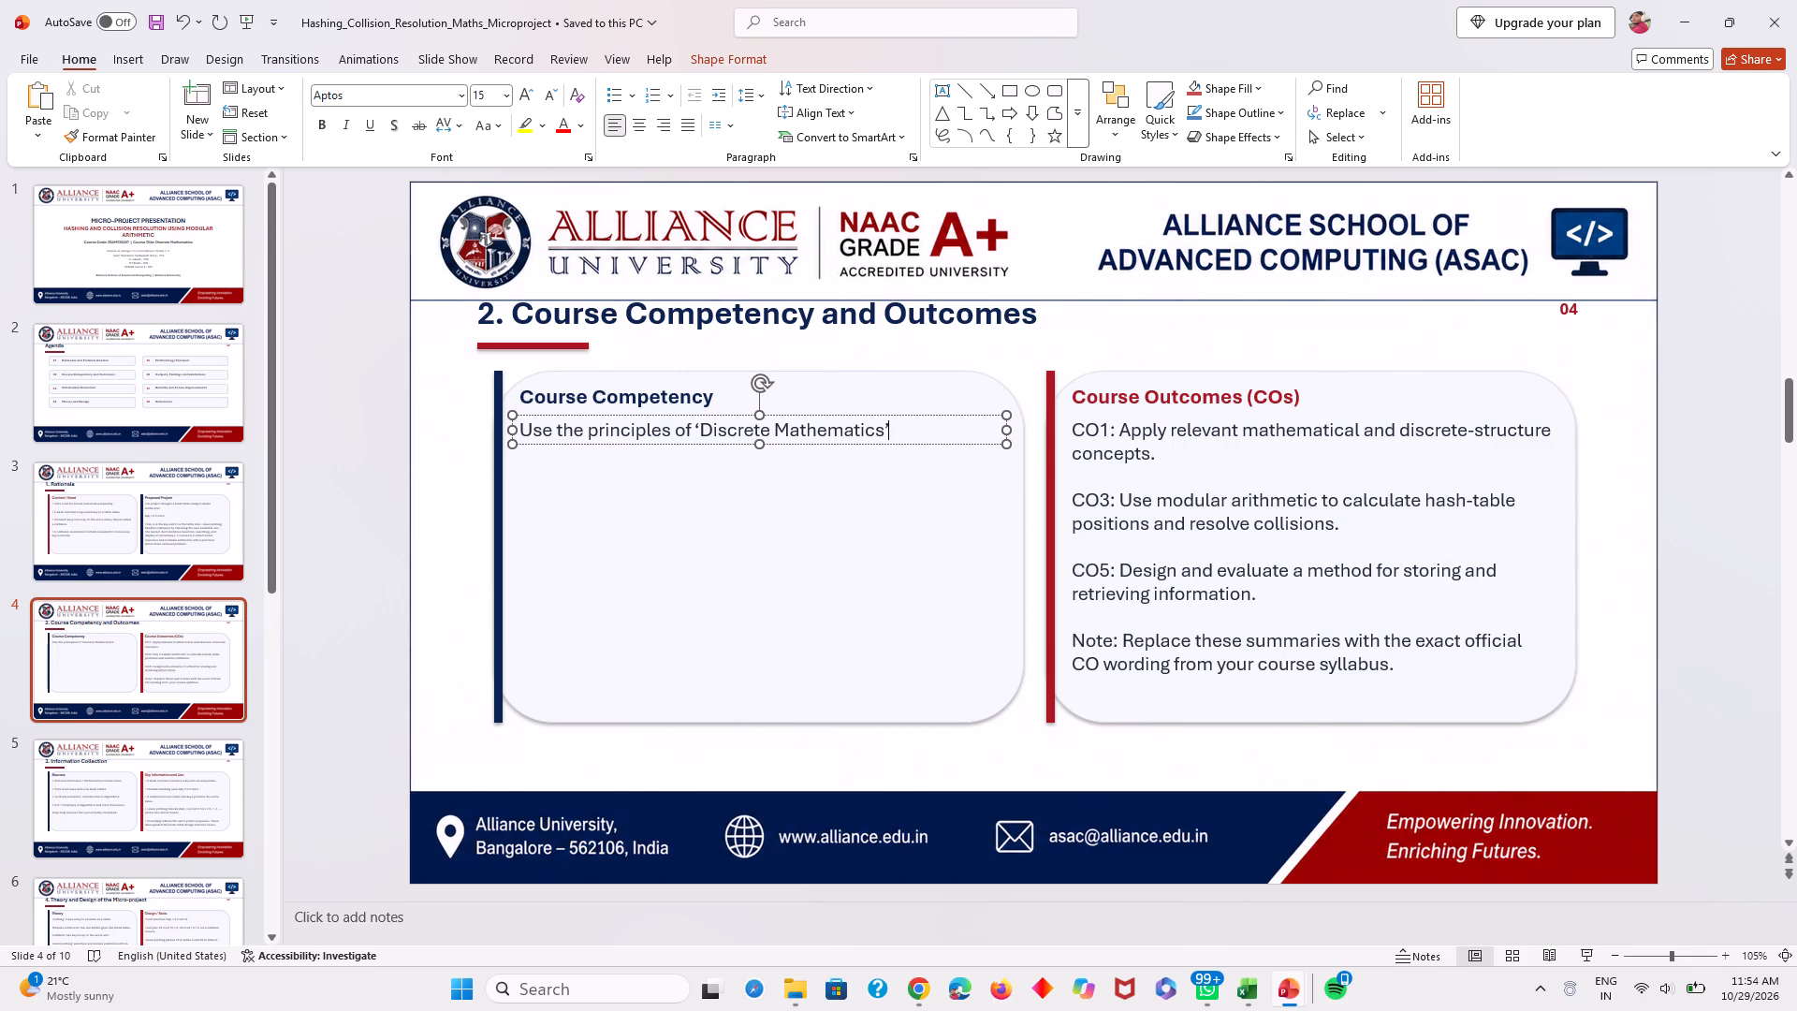
{"action": "key", "text": "space"}
Complete the Course Competency sentence with "to solve problems in CSE/IT applications".
{"action": "type", "text": "to"}
{"action": "key", "text": "space"}
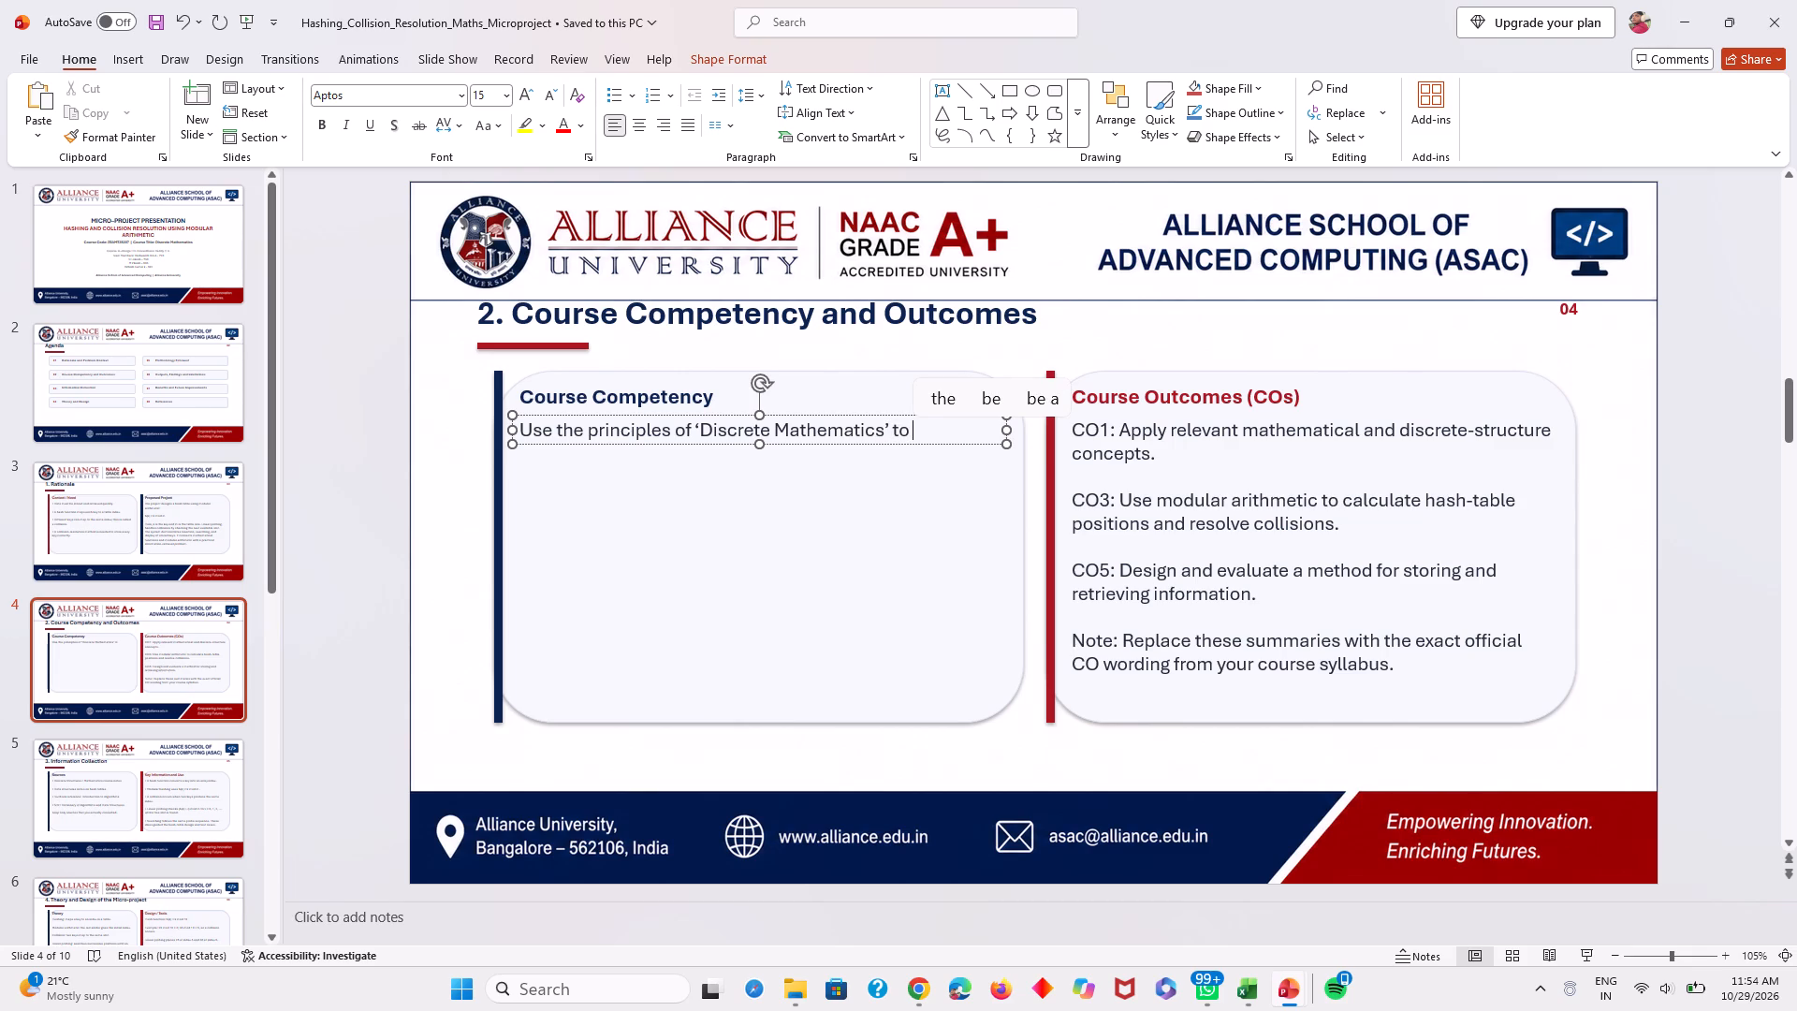
{"action": "type", "text": "sp"}
{"action": "key", "text": "BackSpace"}
{"action": "type", "text": "olve"}
{"action": "key", "text": "space"}
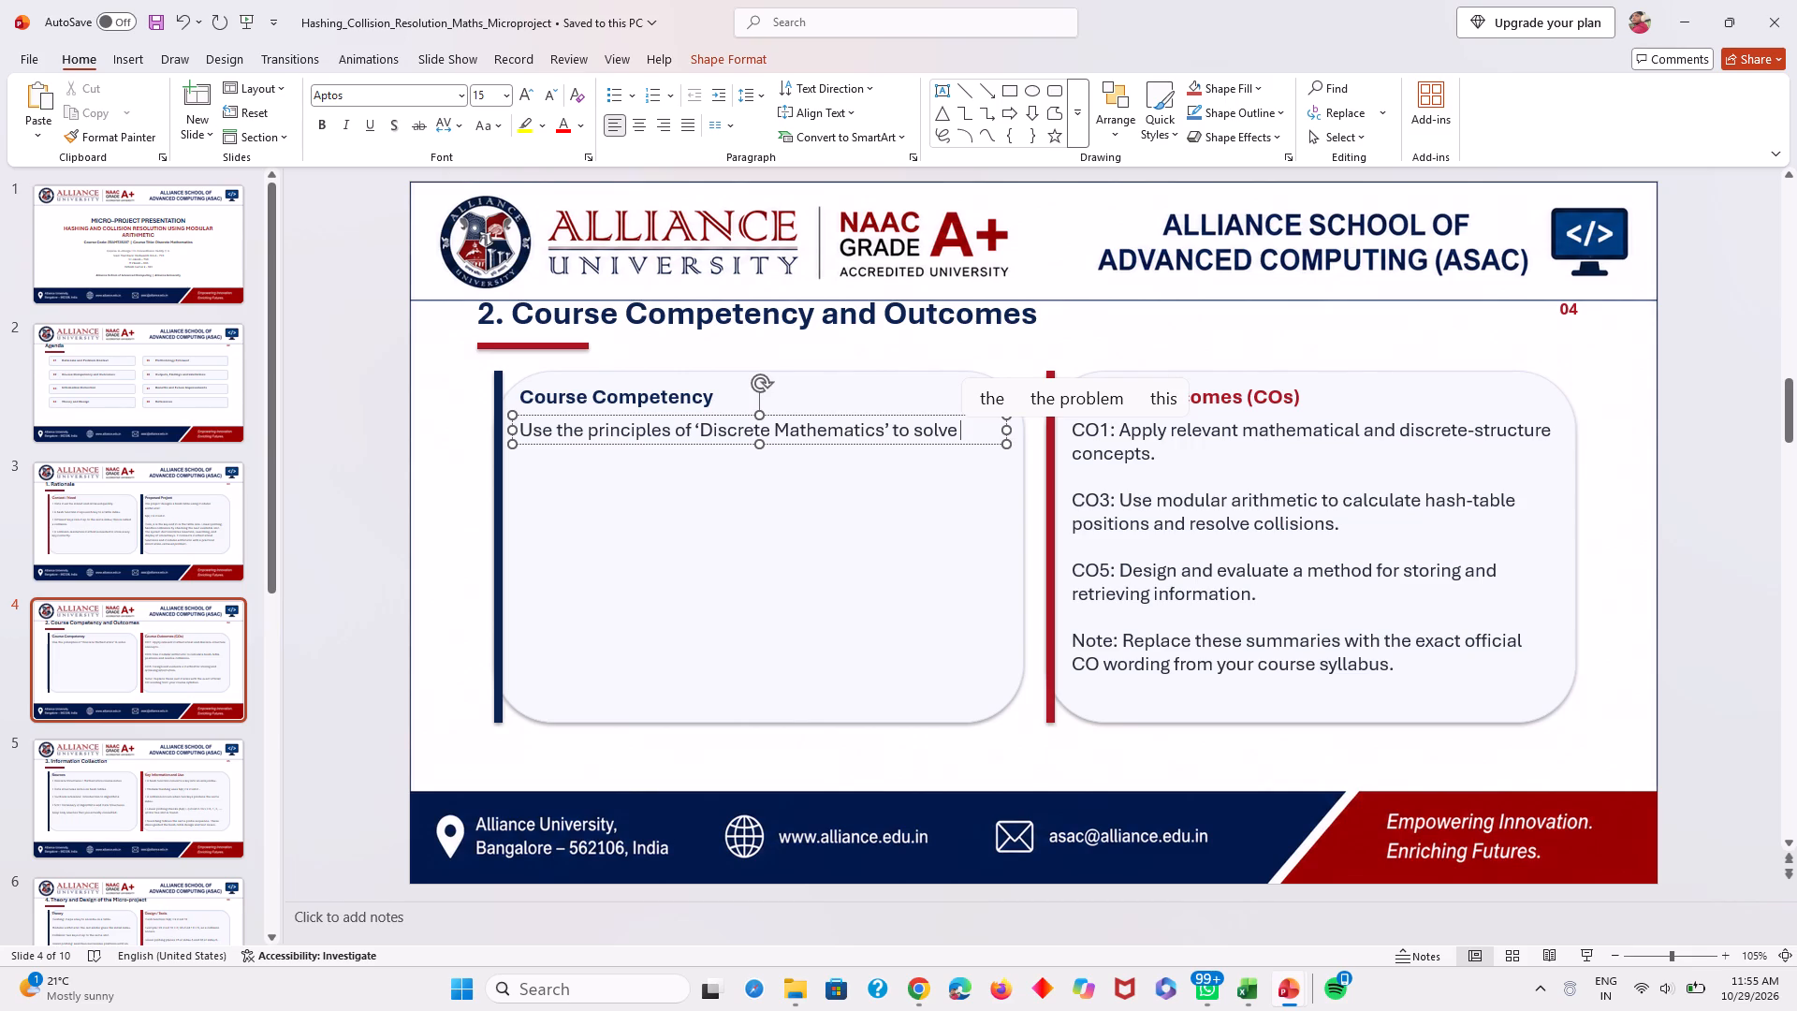
{"action": "type", "text": "pro"}
{"action": "type", "text": "blems"}
{"action": "key", "text": "space"}
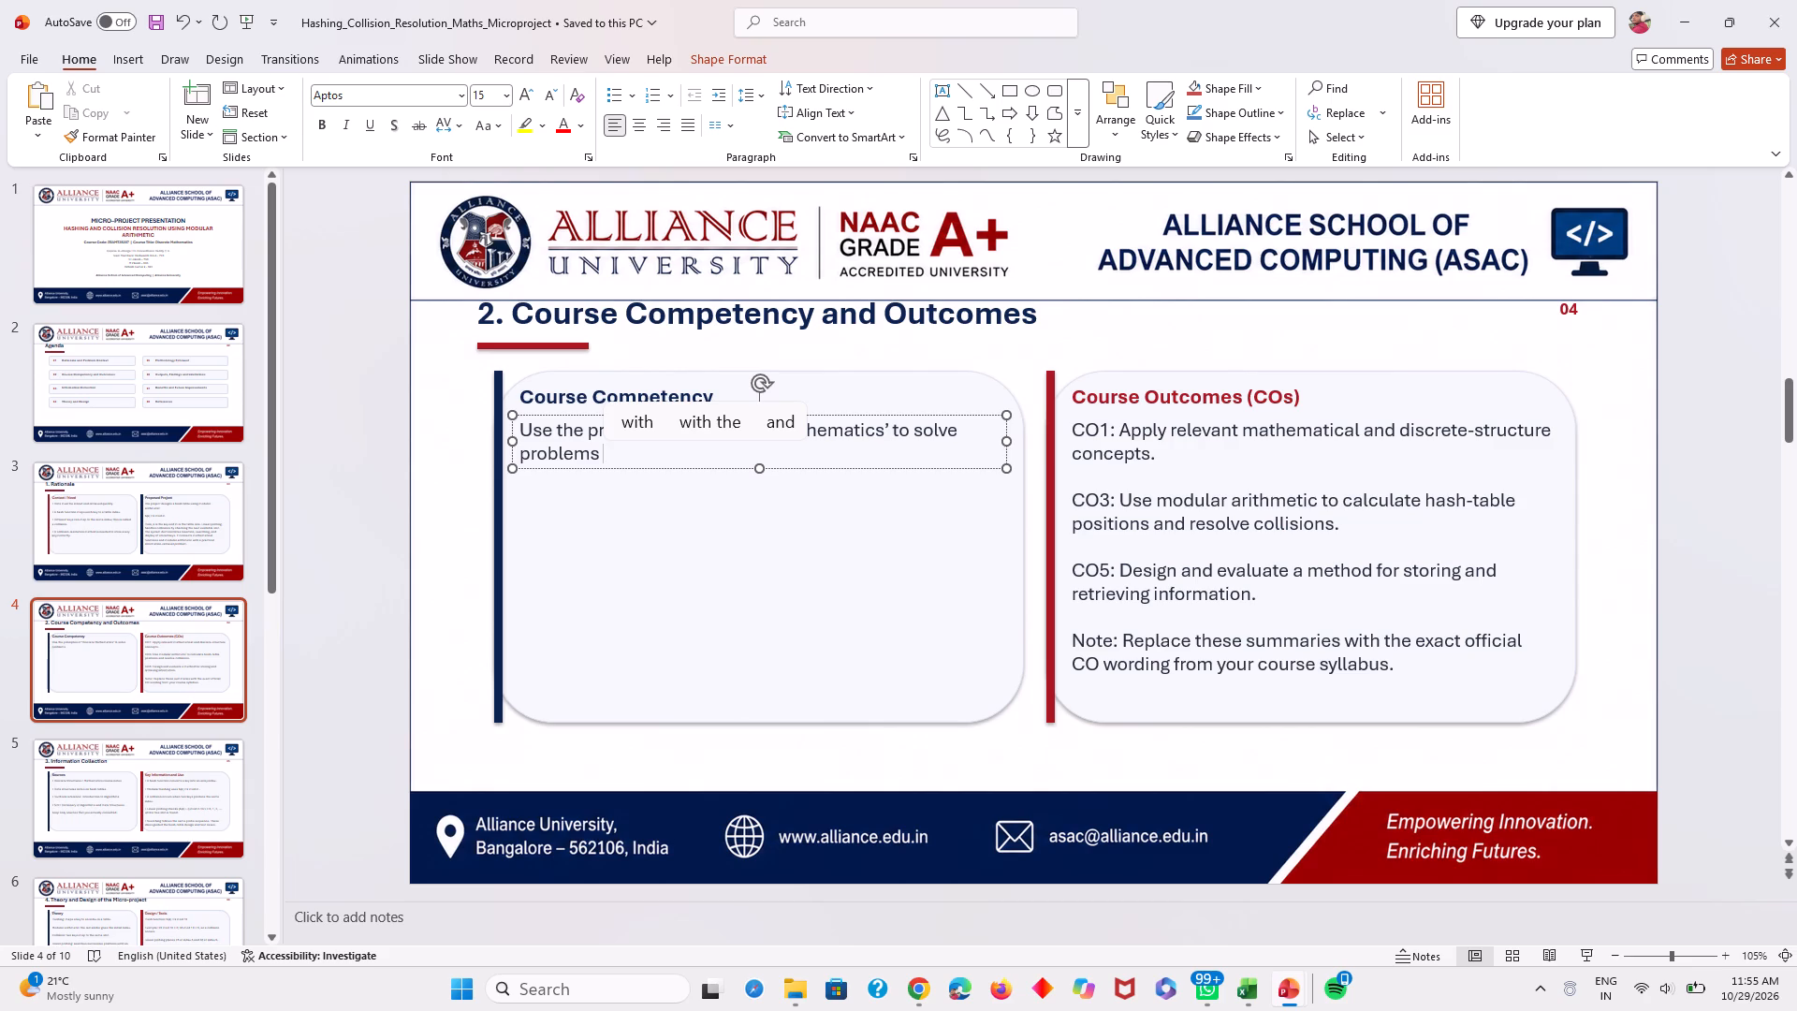
{"action": "type", "text": "in"}
{"action": "key", "text": "space"}
{"action": "type", "text": "CSE"}
{"action": "key", "text": "shift+question"}
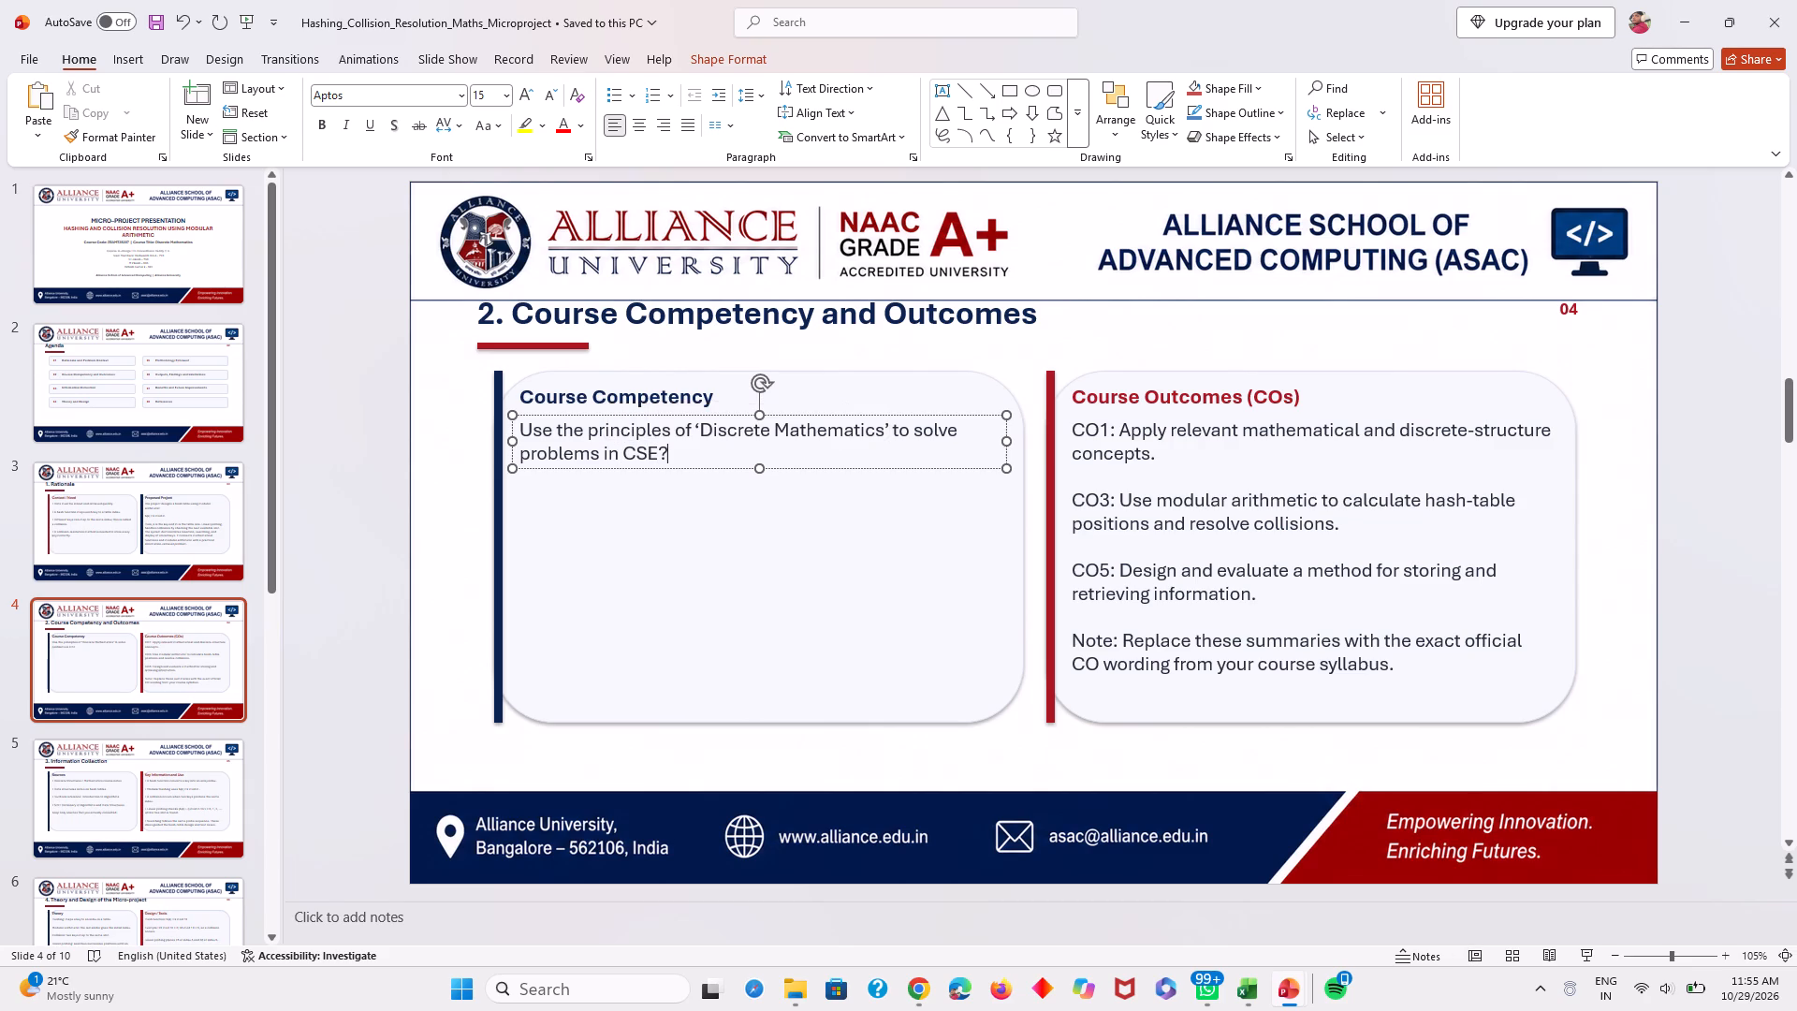
{"action": "type", "text": "\\/"}
{"action": "key", "text": "BackSpace"}
{"action": "key", "text": "BackSpace"}
{"action": "key", "text": "BackSpace"}
{"action": "key", "text": "slash"}
{"action": "type", "text": "It"}
{"action": "key", "text": "BackSpace"}
{"action": "key", "text": "shift+t"}
{"action": "key", "text": "space"}
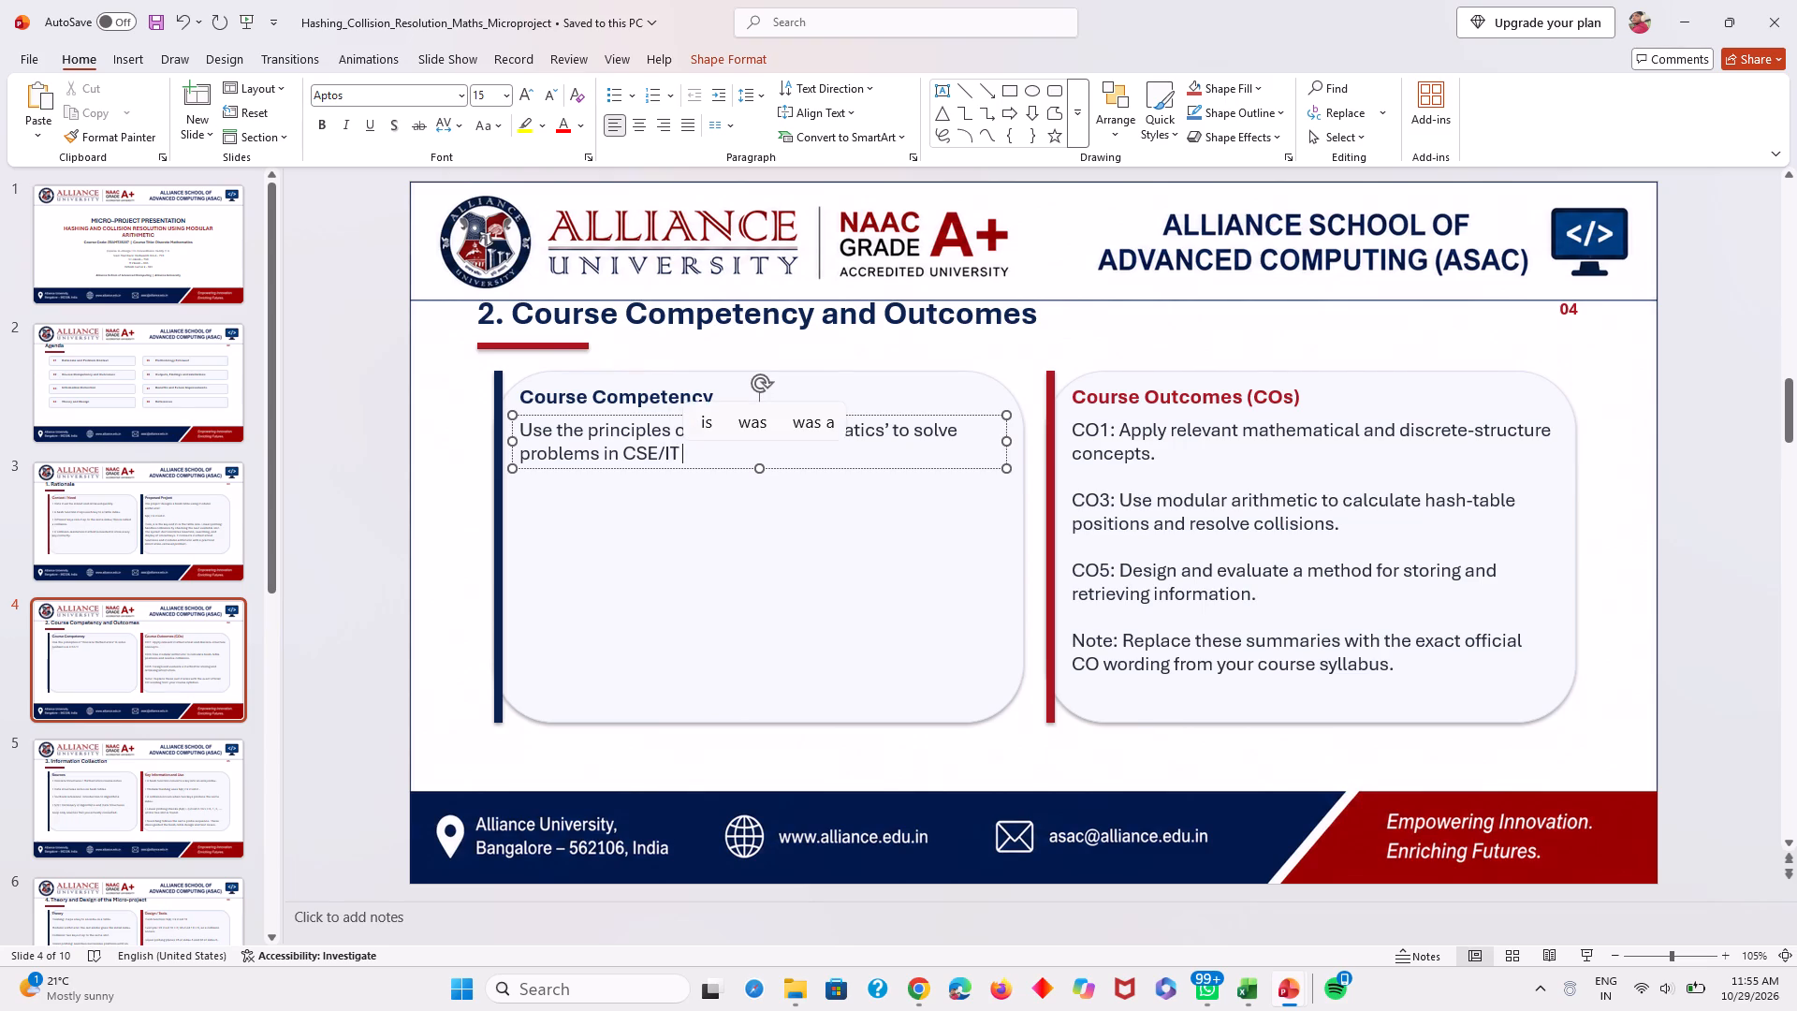
{"action": "type", "text": "applications"}
{"action": "key", "text": "space"}
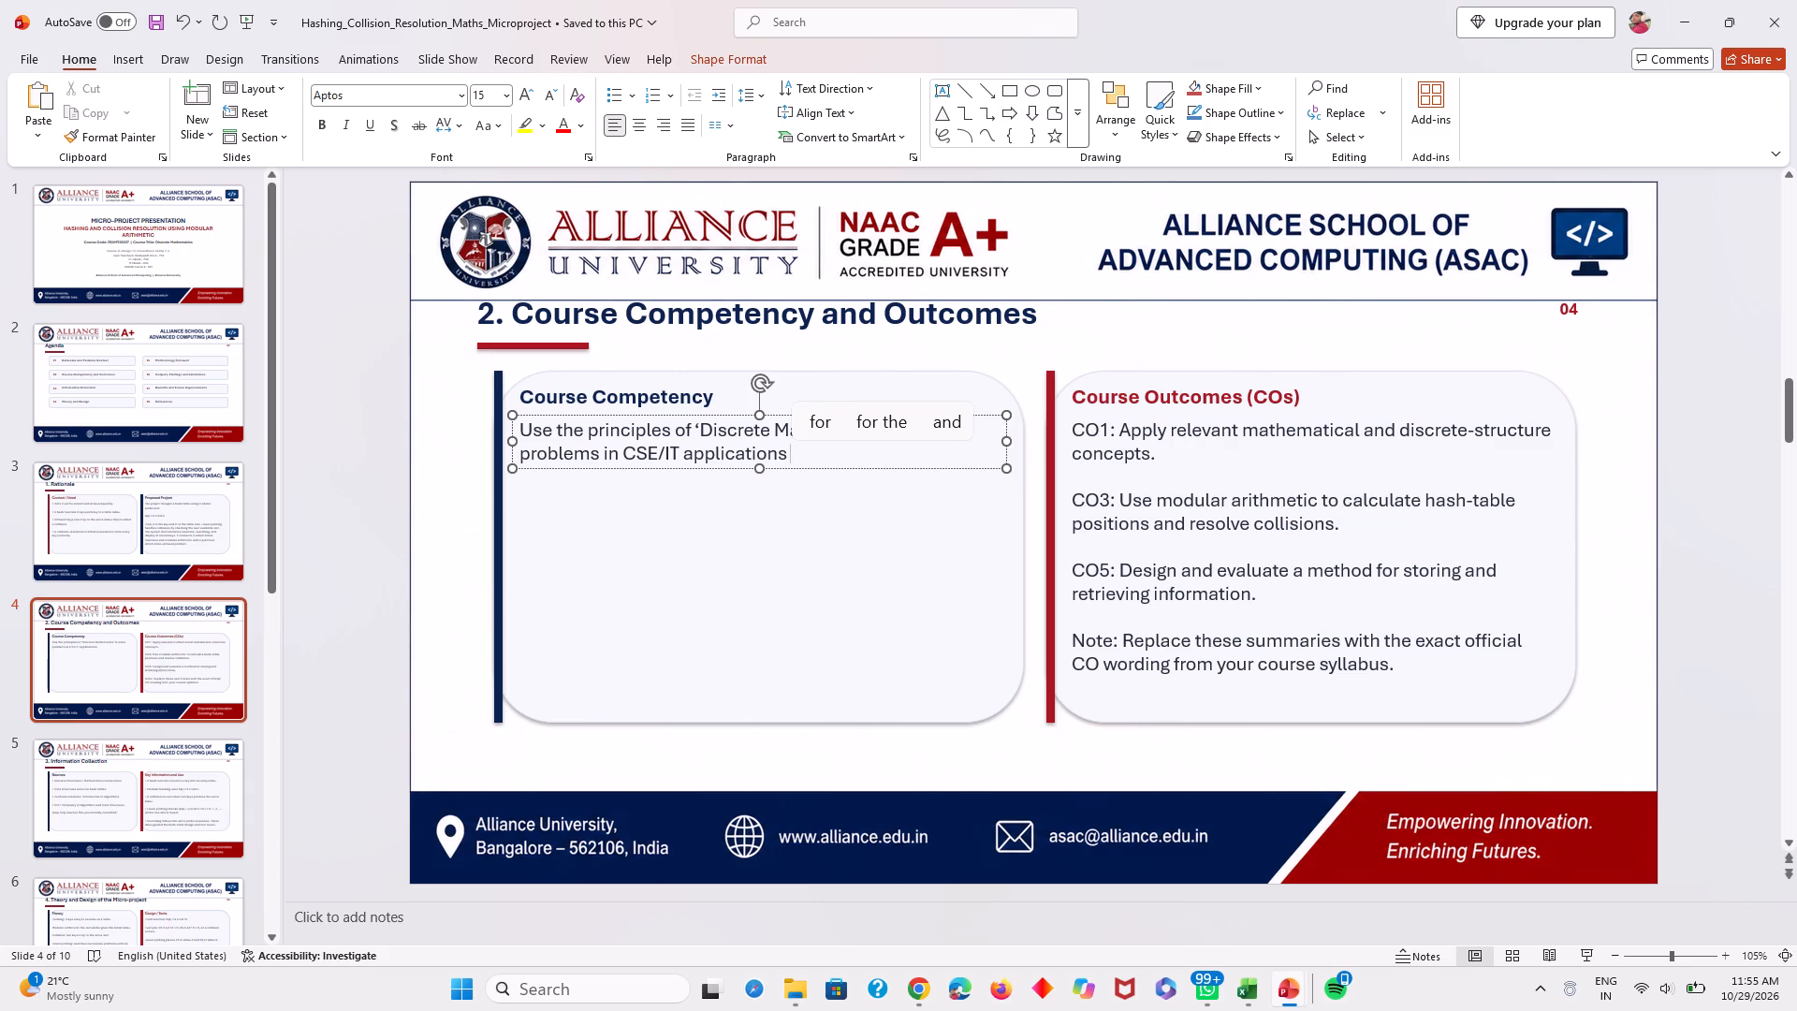
Format the new Course Competency sentence as a list item with a solid round bullet.
{"action": "left_click", "coordinate": [518, 431]}
{"action": "left_click_drag", "start_coordinate": [522, 429], "coordinate": [744, 457]}
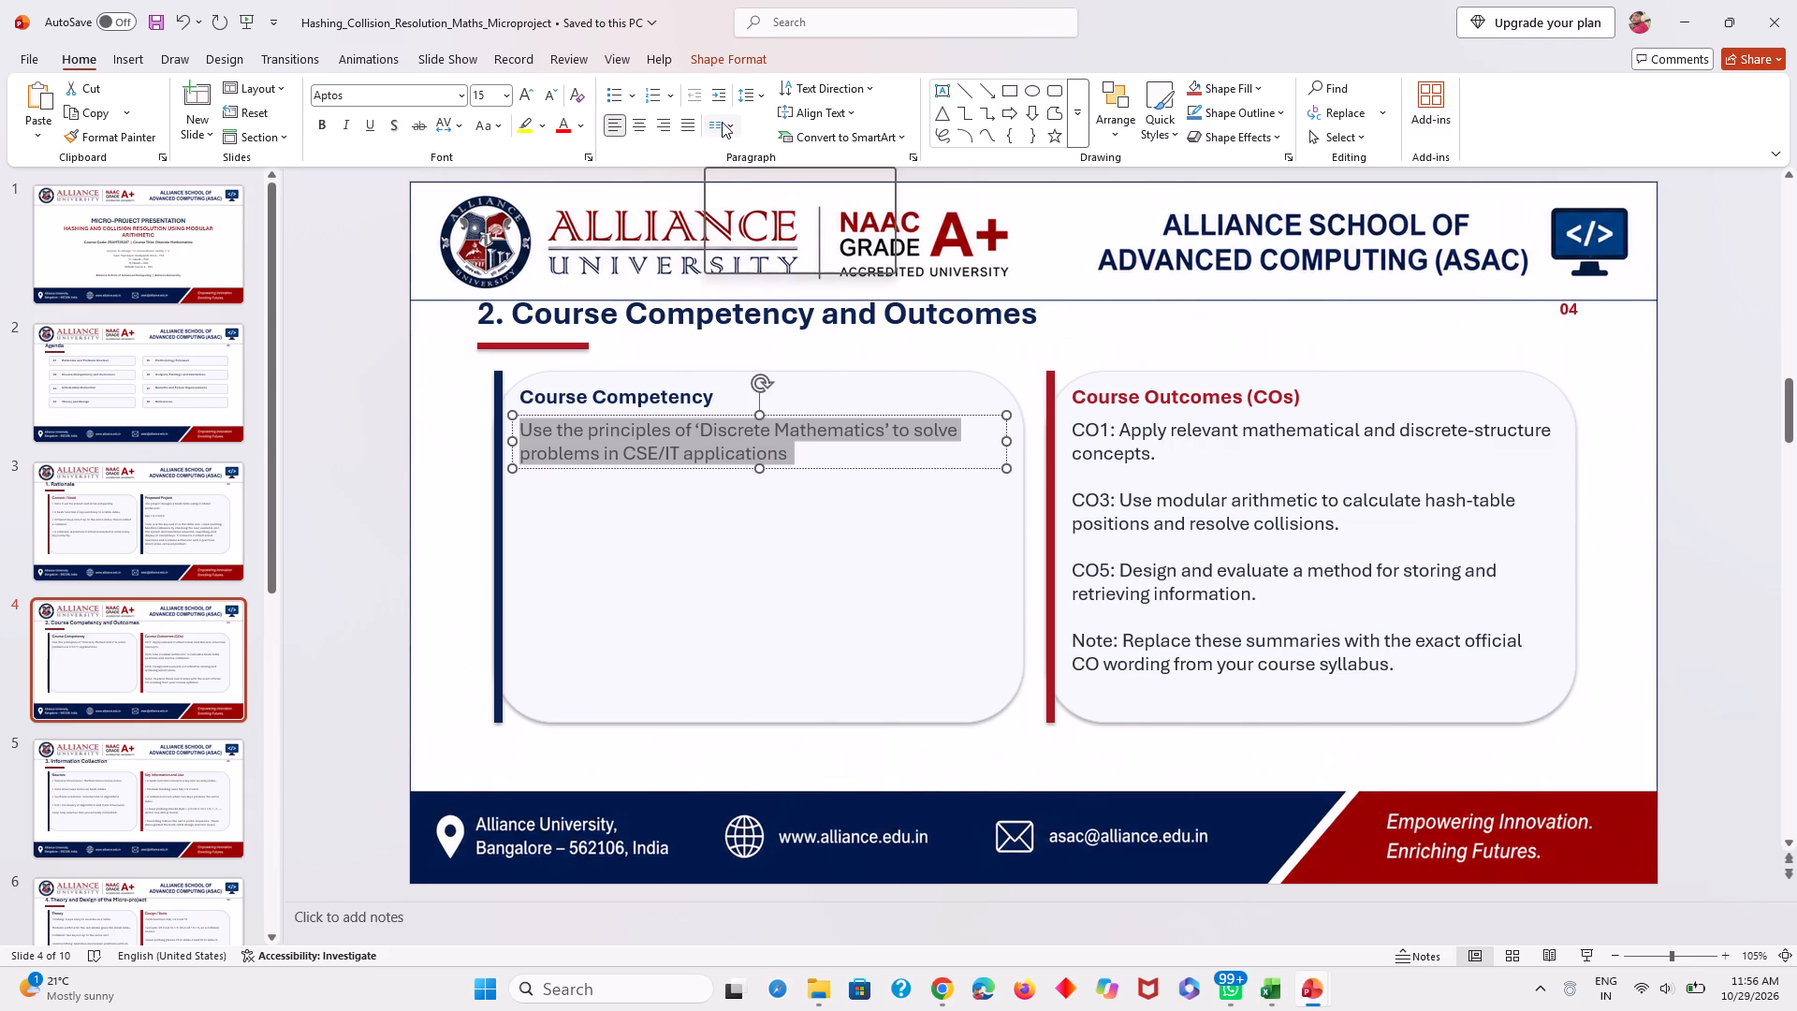
{"action": "left_click", "coordinate": [634, 95]}
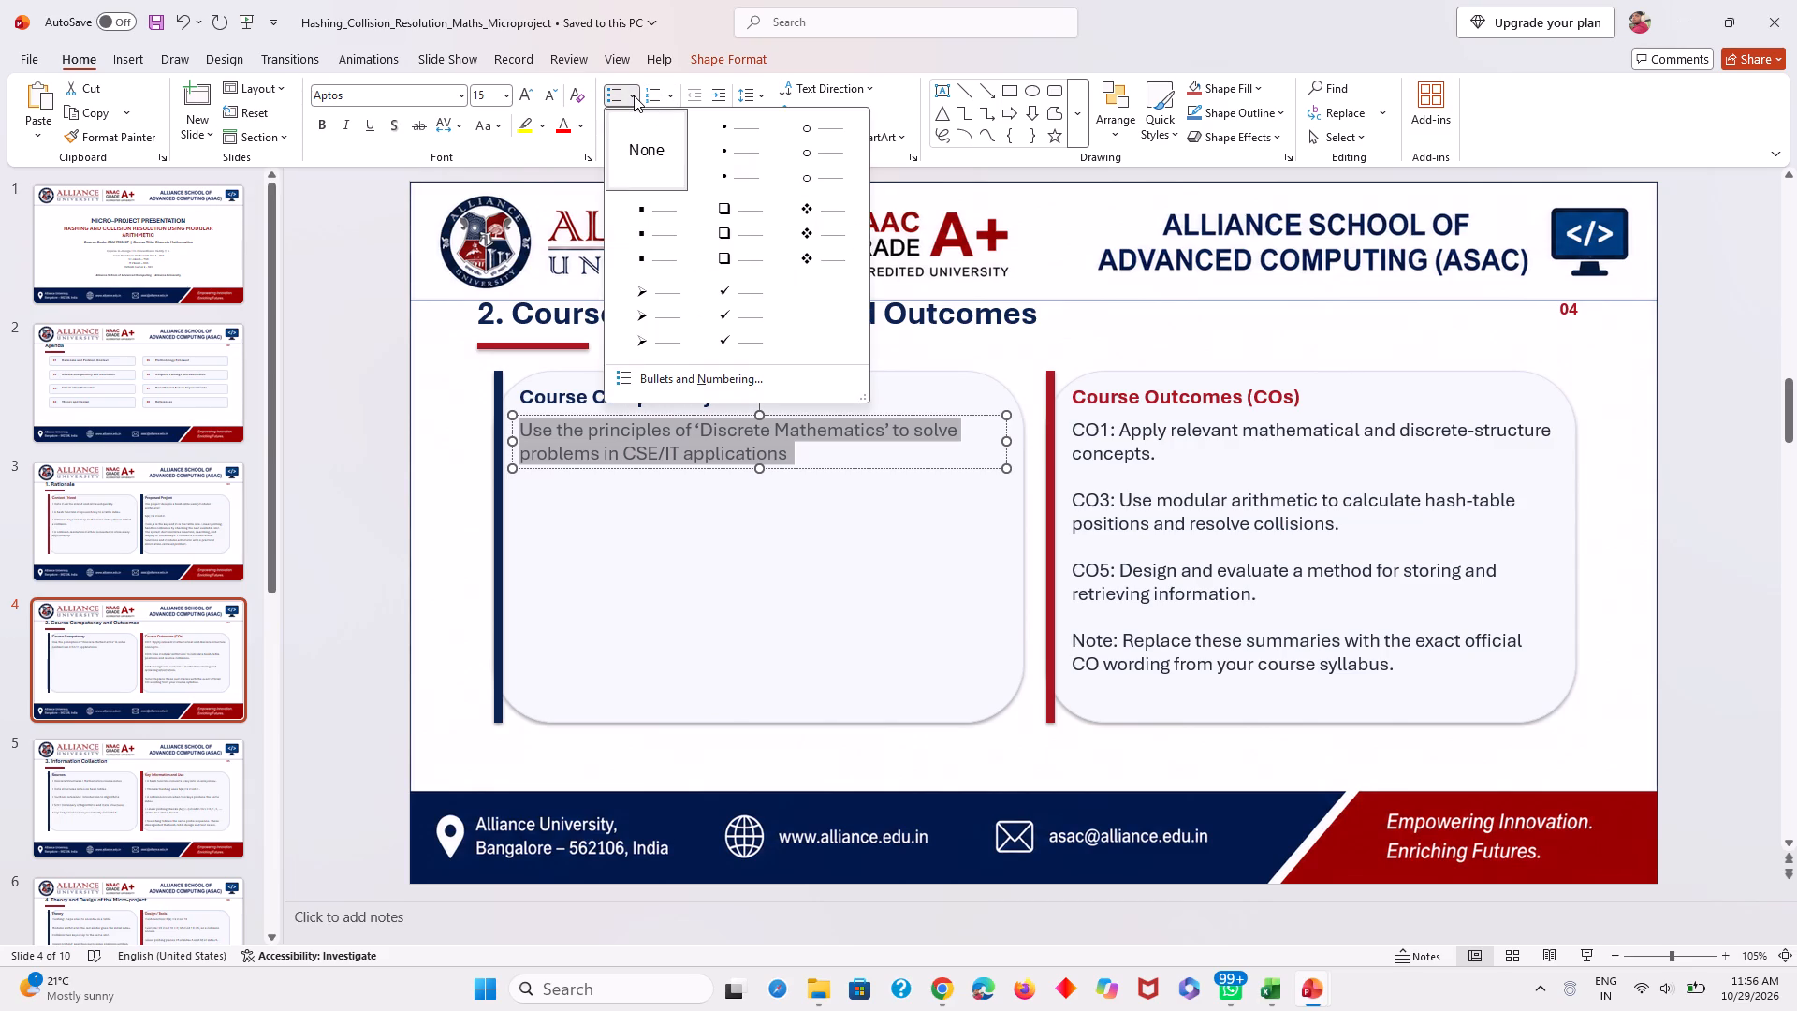
{"action": "left_click", "coordinate": [741, 128]}
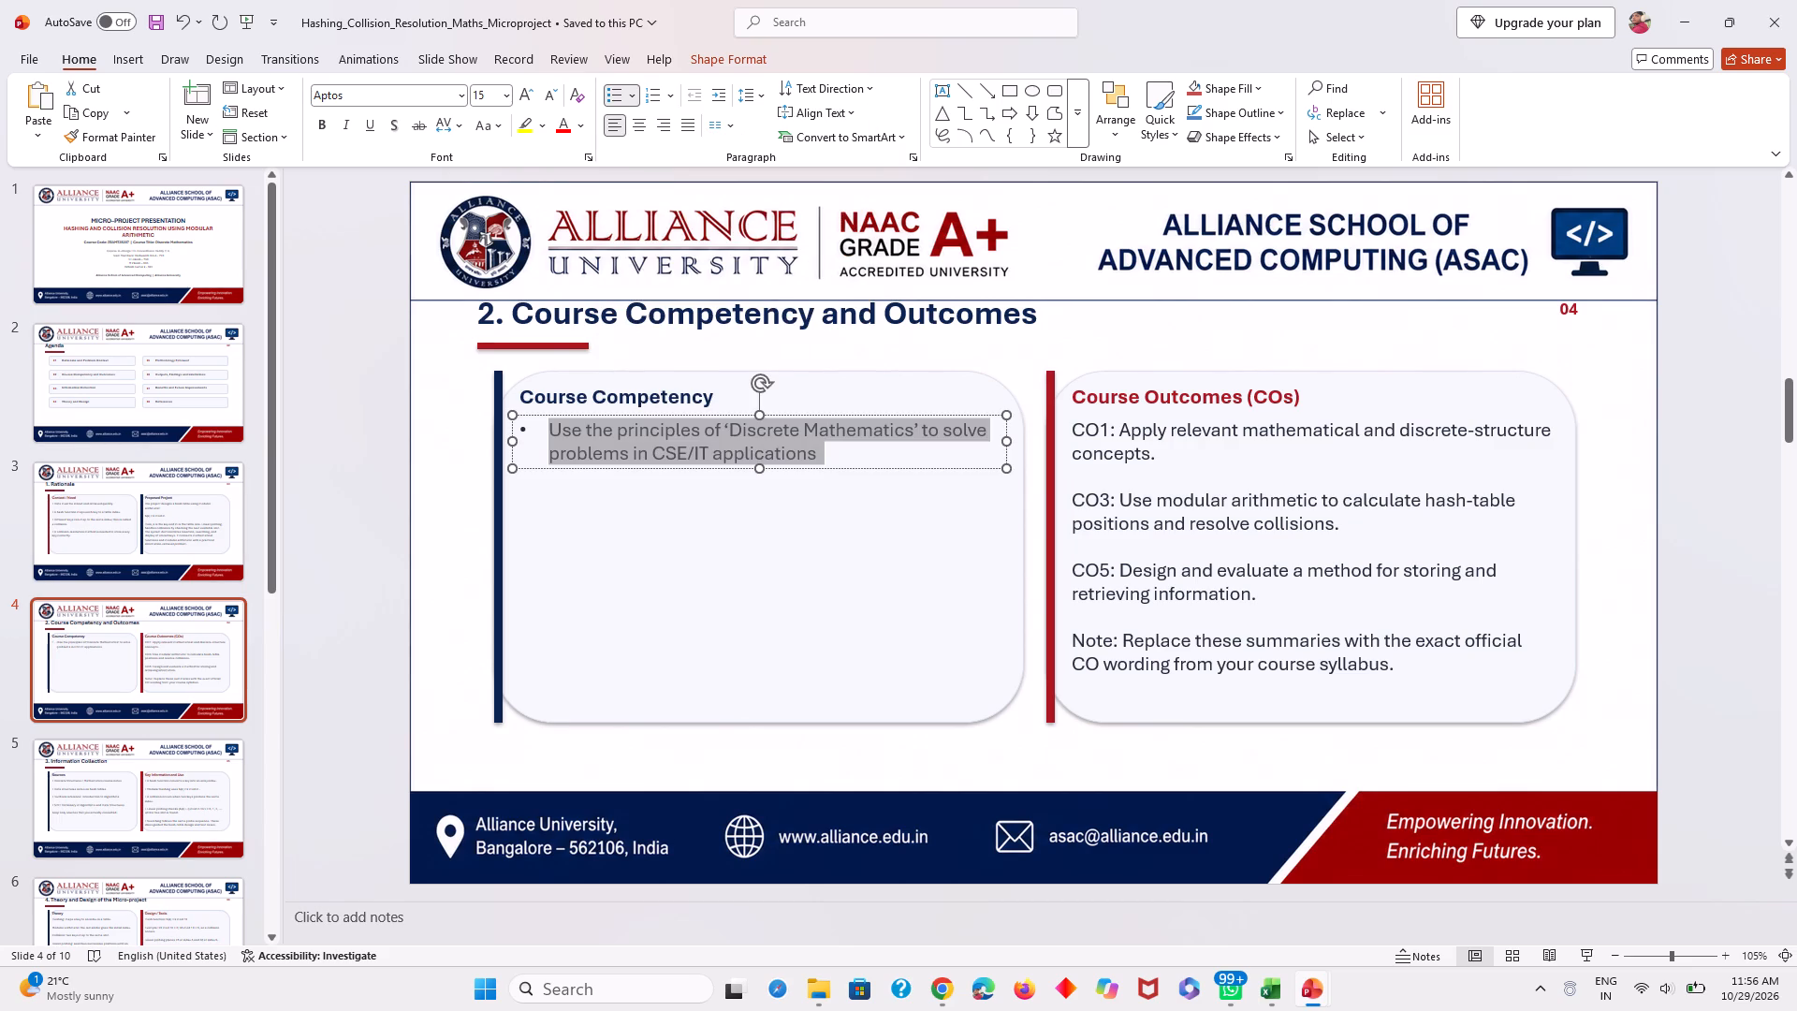
{"action": "left_click", "coordinate": [467, 495]}
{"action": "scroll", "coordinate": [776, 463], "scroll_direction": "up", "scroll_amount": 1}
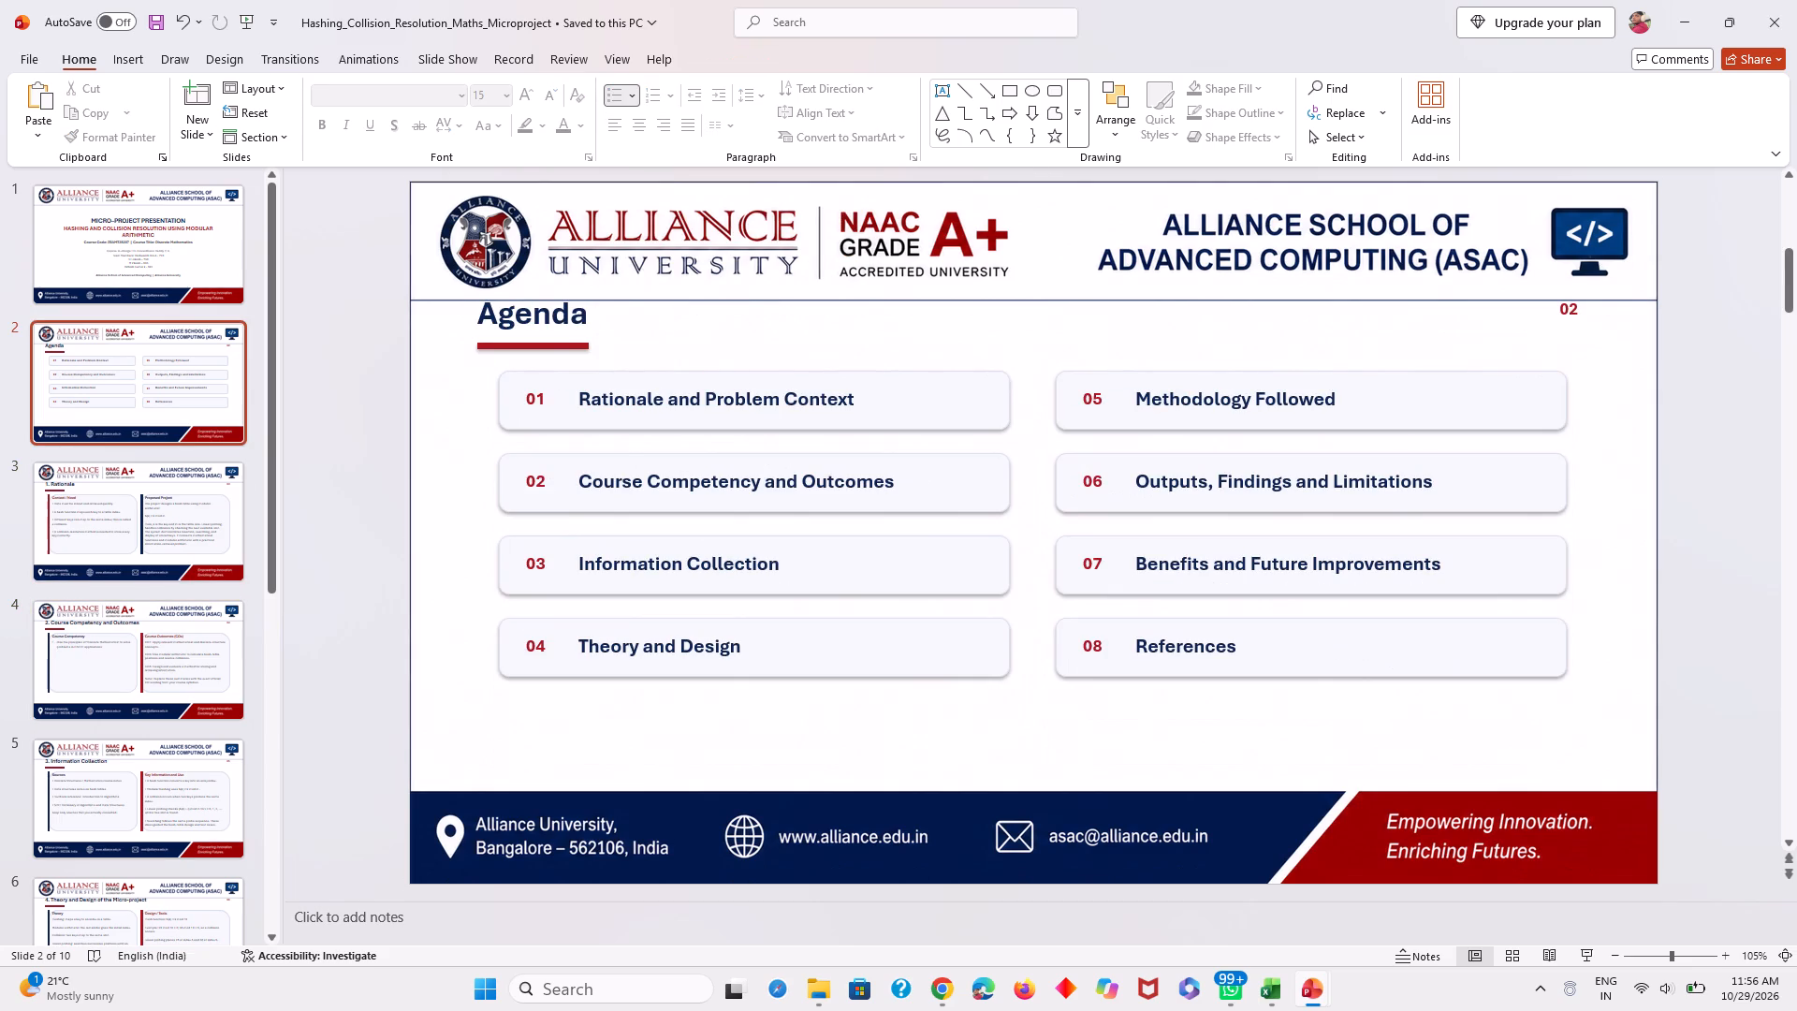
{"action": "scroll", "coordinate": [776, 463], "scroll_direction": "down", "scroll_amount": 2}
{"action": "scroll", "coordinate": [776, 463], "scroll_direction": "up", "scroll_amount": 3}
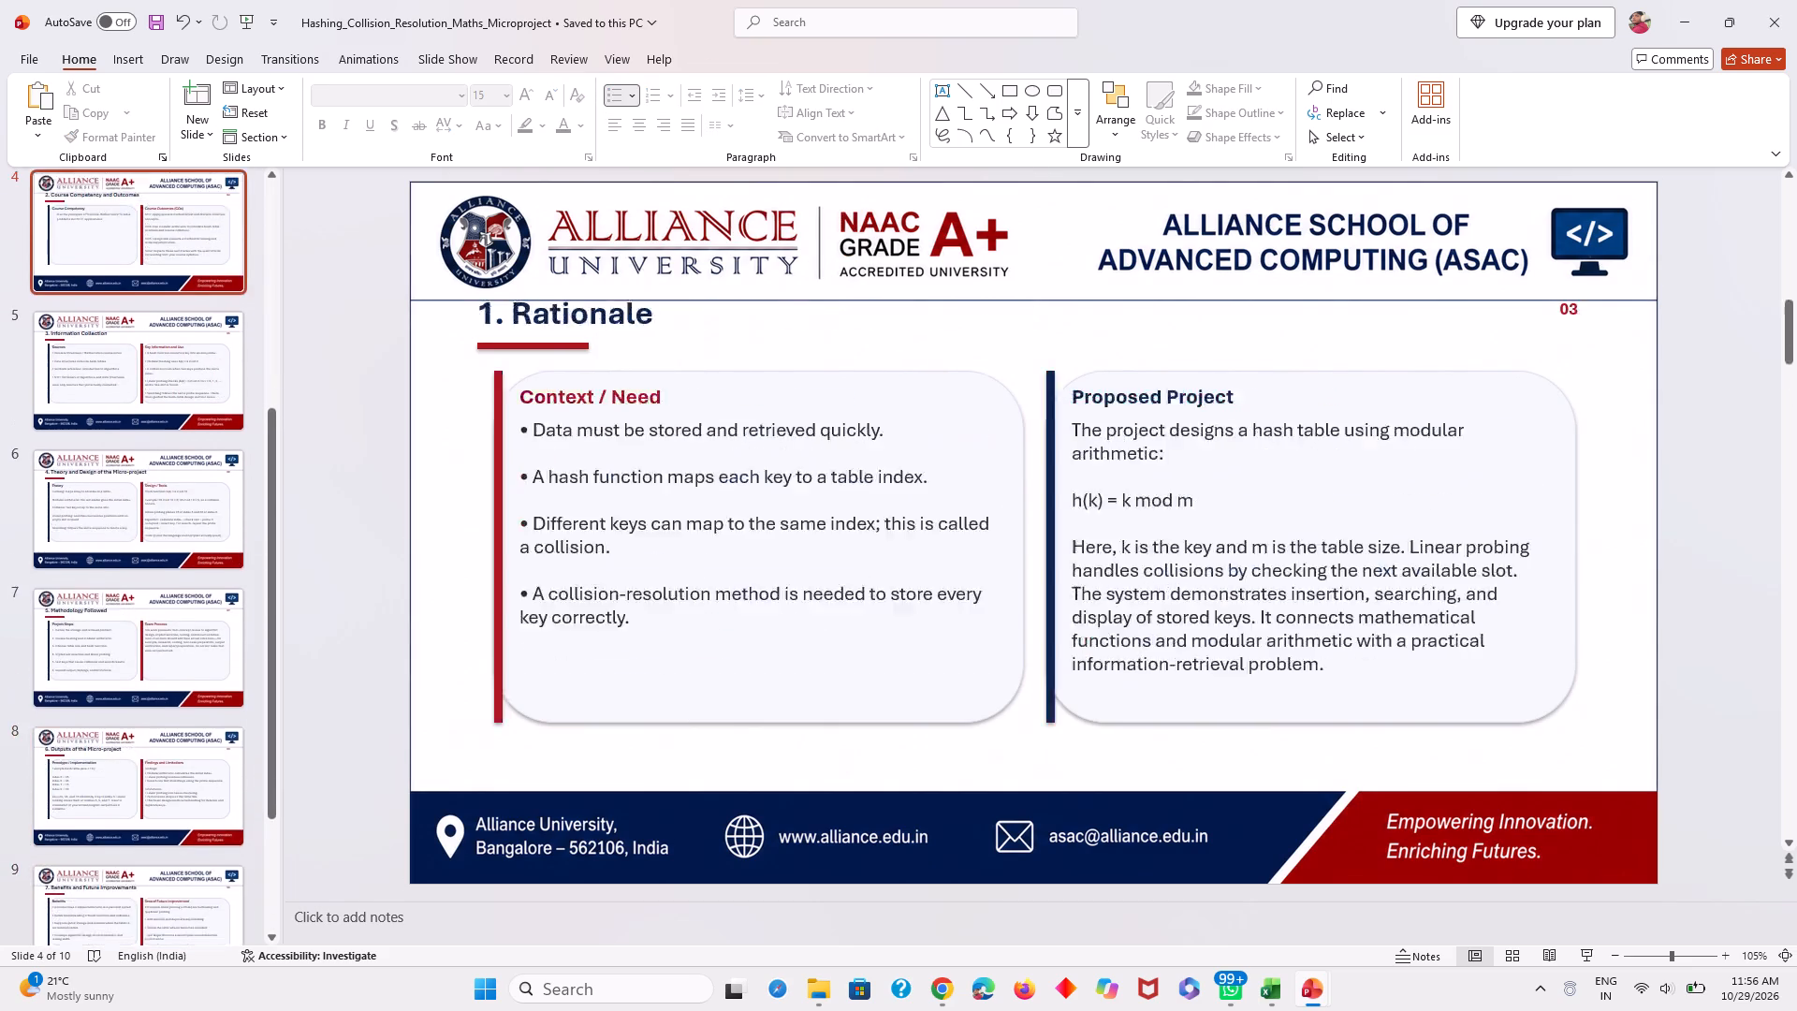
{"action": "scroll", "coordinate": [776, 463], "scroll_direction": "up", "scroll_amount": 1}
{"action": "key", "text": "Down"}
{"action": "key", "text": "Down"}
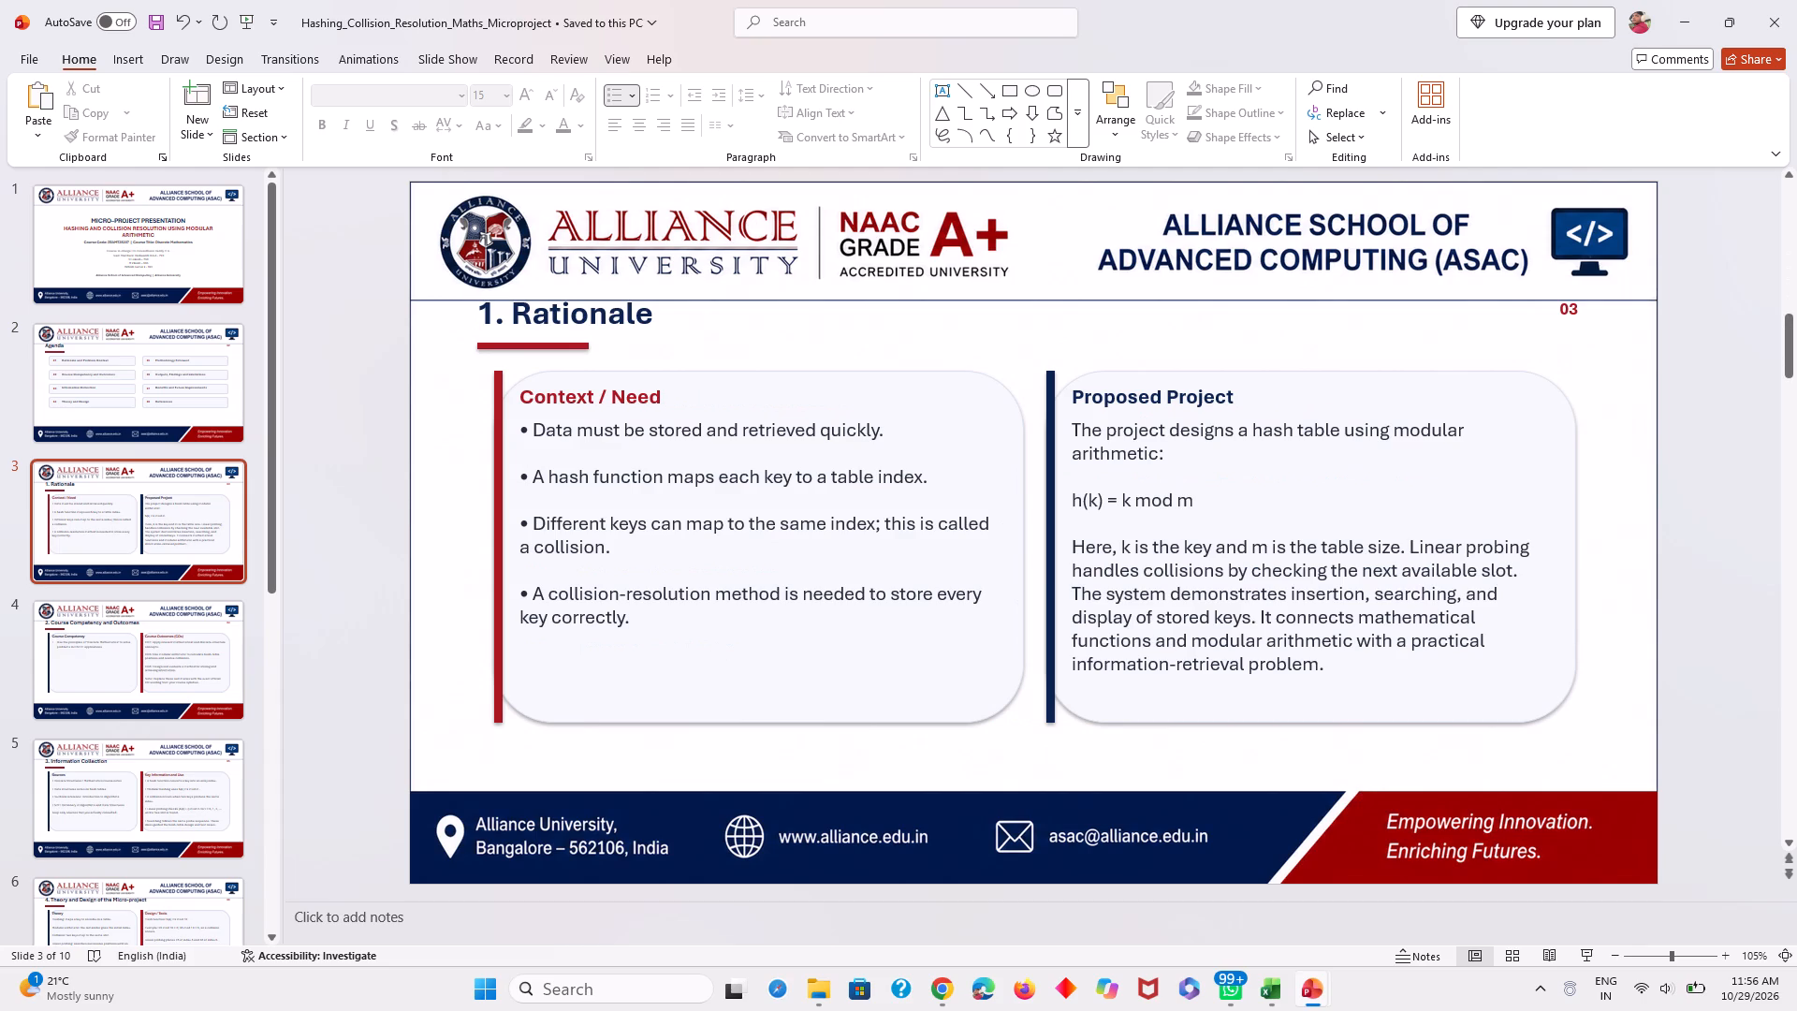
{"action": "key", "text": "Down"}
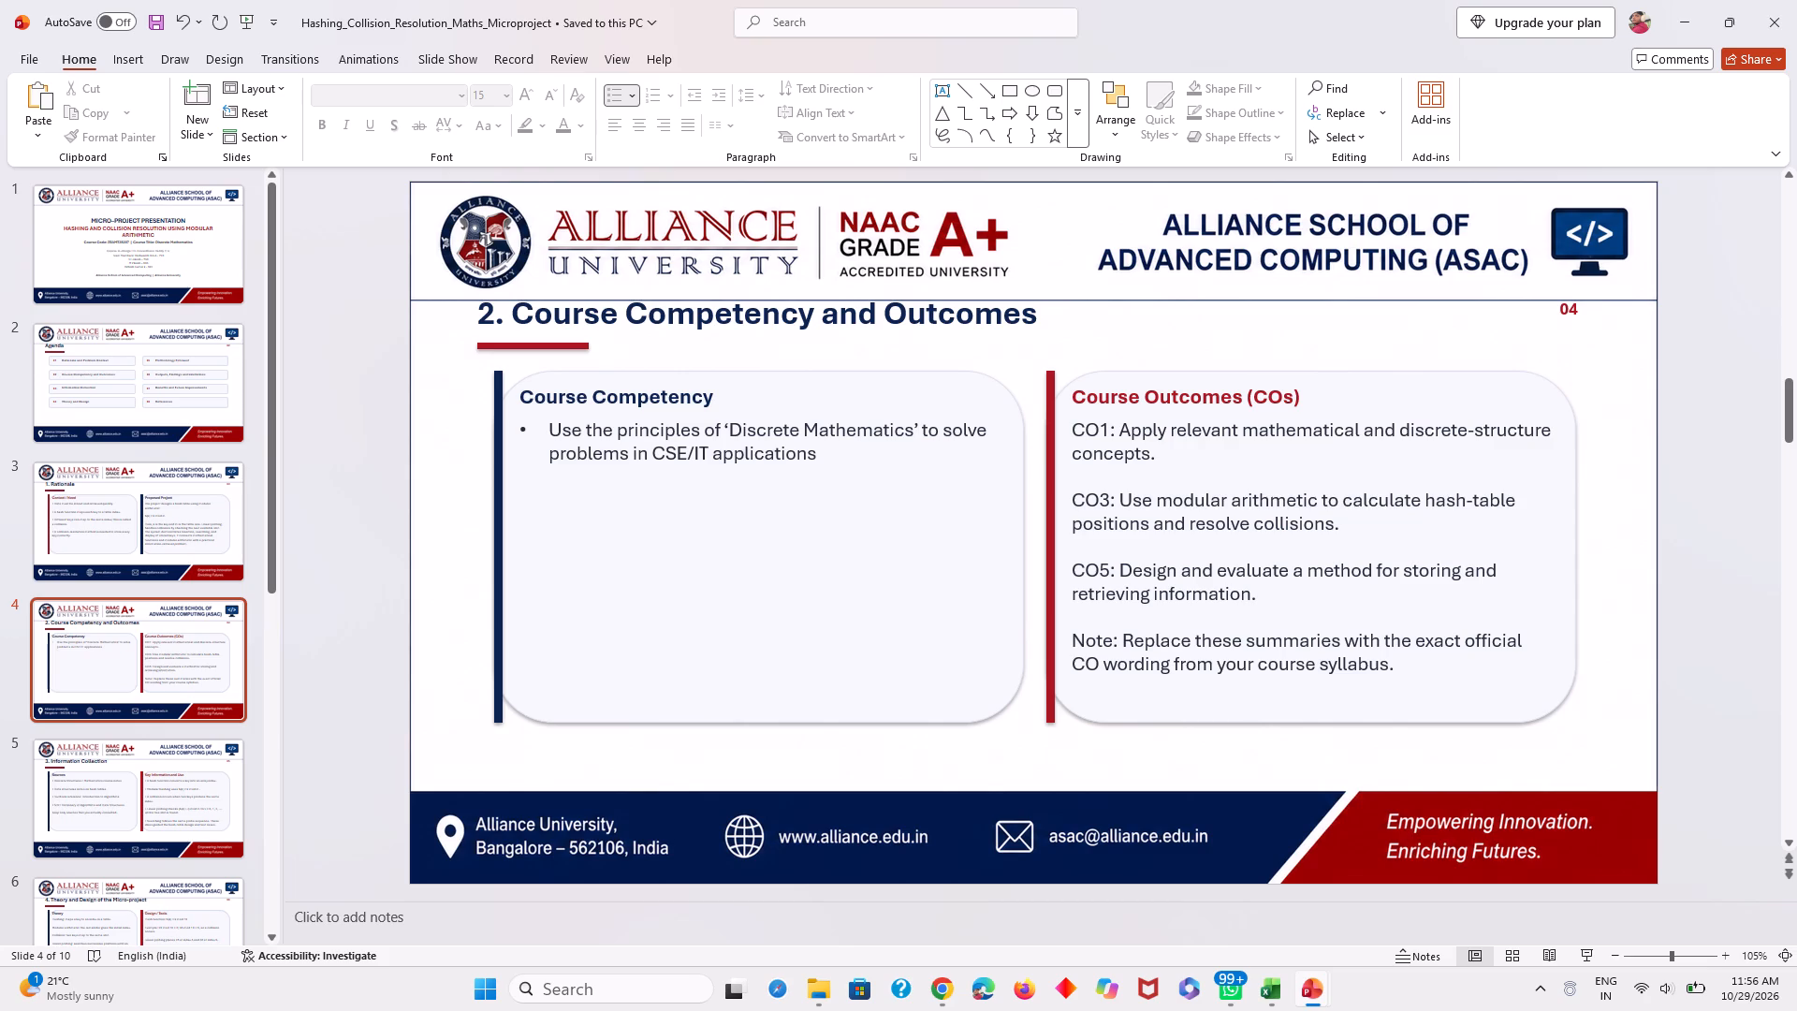
Delete the CO1 description under Course Outcomes on slide 4, keeping only the "CO1:" label.
{"action": "left_click", "coordinate": [1163, 454]}
{"action": "key", "text": "BackSpace"}
{"action": "key", "text": "BackSpace"}
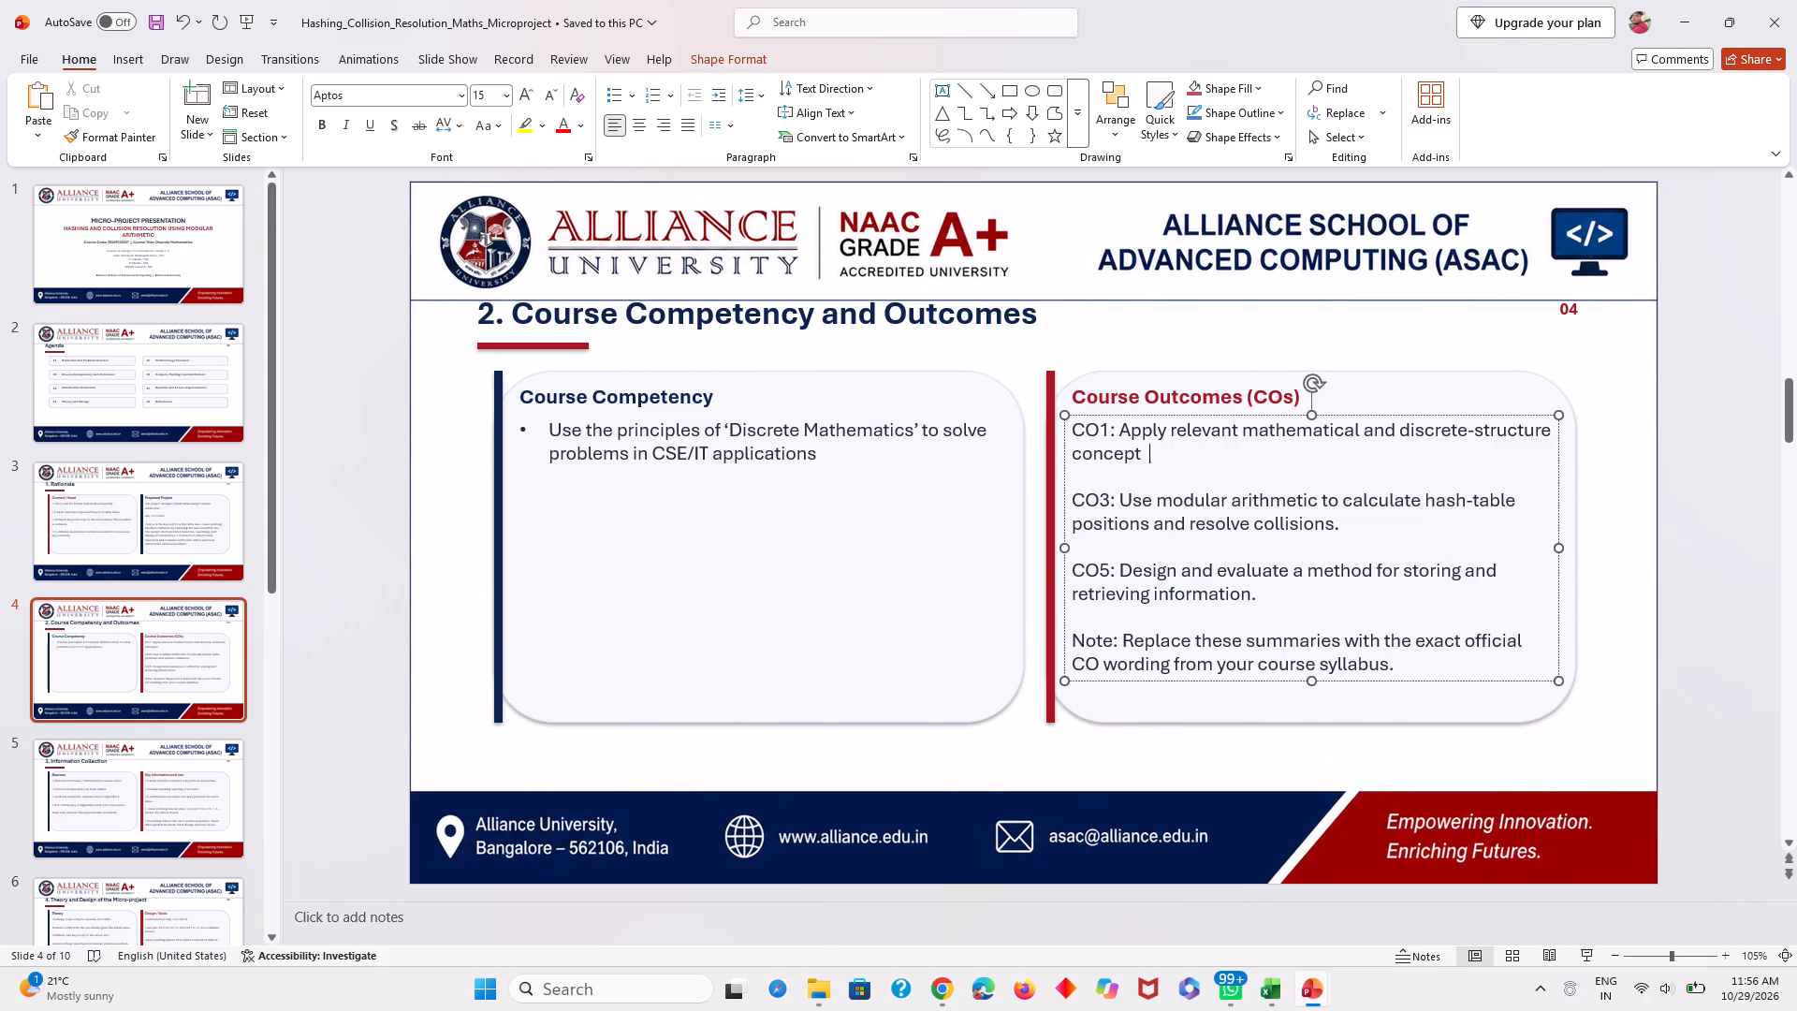
{"action": "key", "text": "BackSpace"}
{"action": "key", "text": "BackSpace"}
{"action": "key", "text": "BackSpace"}
{"action": "key", "text": "BackSpace"}
{"action": "key", "text": "BackSpace"}
{"action": "key", "text": "BackSpace"}
{"action": "key", "text": "BackSpace"}
{"action": "key", "text": "BackSpace"}
{"action": "key", "text": "BackSpace"}
{"action": "key", "text": "BackSpace"}
{"action": "key", "text": "BackSpace"}
{"action": "key", "text": "BackSpace"}
{"action": "key", "text": "BackSpace"}
{"action": "key", "text": "BackSpace"}
{"action": "key", "text": "BackSpace"}
{"action": "key", "text": "BackSpace"}
{"action": "key", "text": "BackSpace"}
{"action": "key", "text": "BackSpace"}
{"action": "key", "text": "BackSpace"}
{"action": "key", "text": "BackSpace"}
{"action": "key", "text": "BackSpace"}
{"action": "key", "text": "BackSpace"}
{"action": "key", "text": "BackSpace"}
{"action": "key", "text": "BackSpace"}
{"action": "key", "text": "BackSpace"}
{"action": "key", "text": "BackSpace"}
{"action": "key", "text": "BackSpace"}
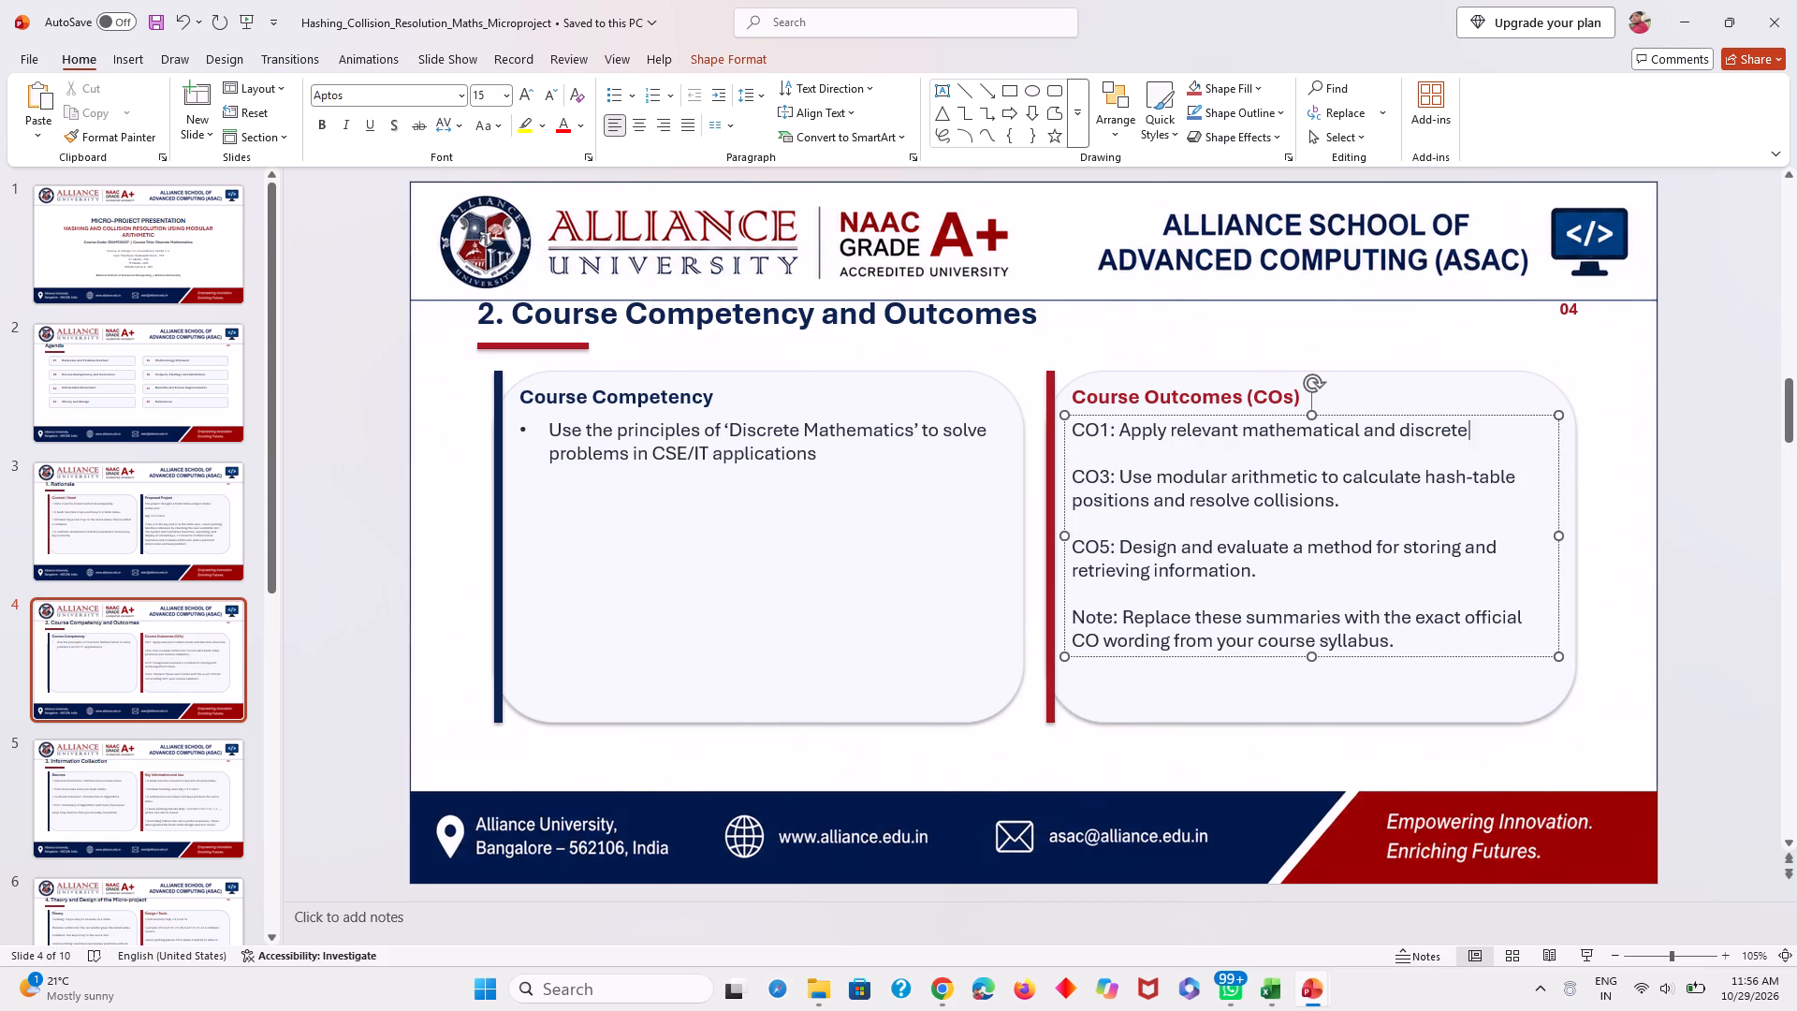
{"action": "key", "text": "BackSpace"}
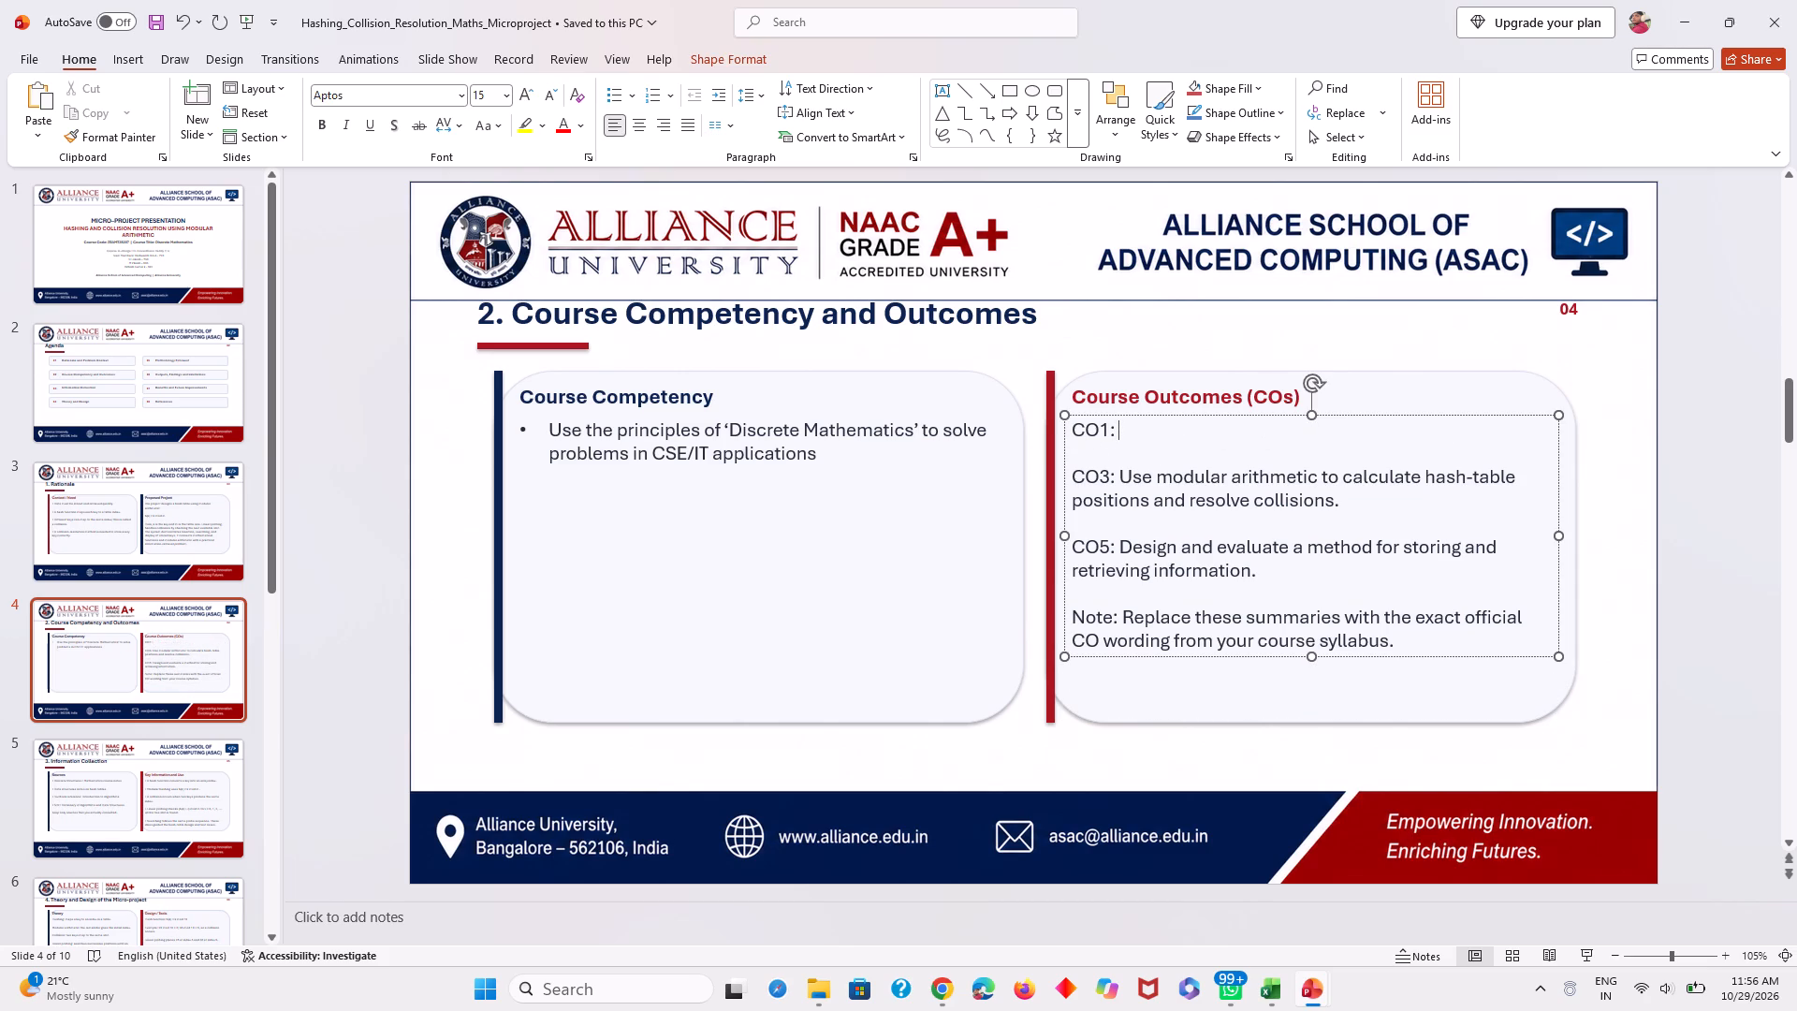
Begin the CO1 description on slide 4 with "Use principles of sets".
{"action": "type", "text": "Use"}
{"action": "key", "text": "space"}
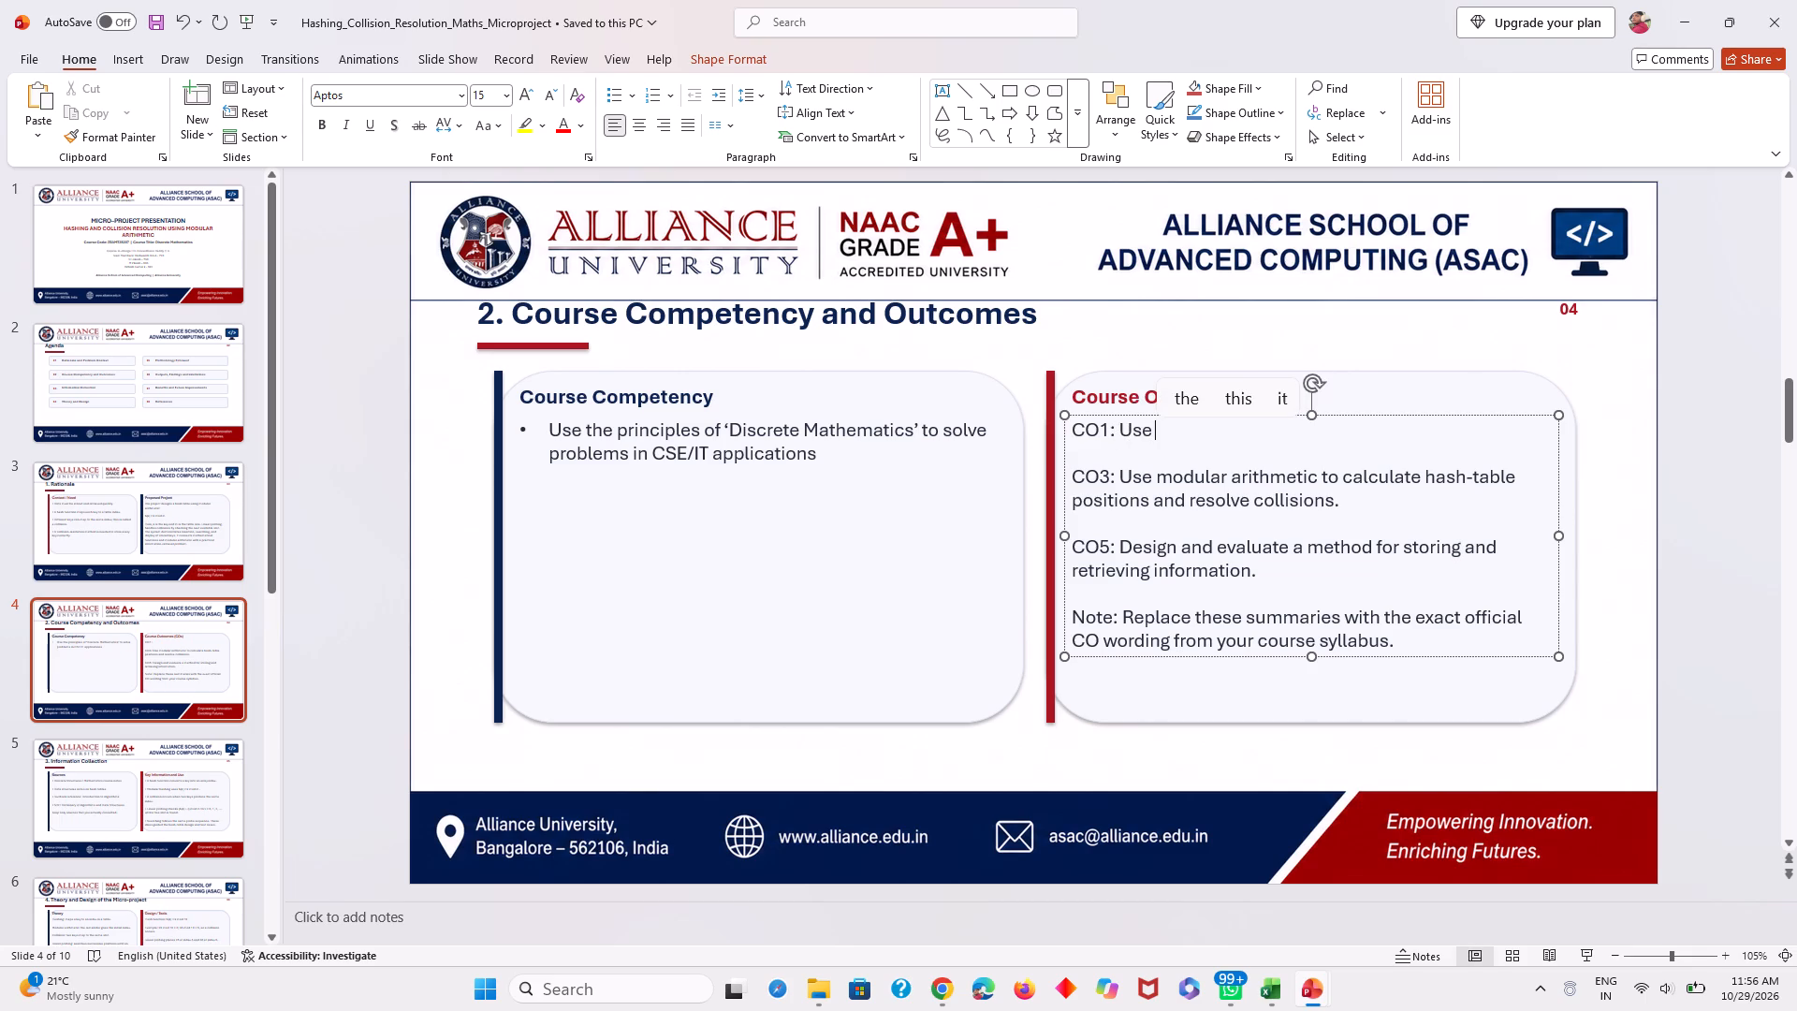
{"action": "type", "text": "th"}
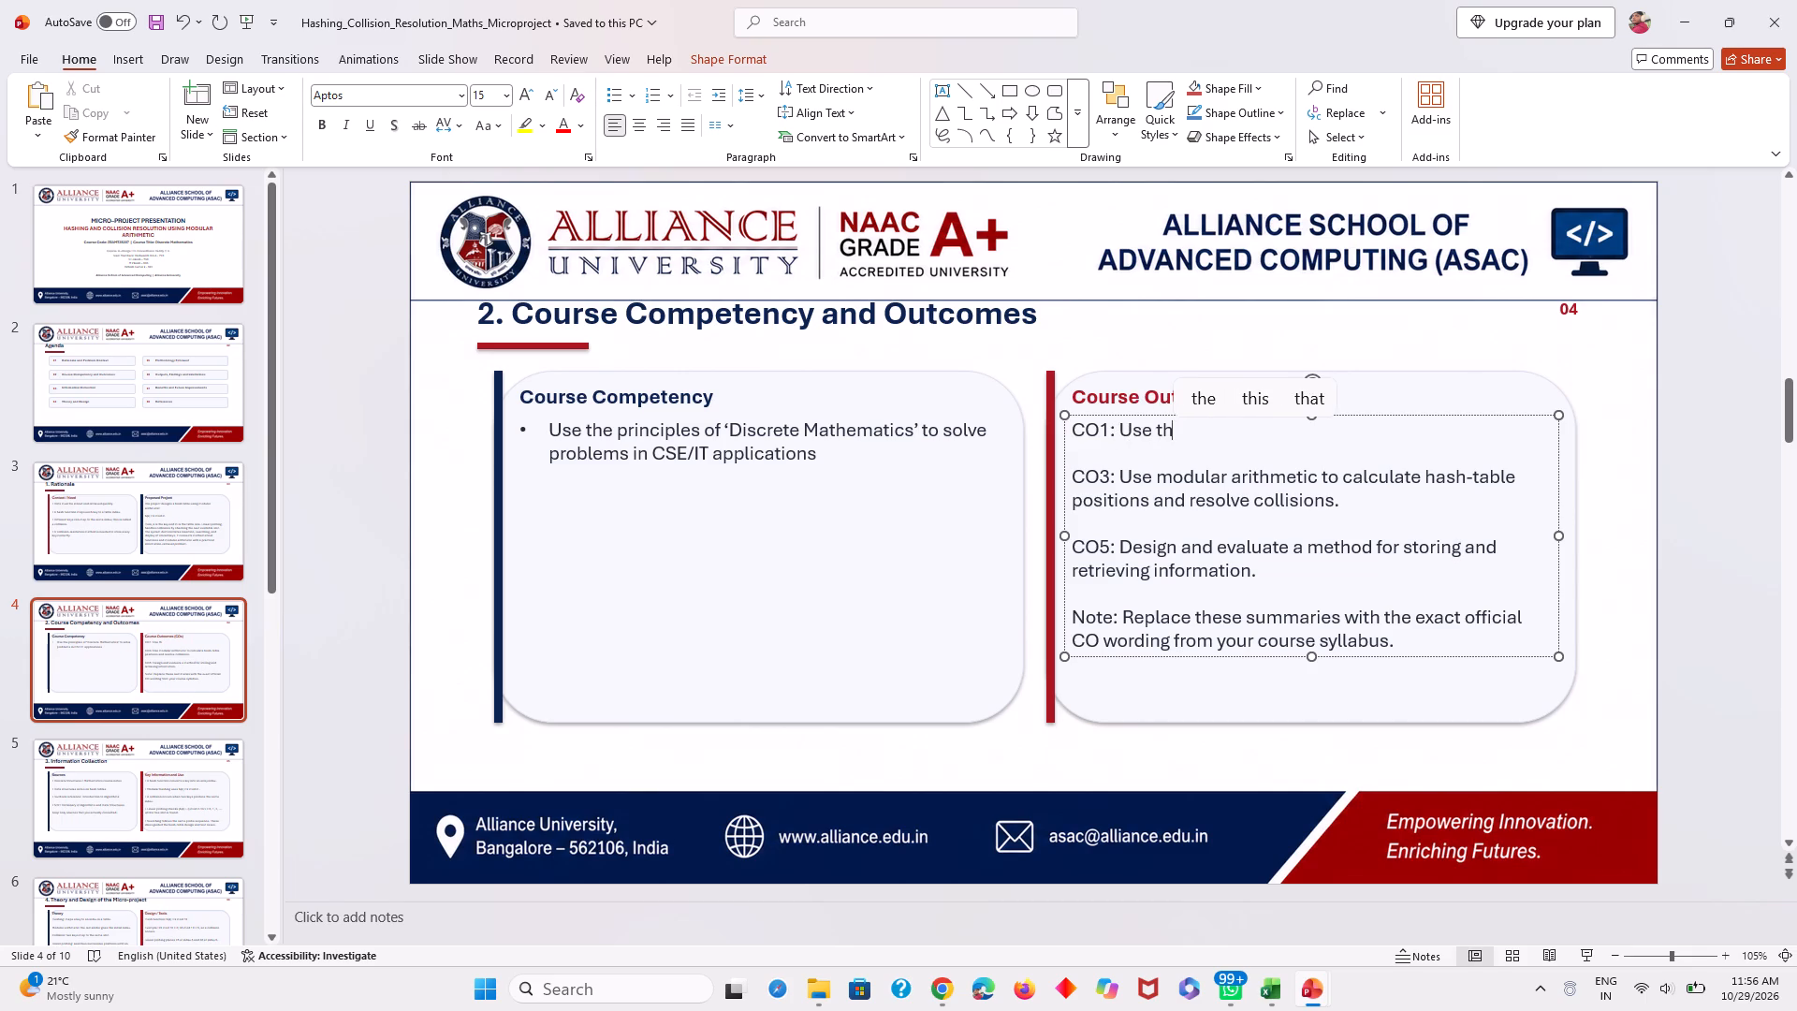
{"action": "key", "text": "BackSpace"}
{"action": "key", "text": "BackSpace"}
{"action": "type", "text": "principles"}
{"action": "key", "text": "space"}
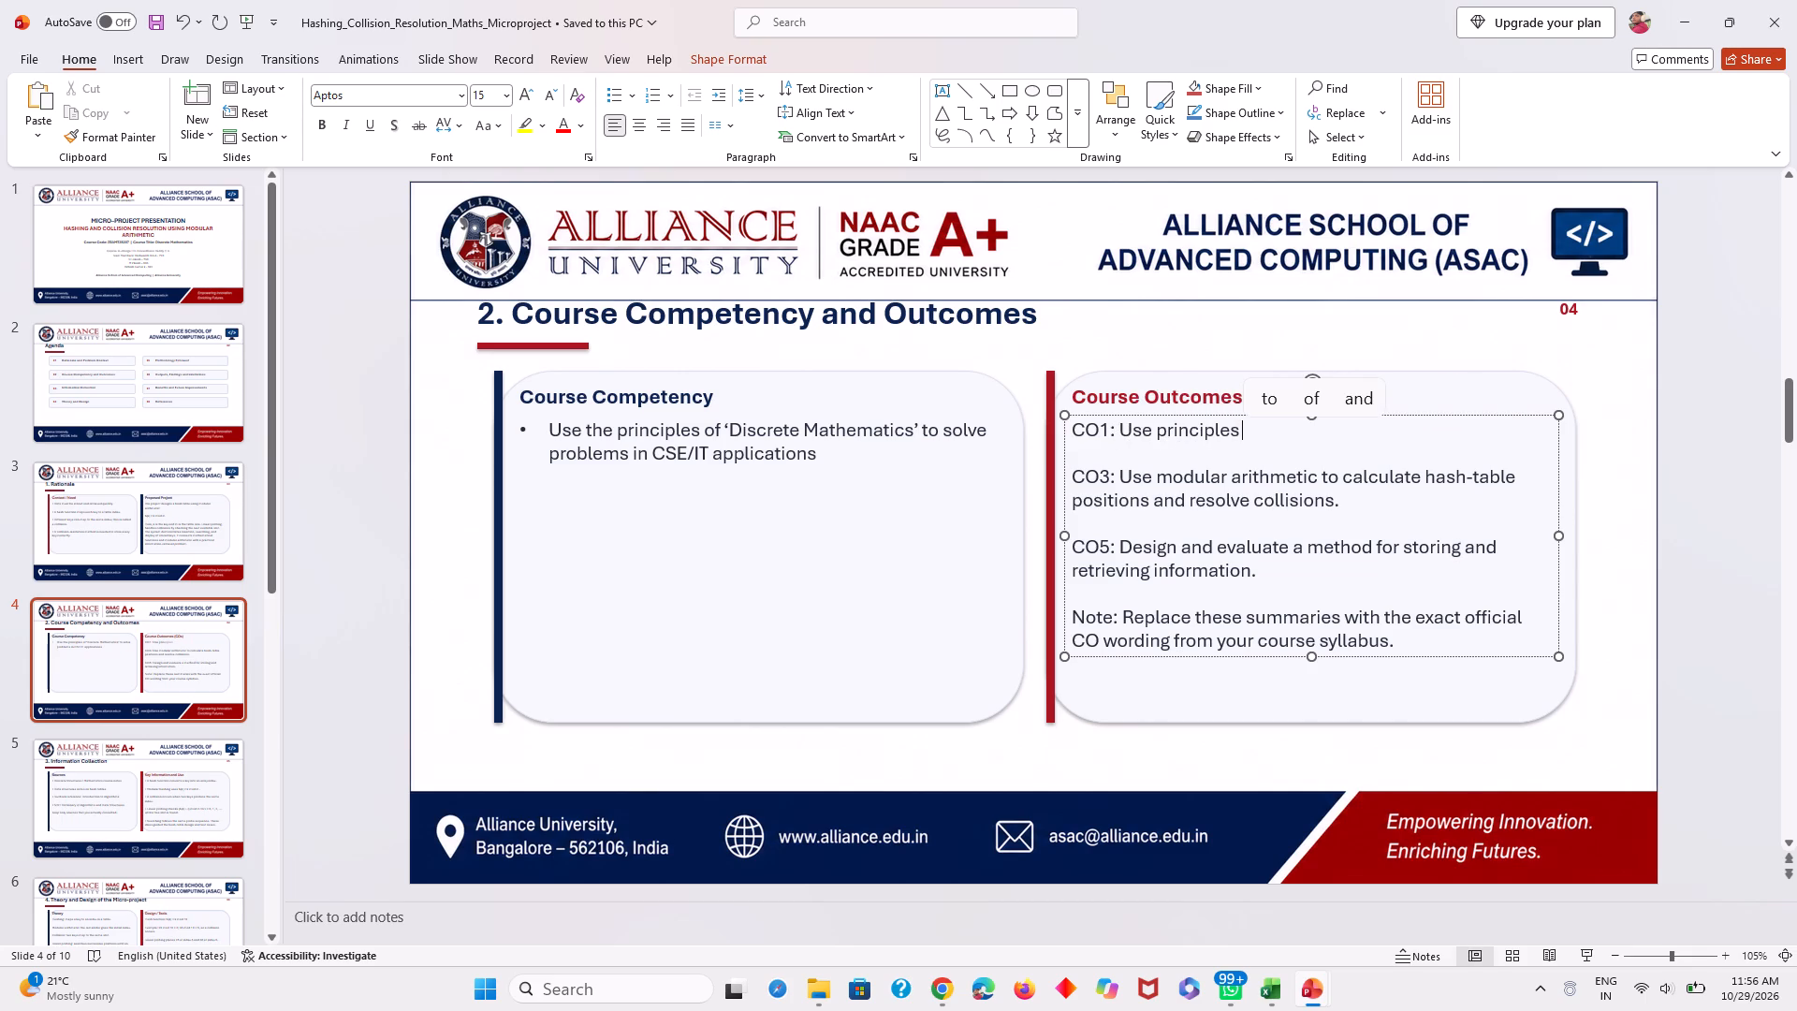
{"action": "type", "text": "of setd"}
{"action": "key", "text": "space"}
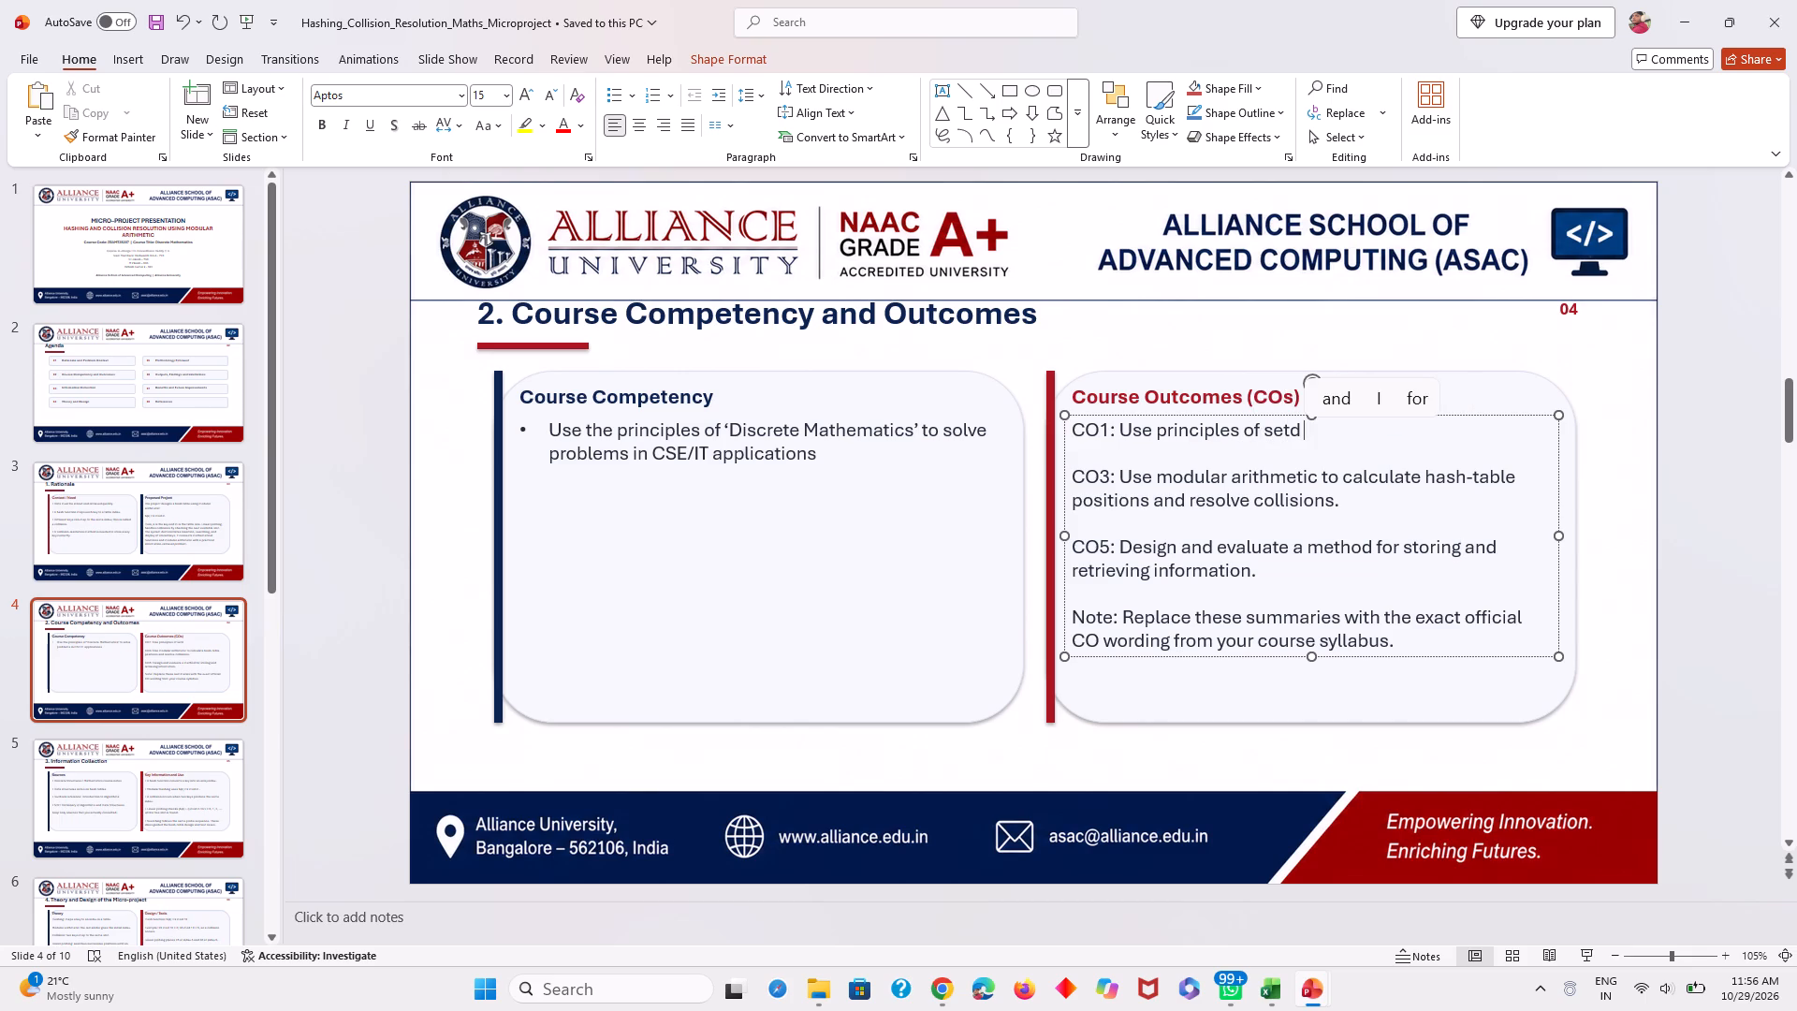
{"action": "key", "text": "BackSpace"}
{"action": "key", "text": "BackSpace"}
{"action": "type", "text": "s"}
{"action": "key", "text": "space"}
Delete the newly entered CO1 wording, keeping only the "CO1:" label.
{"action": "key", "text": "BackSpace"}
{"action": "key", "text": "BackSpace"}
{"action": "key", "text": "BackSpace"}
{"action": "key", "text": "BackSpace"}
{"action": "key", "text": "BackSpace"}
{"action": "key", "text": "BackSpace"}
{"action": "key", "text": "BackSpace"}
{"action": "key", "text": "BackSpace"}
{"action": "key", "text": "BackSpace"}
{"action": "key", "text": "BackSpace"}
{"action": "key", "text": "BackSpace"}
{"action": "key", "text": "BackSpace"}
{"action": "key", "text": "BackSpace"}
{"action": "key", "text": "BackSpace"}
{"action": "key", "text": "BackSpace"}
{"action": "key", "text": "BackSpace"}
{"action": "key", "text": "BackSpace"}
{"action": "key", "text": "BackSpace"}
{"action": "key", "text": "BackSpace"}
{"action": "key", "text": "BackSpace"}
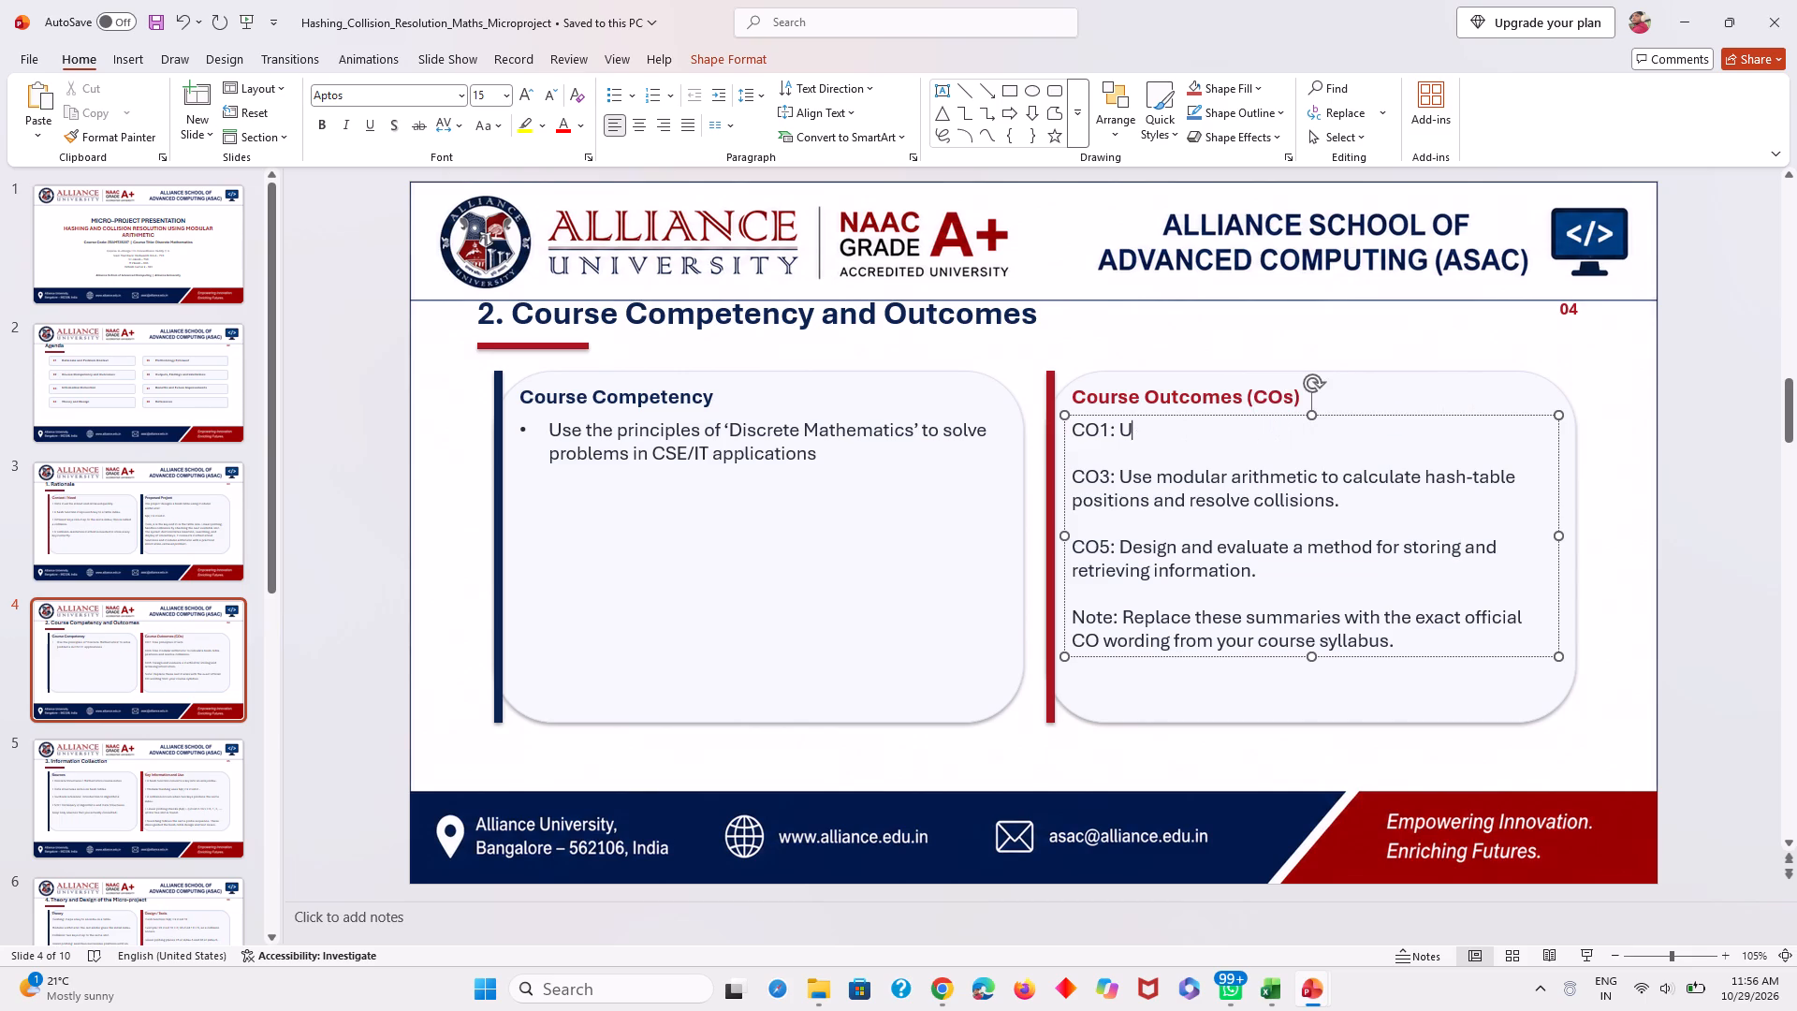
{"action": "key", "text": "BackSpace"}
Add "1" at the end of the Note under Course Outcomes on slide 4.
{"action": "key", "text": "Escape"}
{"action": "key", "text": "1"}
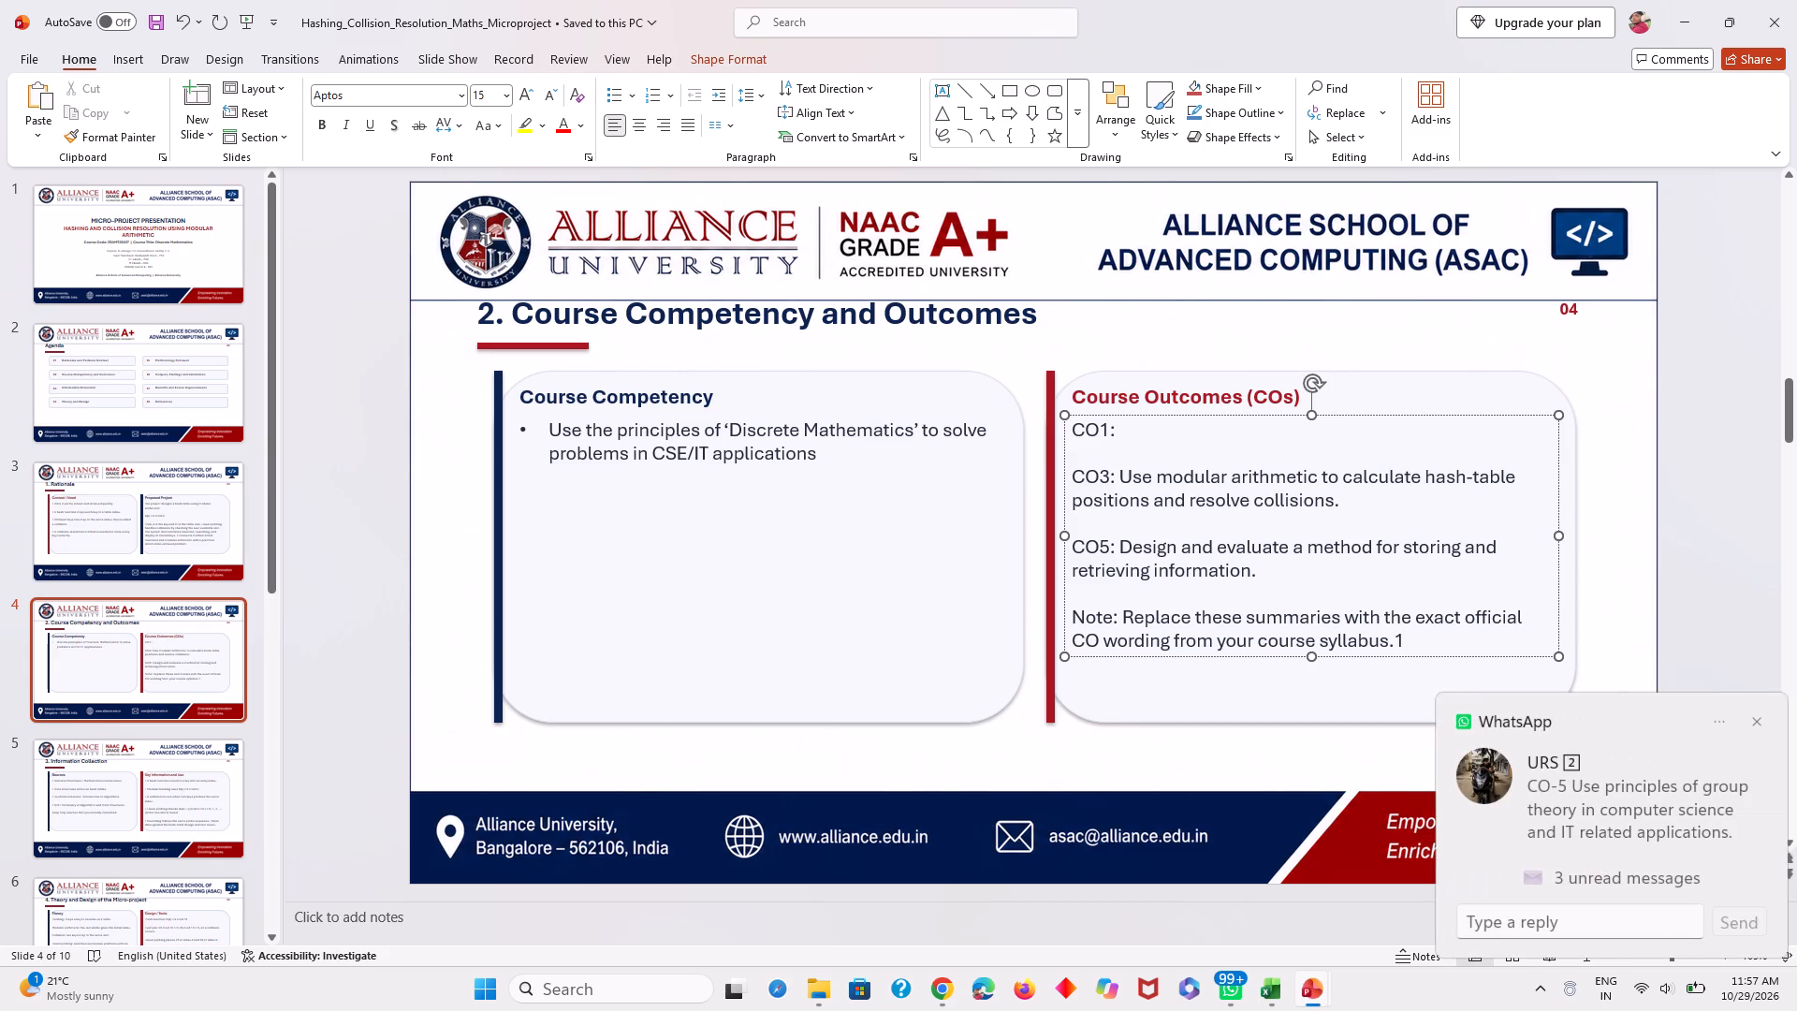
Switch to WhatsApp by opening the incoming message that contains the CO-5 wording.
{"action": "left_click", "coordinate": [1582, 788]}
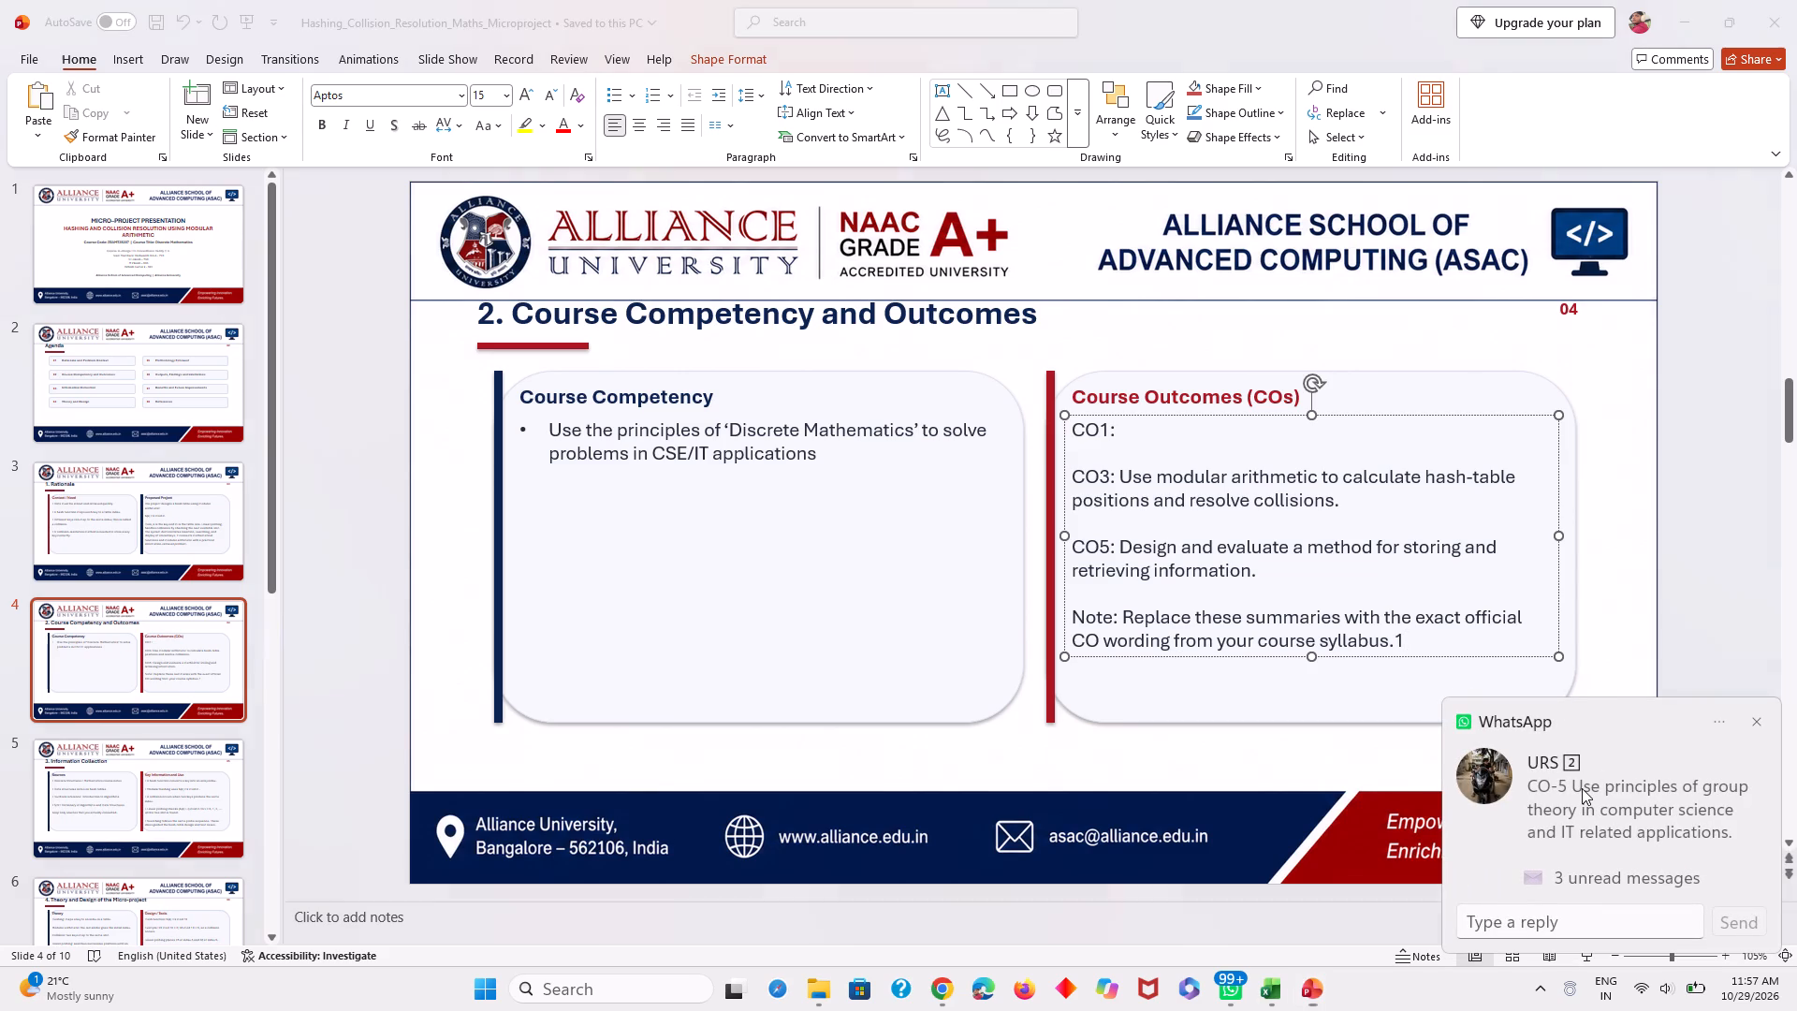
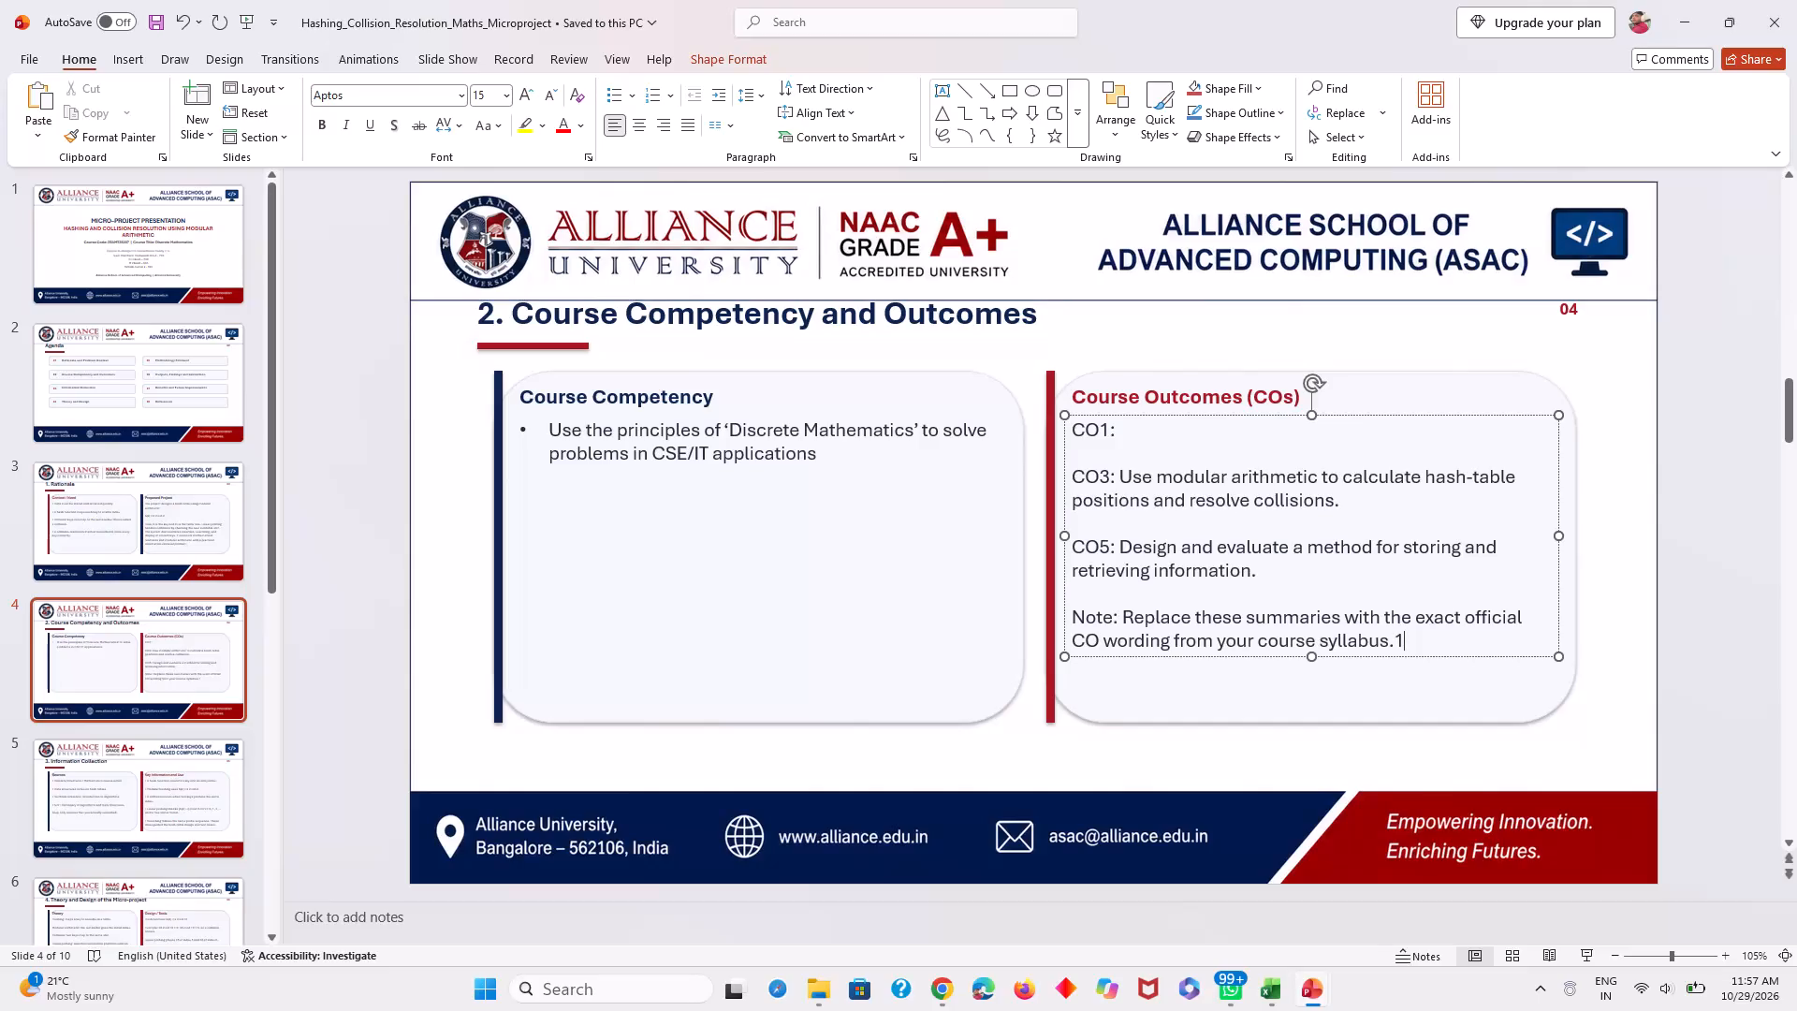
Fill in CO1 with the copied wording "Use principles of sets, relations, and functions in computer science and IT related applications.", dropping its "CO-1" prefix.
{"action": "key", "text": "ctrl+v"}
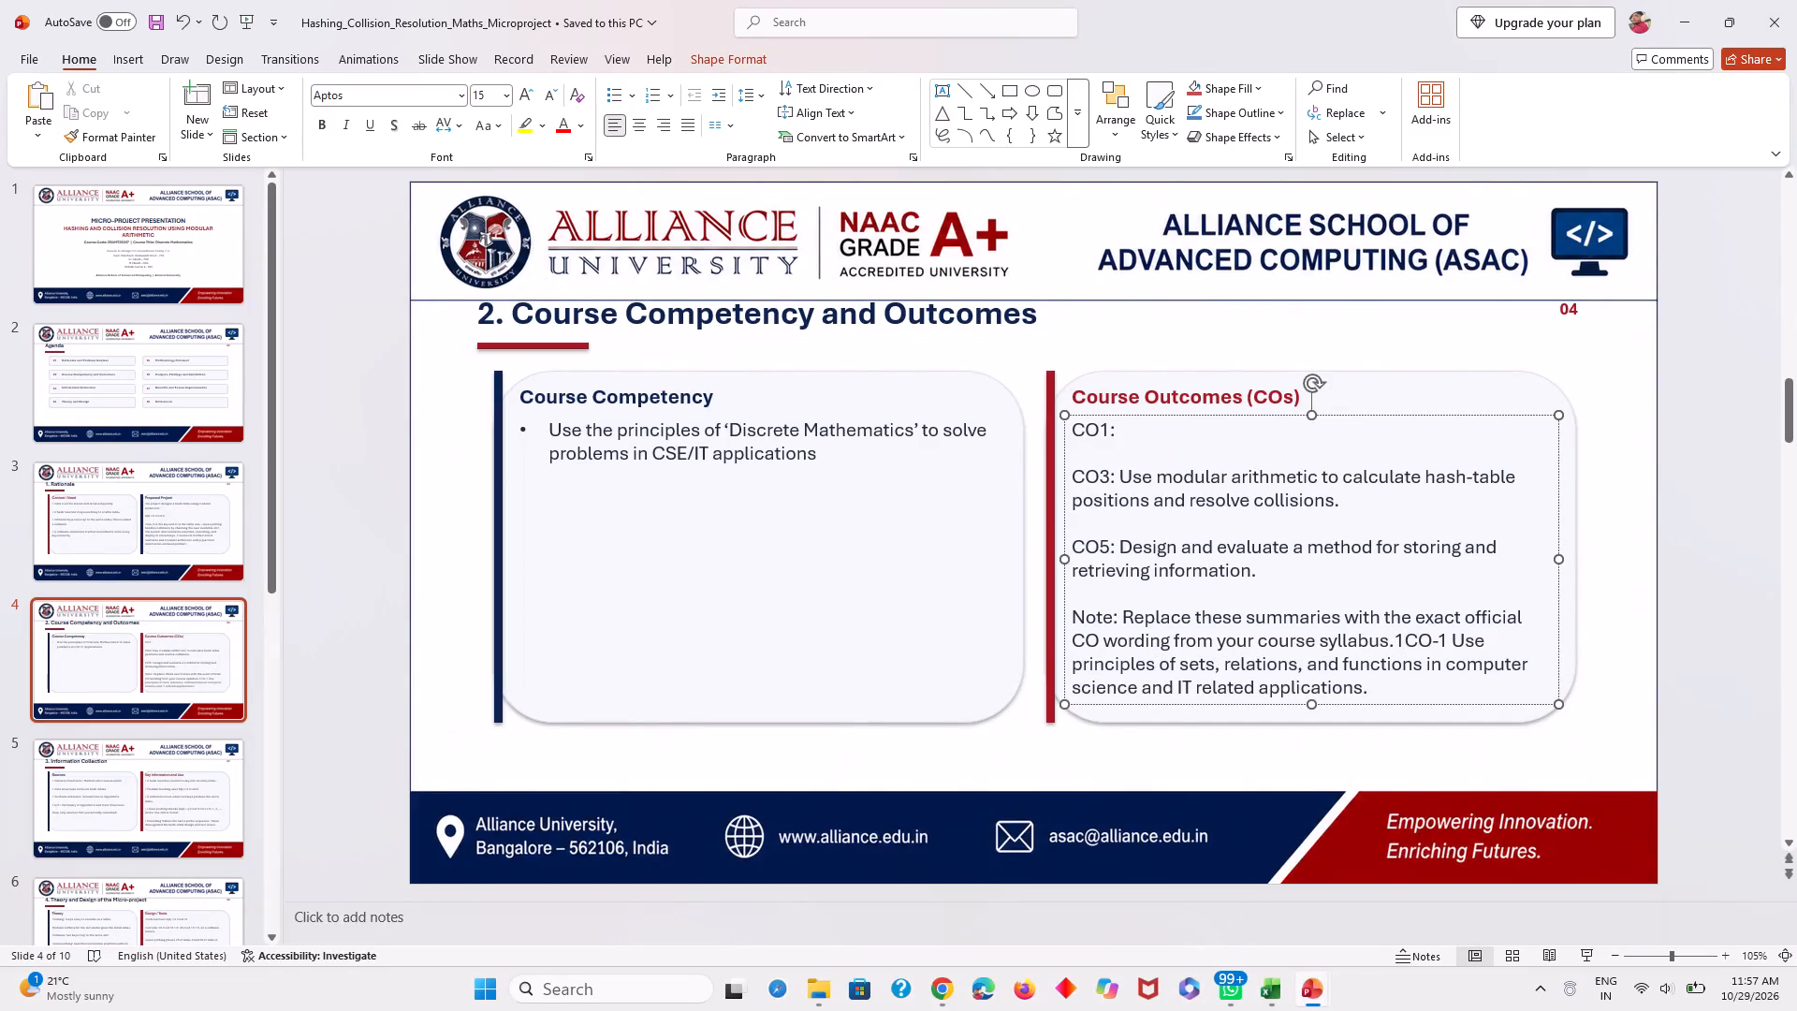
{"action": "key", "text": "ctrl+z"}
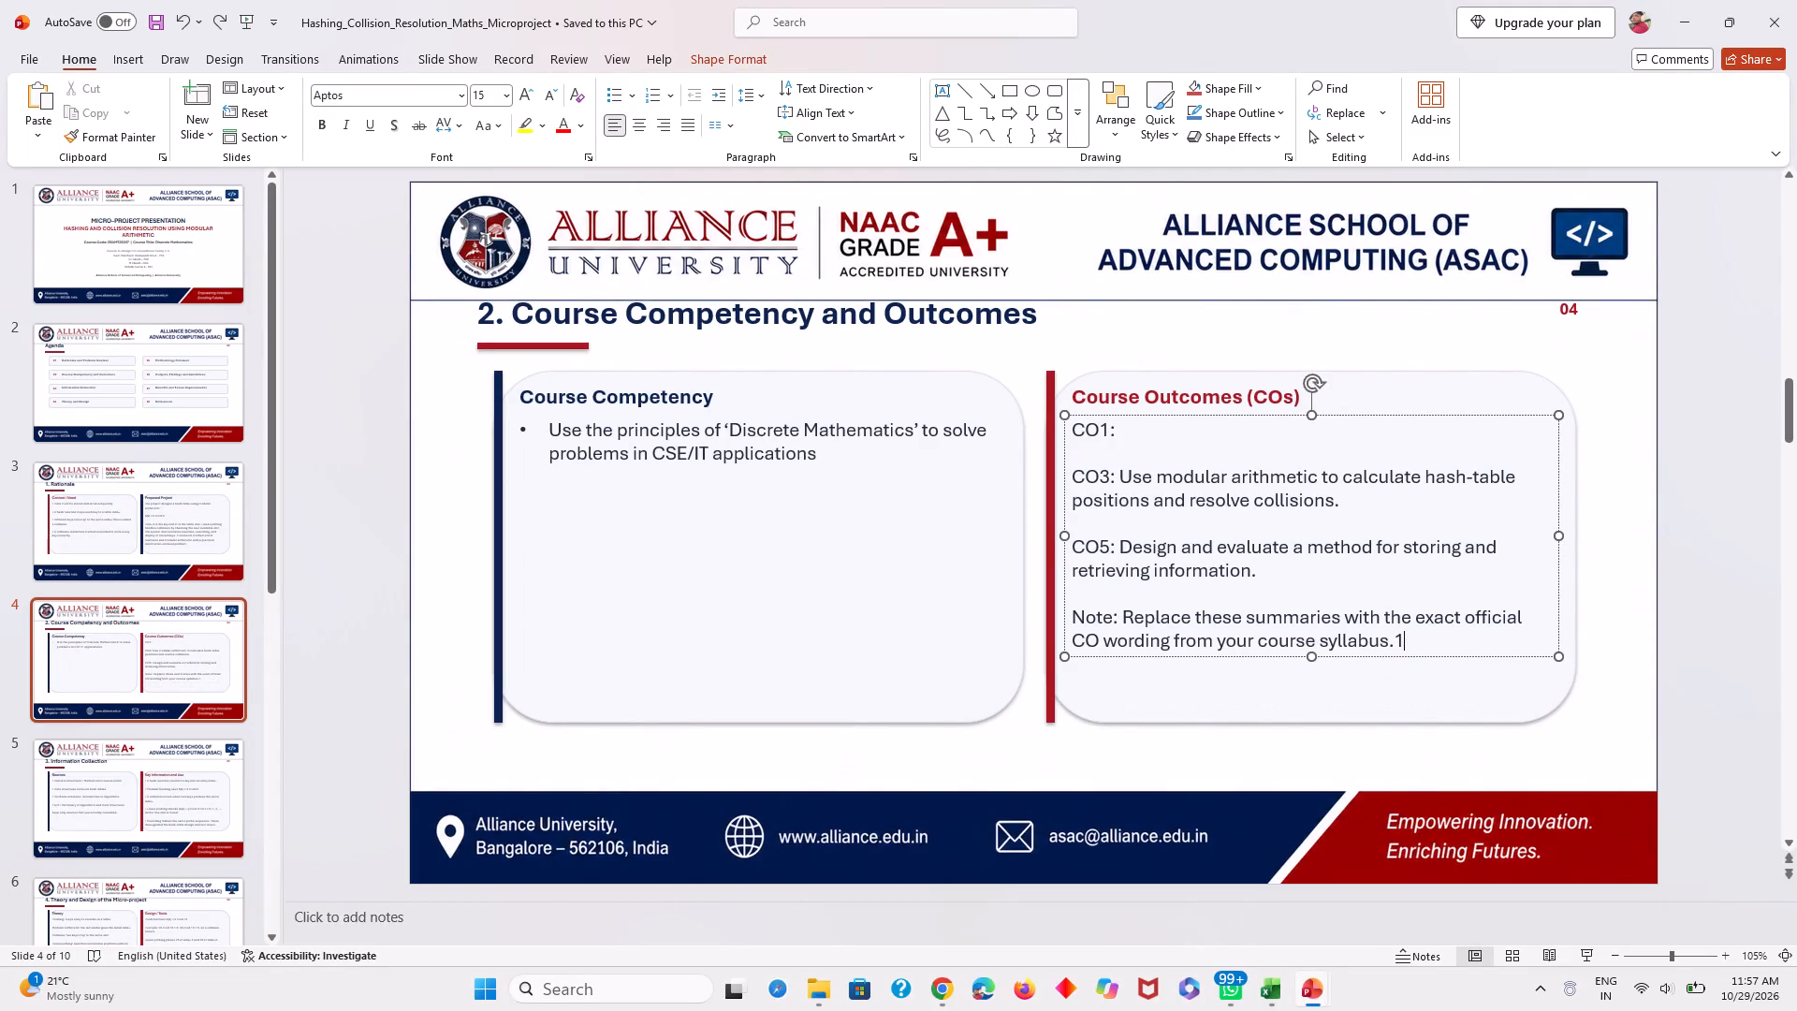
{"action": "left_click", "coordinate": [1142, 429]}
{"action": "key", "text": "ctrl+v"}
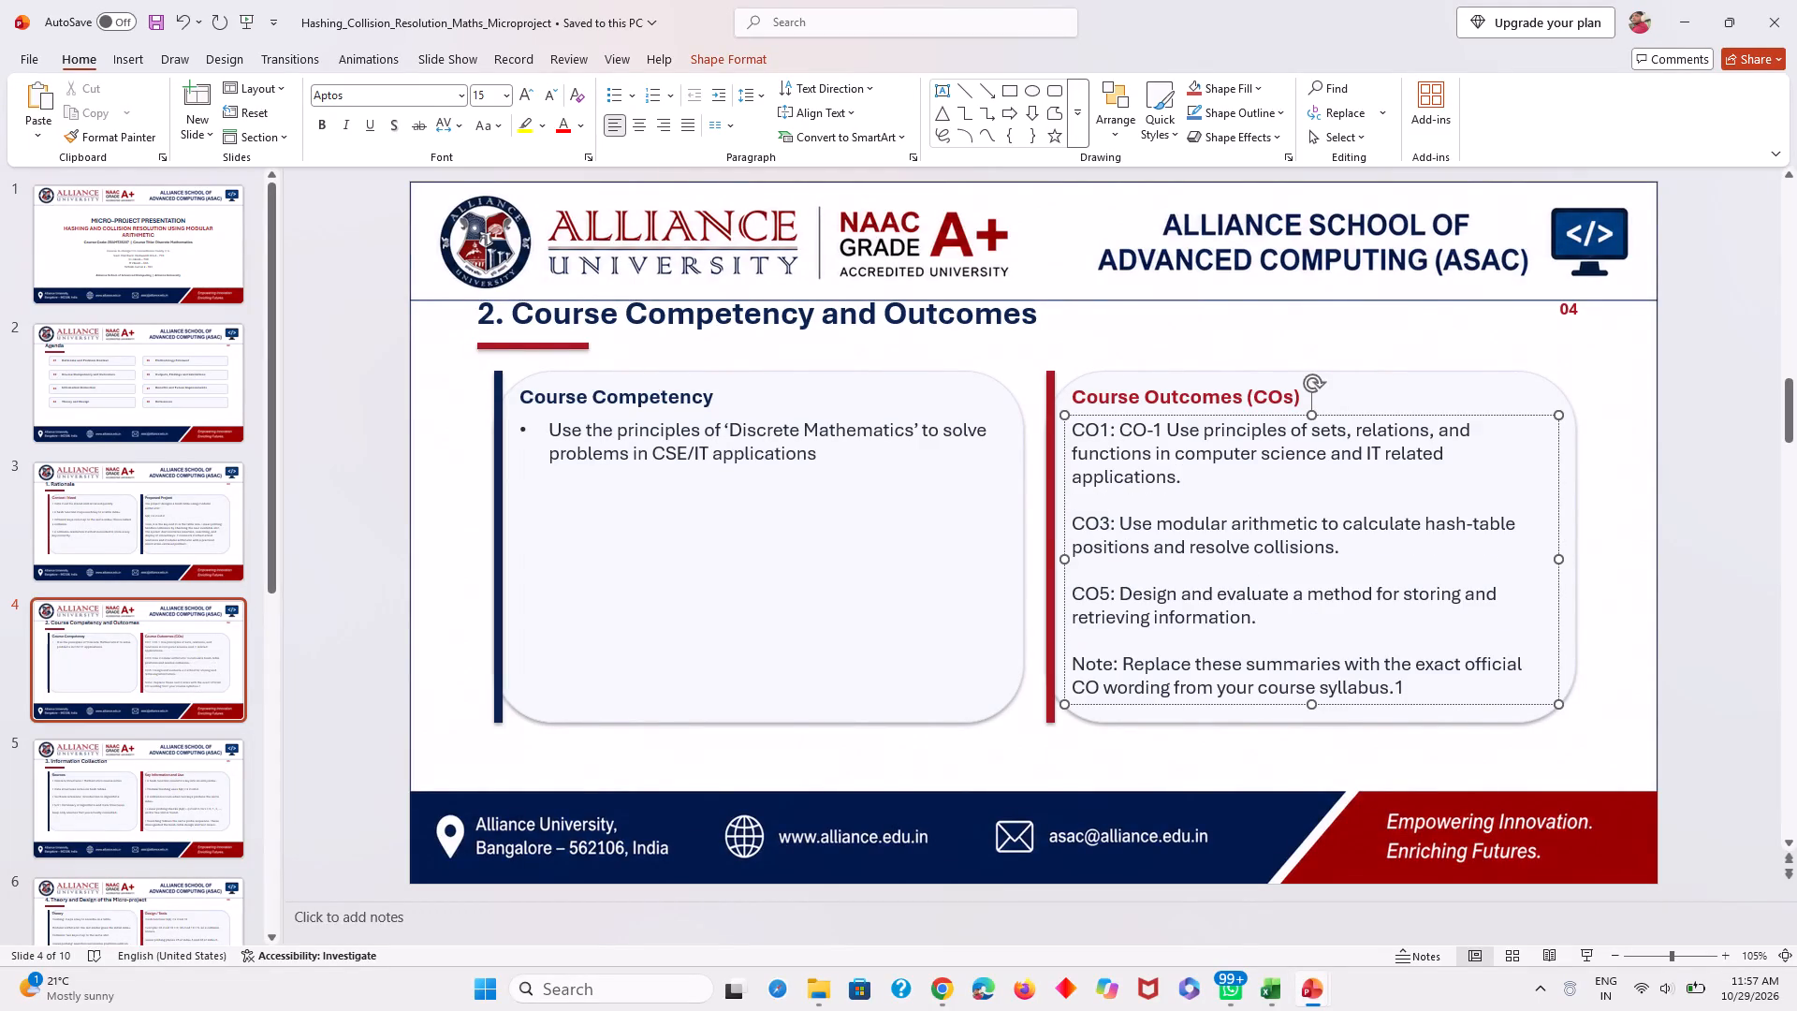
{"action": "left_click", "coordinate": [1165, 437]}
{"action": "key", "text": "BackSpace"}
{"action": "key", "text": "BackSpace"}
{"action": "key", "text": "BackSpace"}
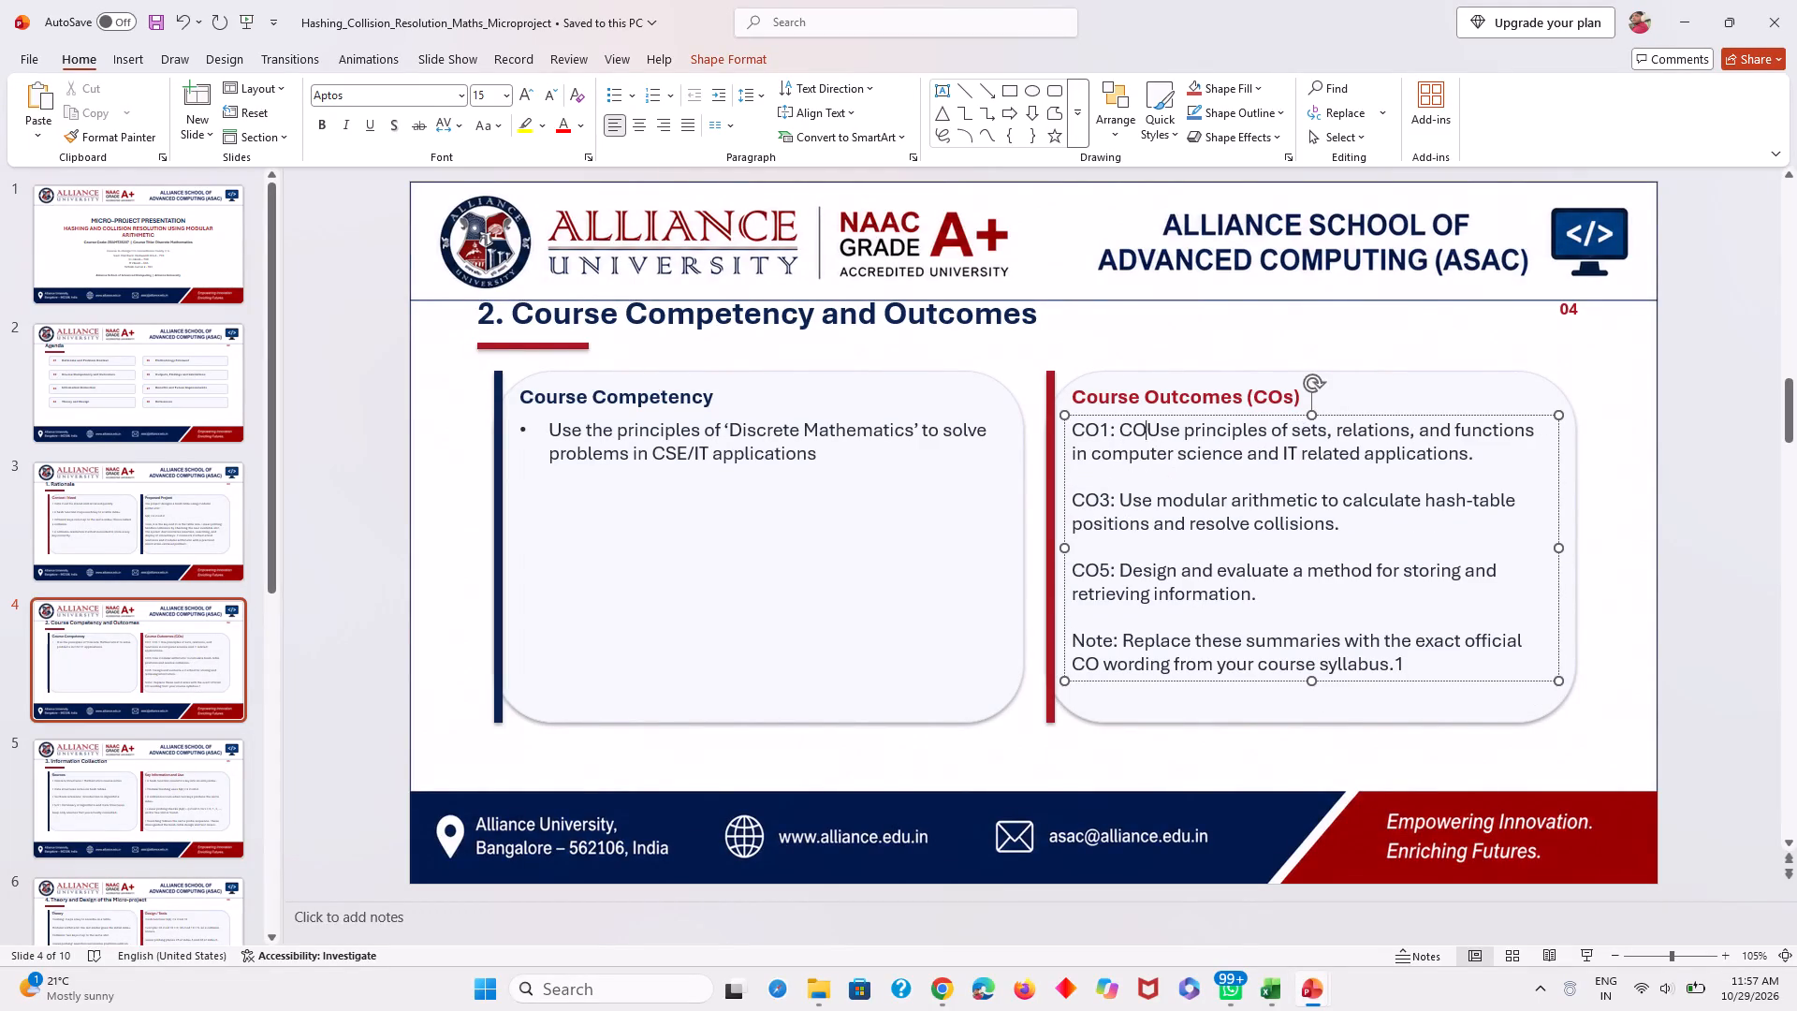
{"action": "key", "text": "BackSpace"}
{"action": "key", "text": "BackSpace"}
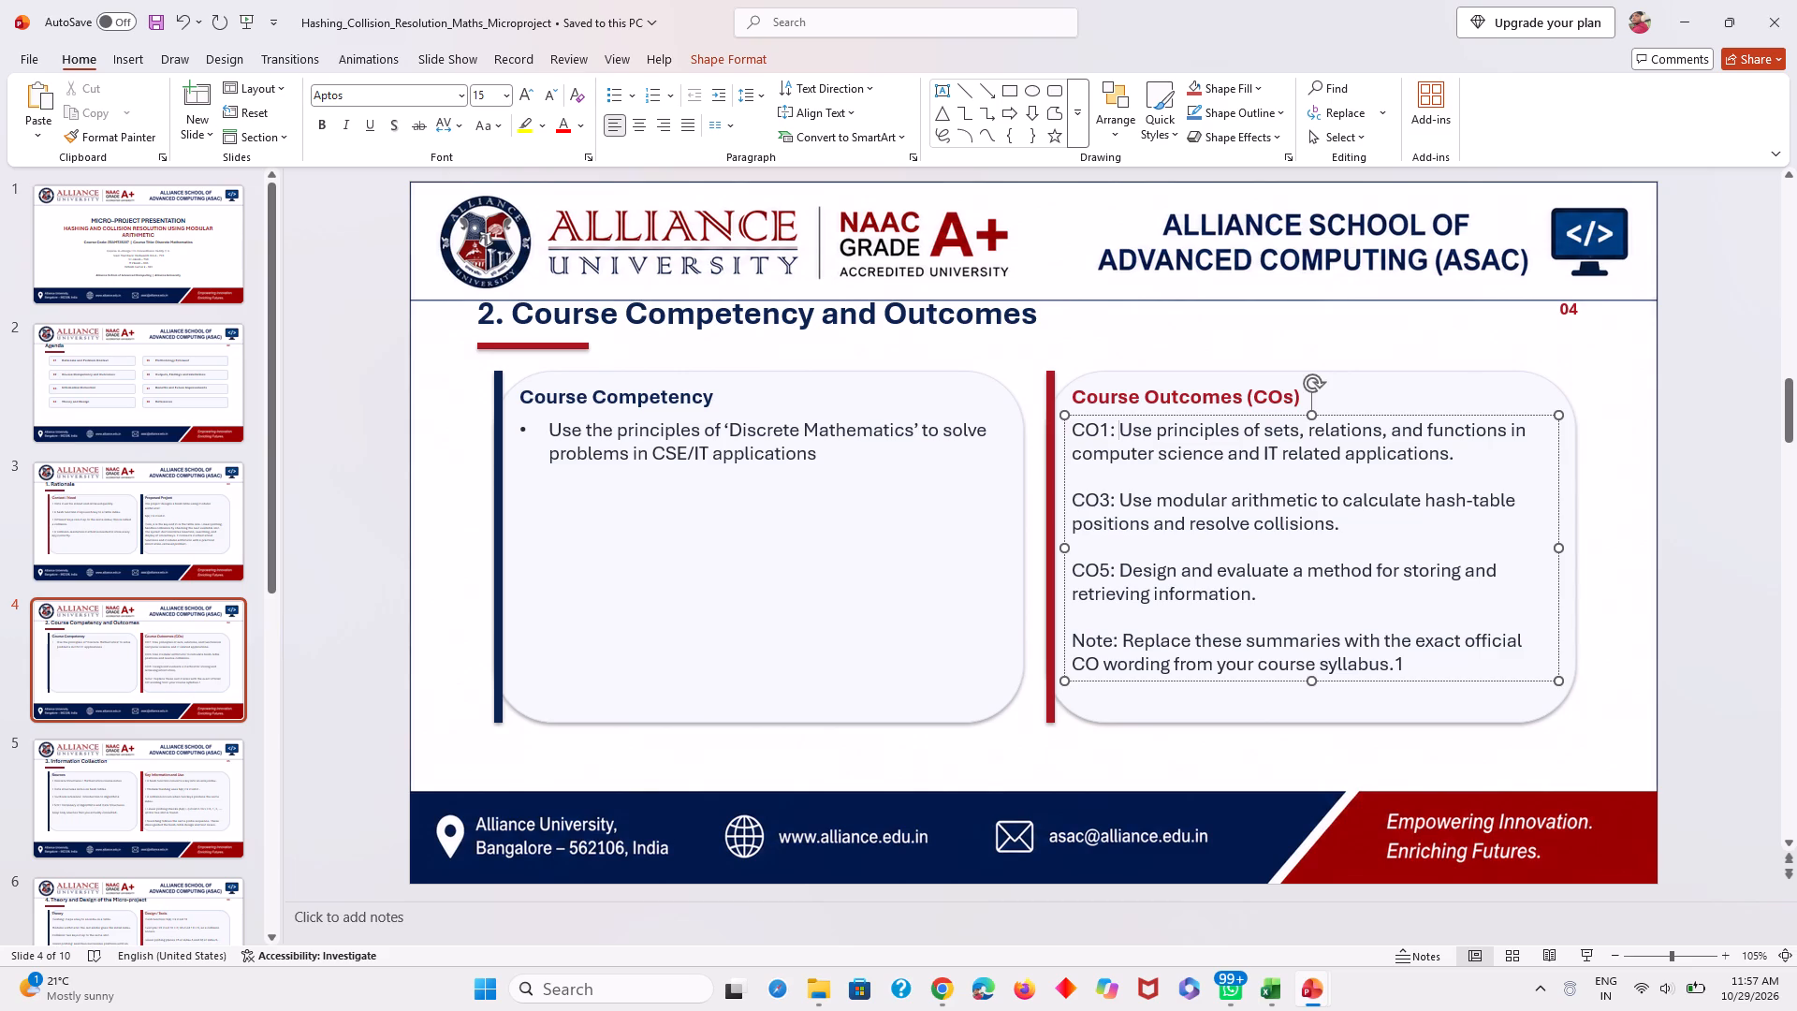
Delete the CO3 description under Course Outcomes on slide 4, keeping only the "CO3:" label.
{"action": "left_click_drag", "start_coordinate": [1340, 519], "coordinate": [1177, 505]}
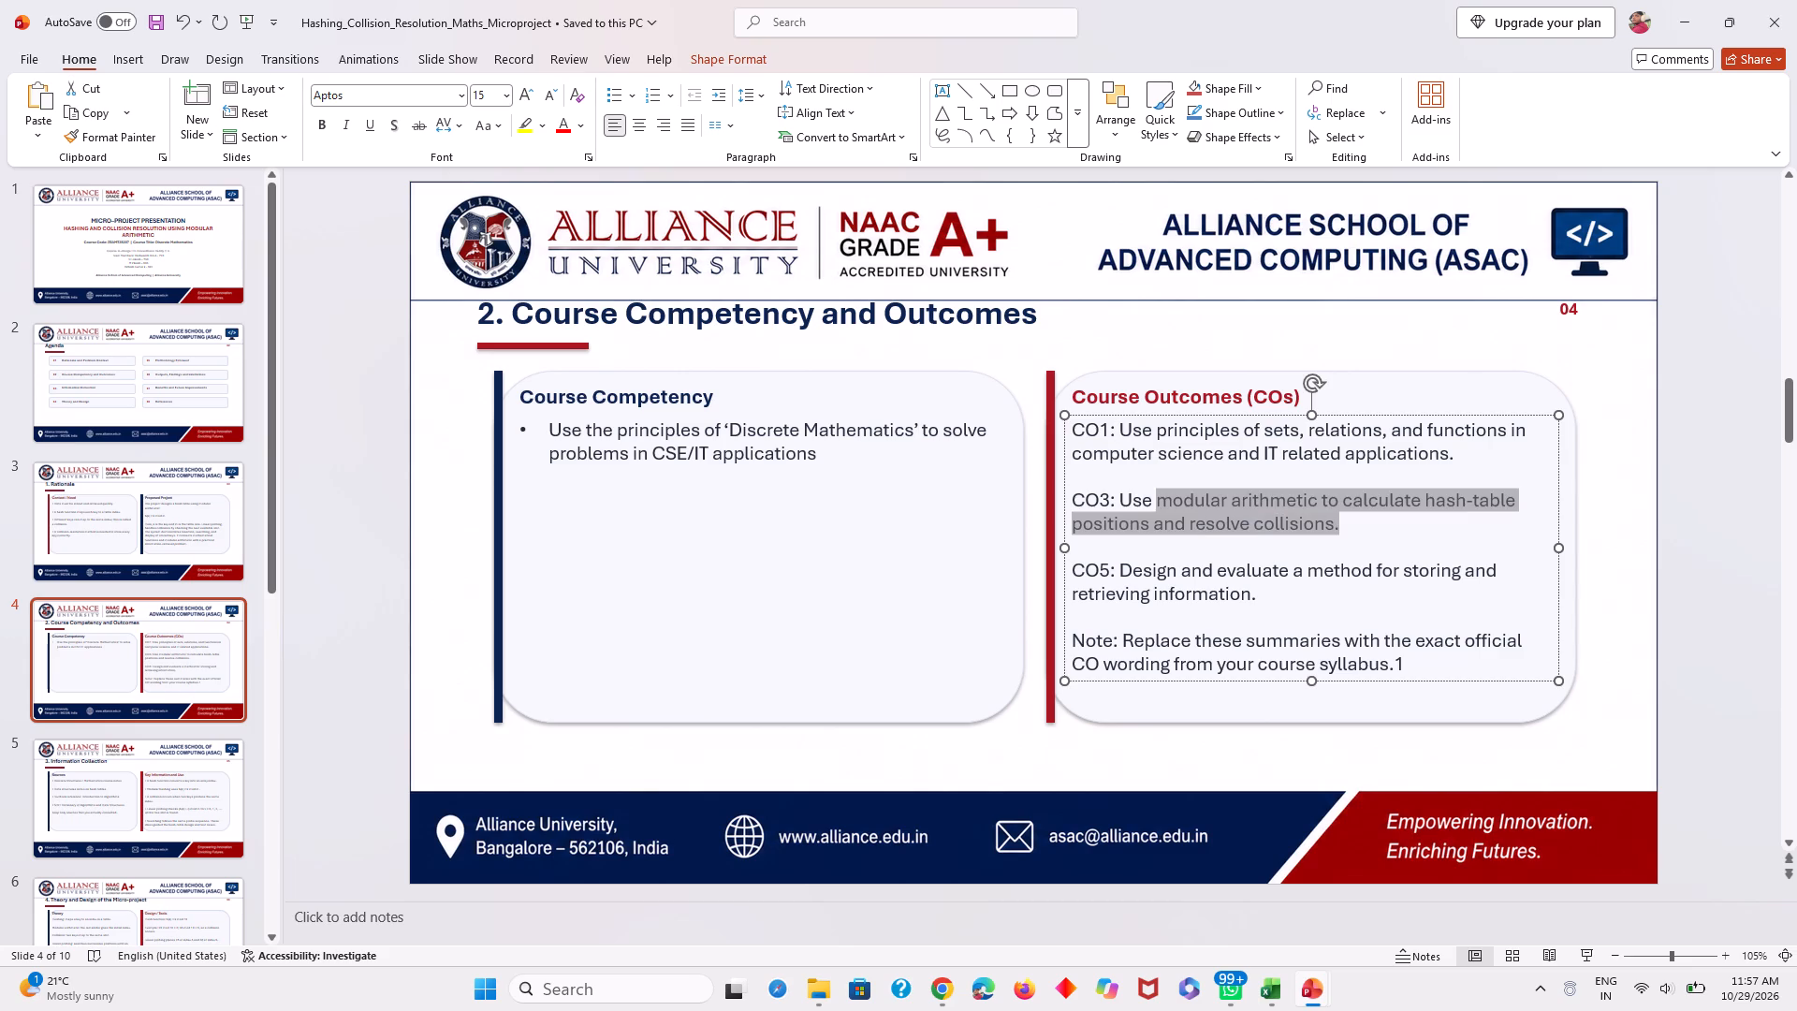
{"action": "left_click_drag", "start_coordinate": [1177, 505], "coordinate": [1142, 498]}
{"action": "key", "text": "BackSpace"}
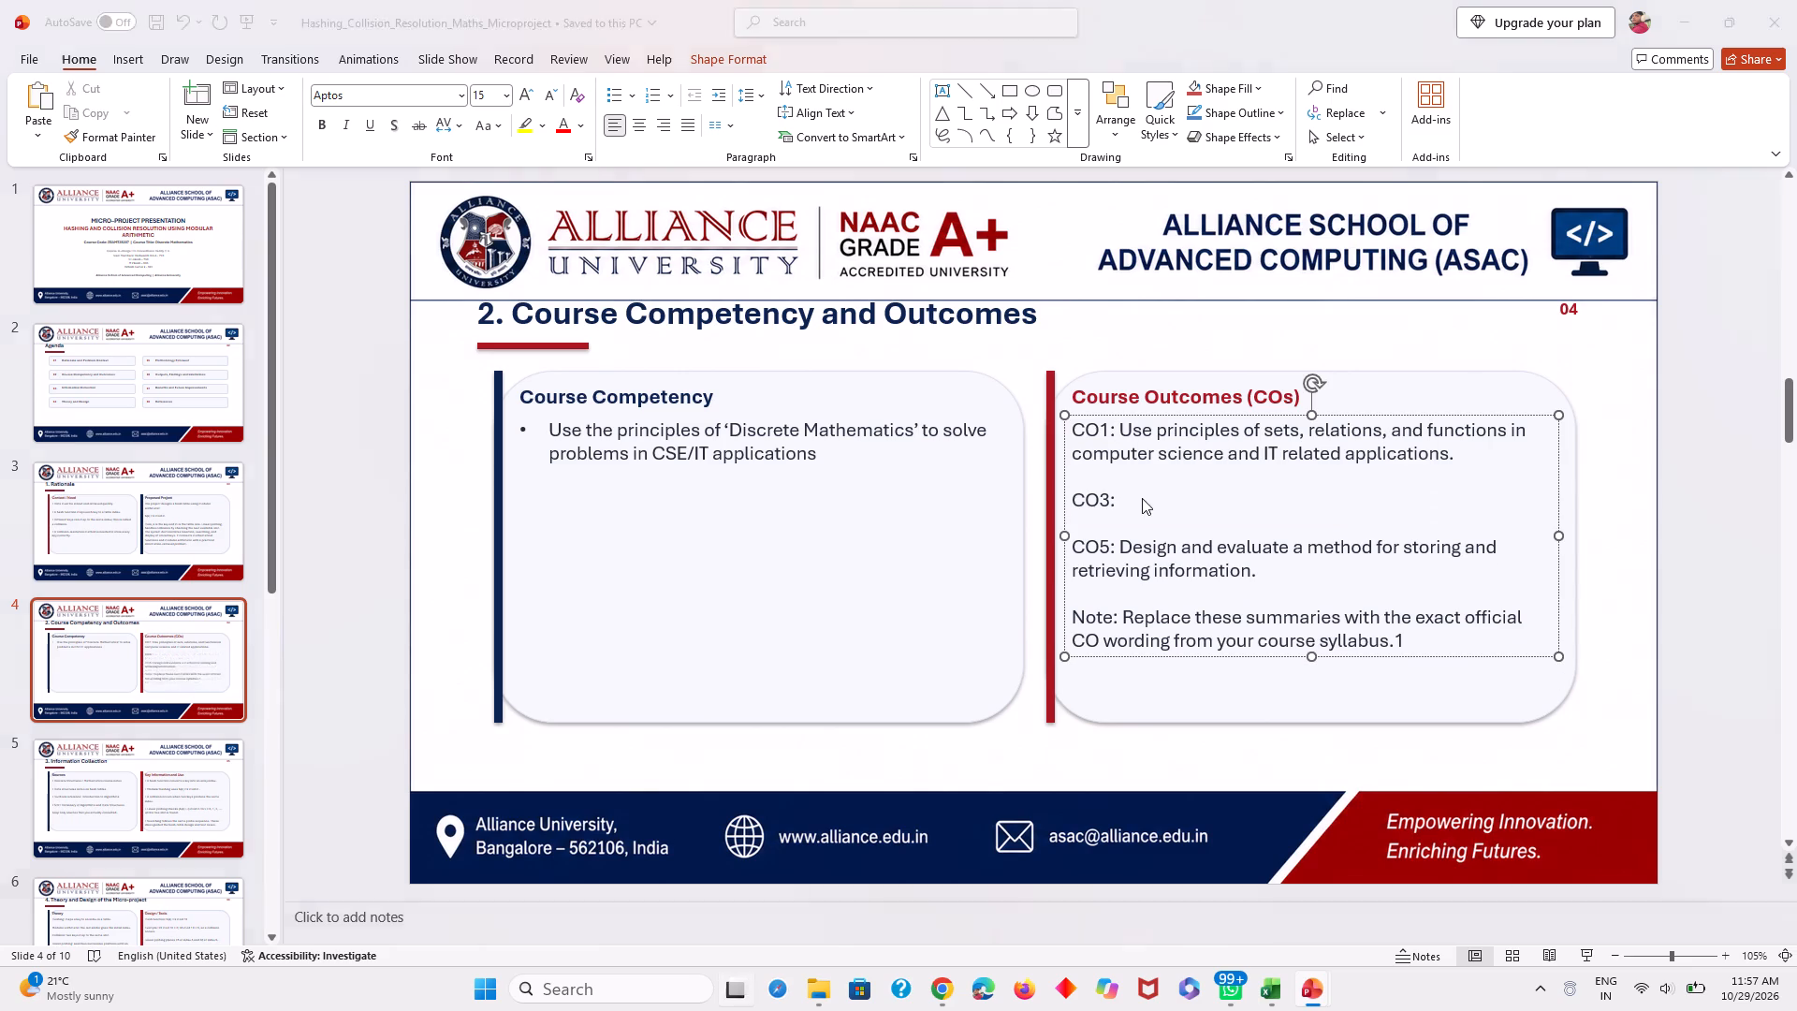
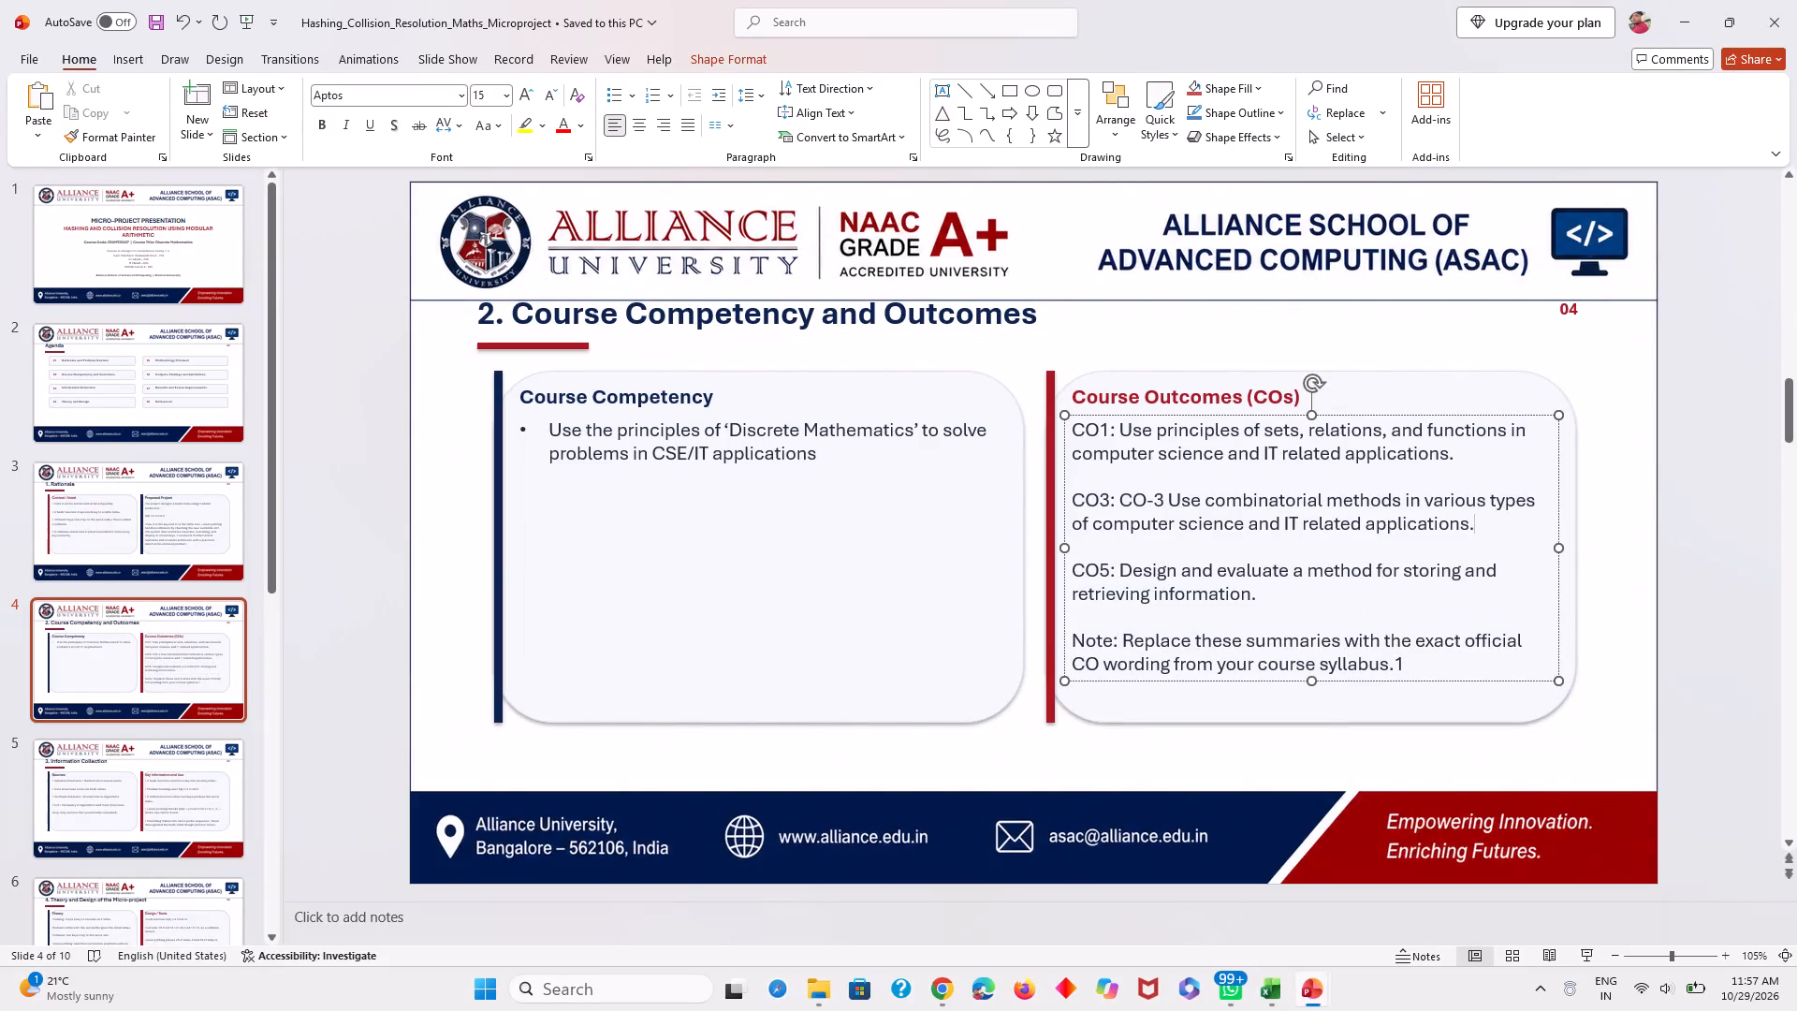
Remove the duplicate "CO-3" label from the CO3 line under Course Outcomes so it reads "CO3: Use combinatorial methods".
{"action": "left_click", "coordinate": [1171, 496]}
{"action": "key", "text": "BackSpace"}
{"action": "key", "text": "BackSpace"}
{"action": "key", "text": "BackSpace"}
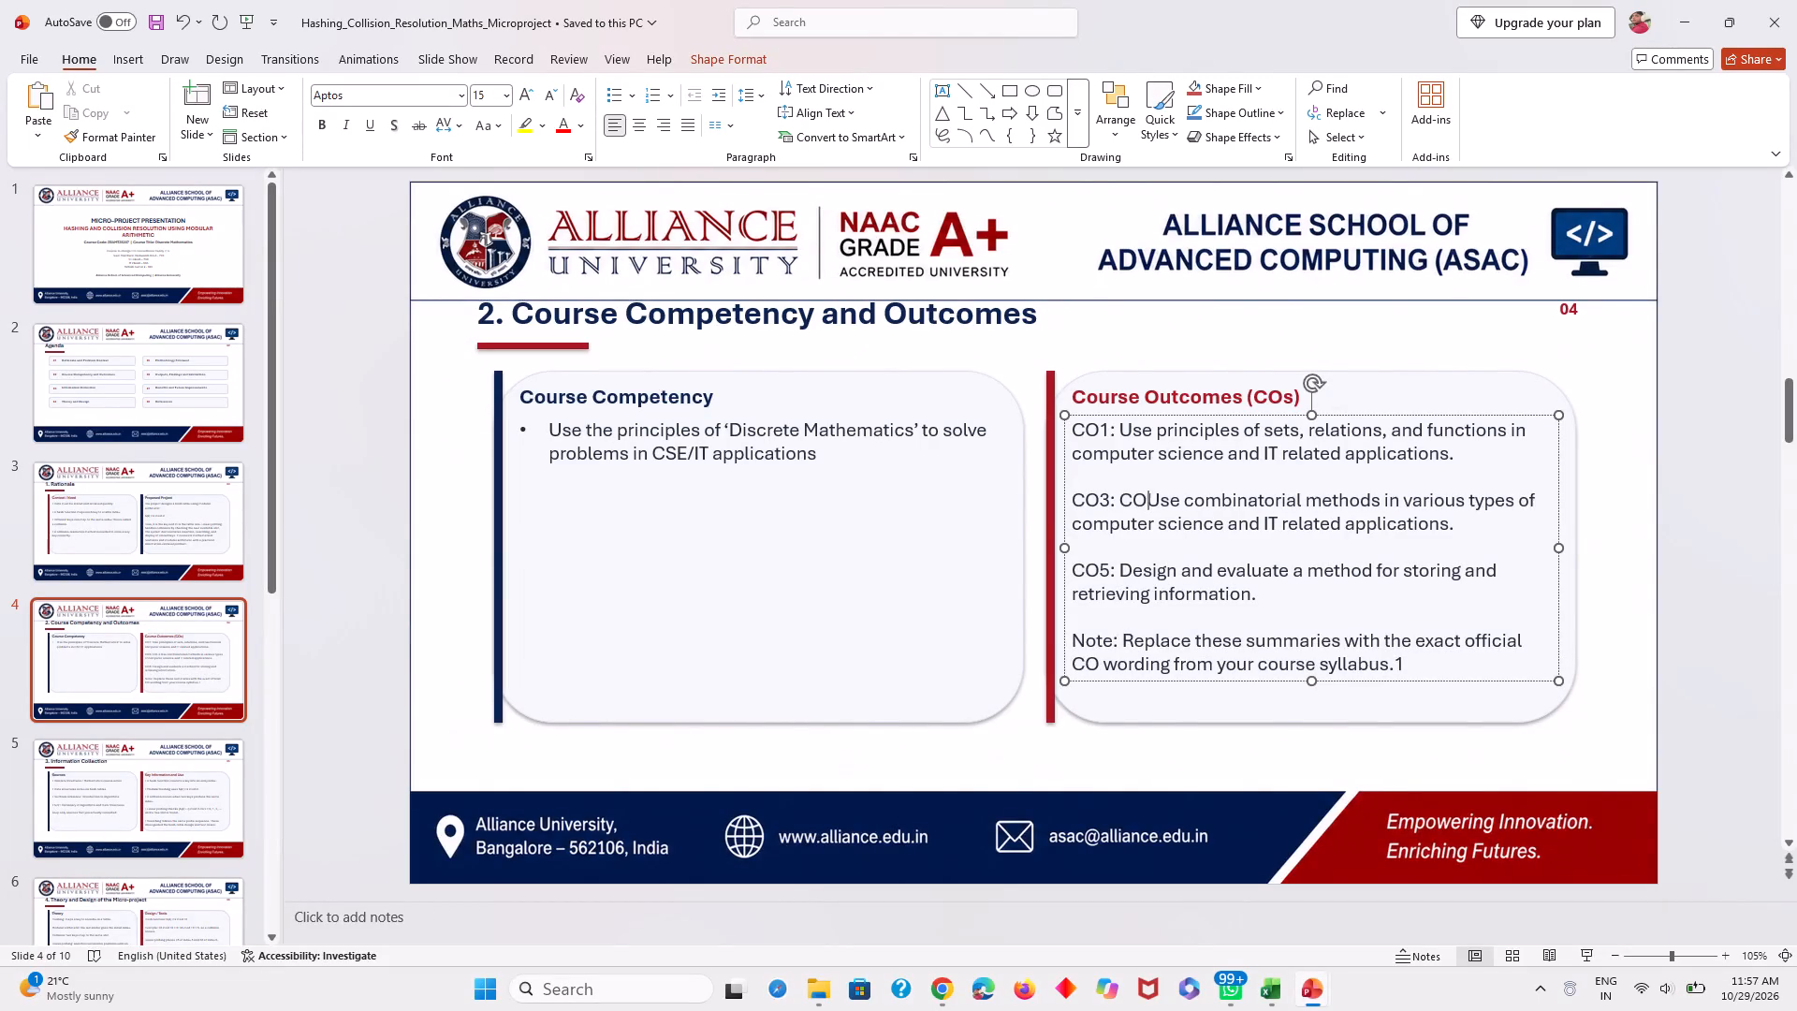
{"action": "key", "text": "BackSpace"}
{"action": "key", "text": "BackSpace"}
Delete the CO5 description under Course Outcomes on slide 4, keeping only the "CO5:" label.
{"action": "scroll", "coordinate": [1171, 496], "scroll_direction": "down", "scroll_amount": 1}
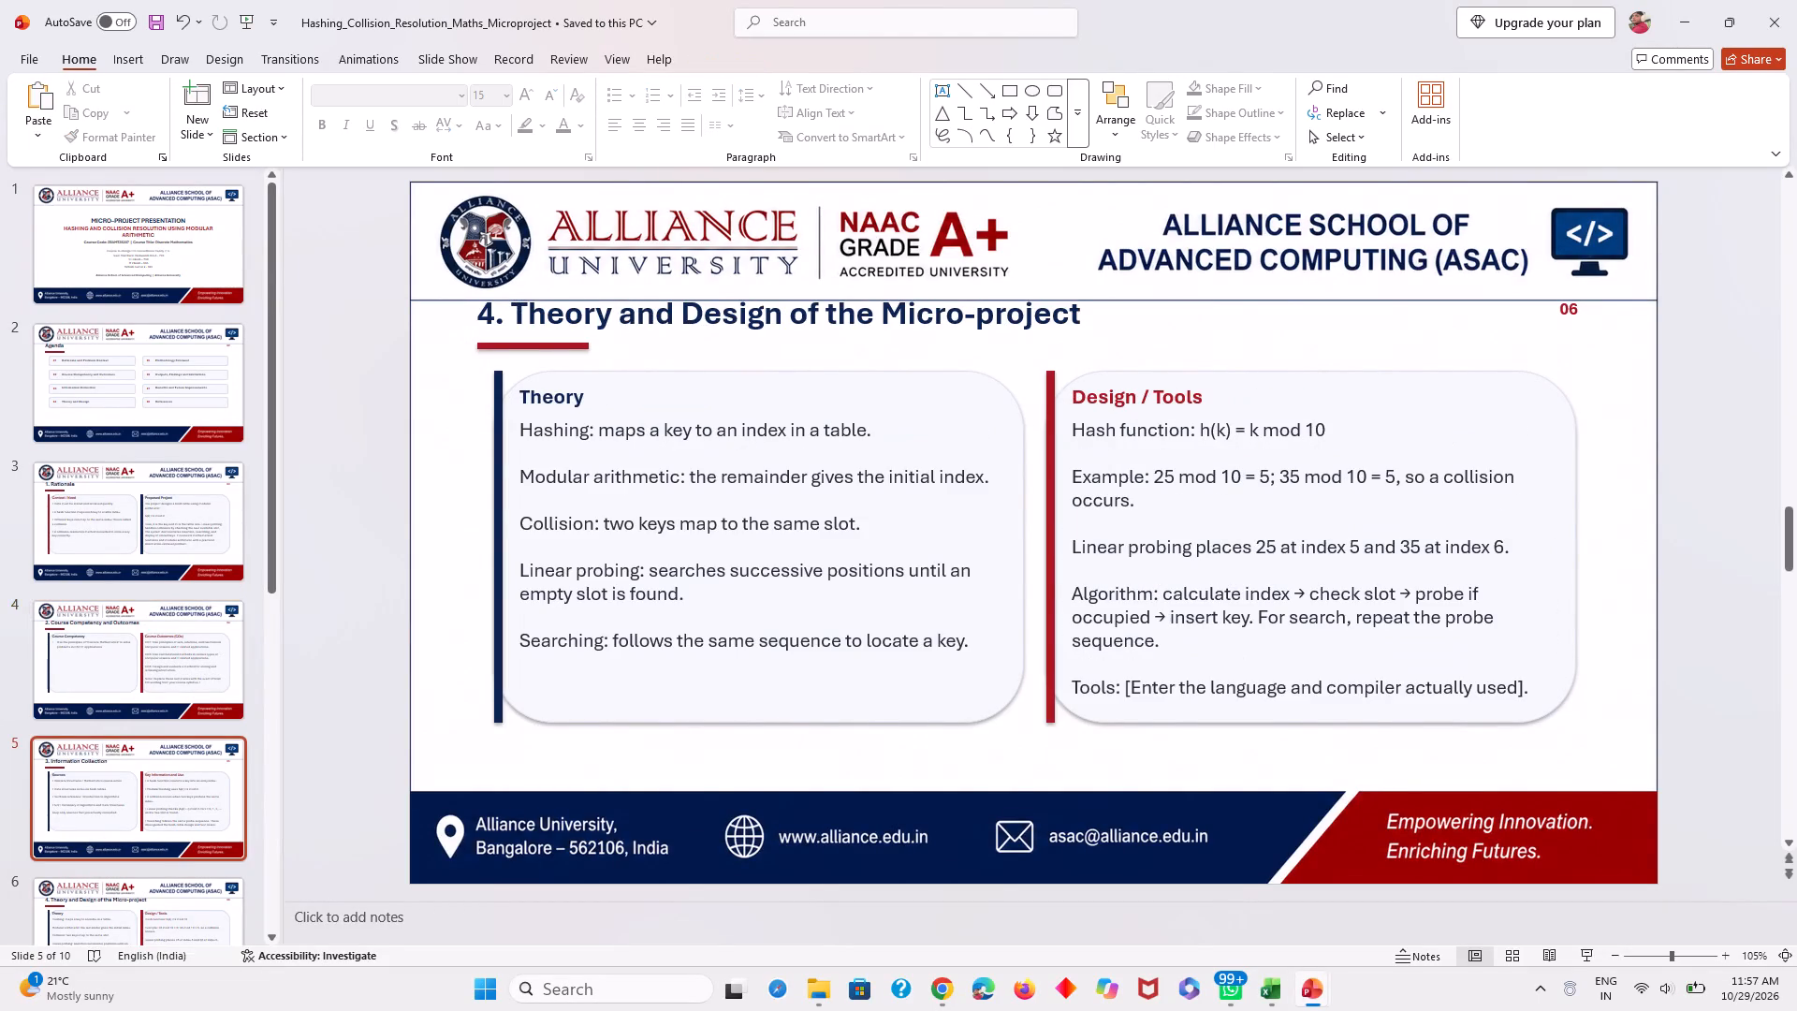
{"action": "scroll", "coordinate": [1176, 507], "scroll_direction": "up", "scroll_amount": 1}
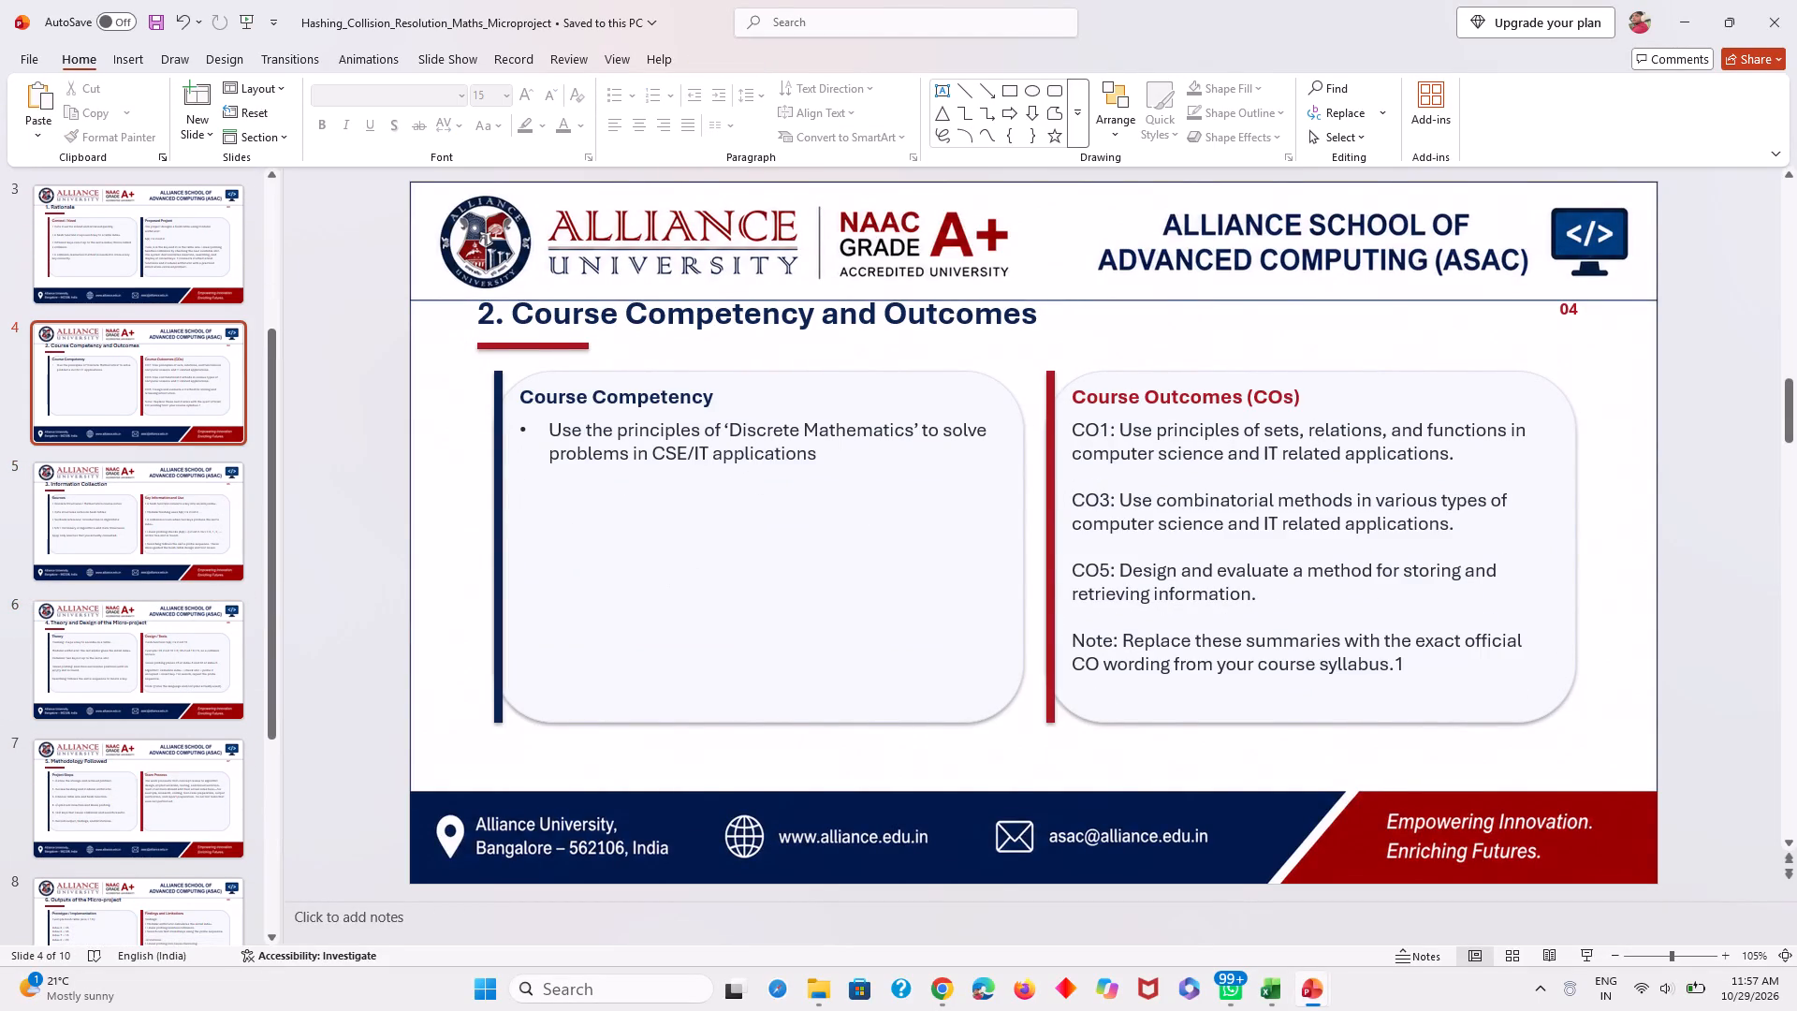
{"action": "left_click_drag", "start_coordinate": [1260, 593], "coordinate": [1155, 571]}
{"action": "key", "text": "BackSpace"}
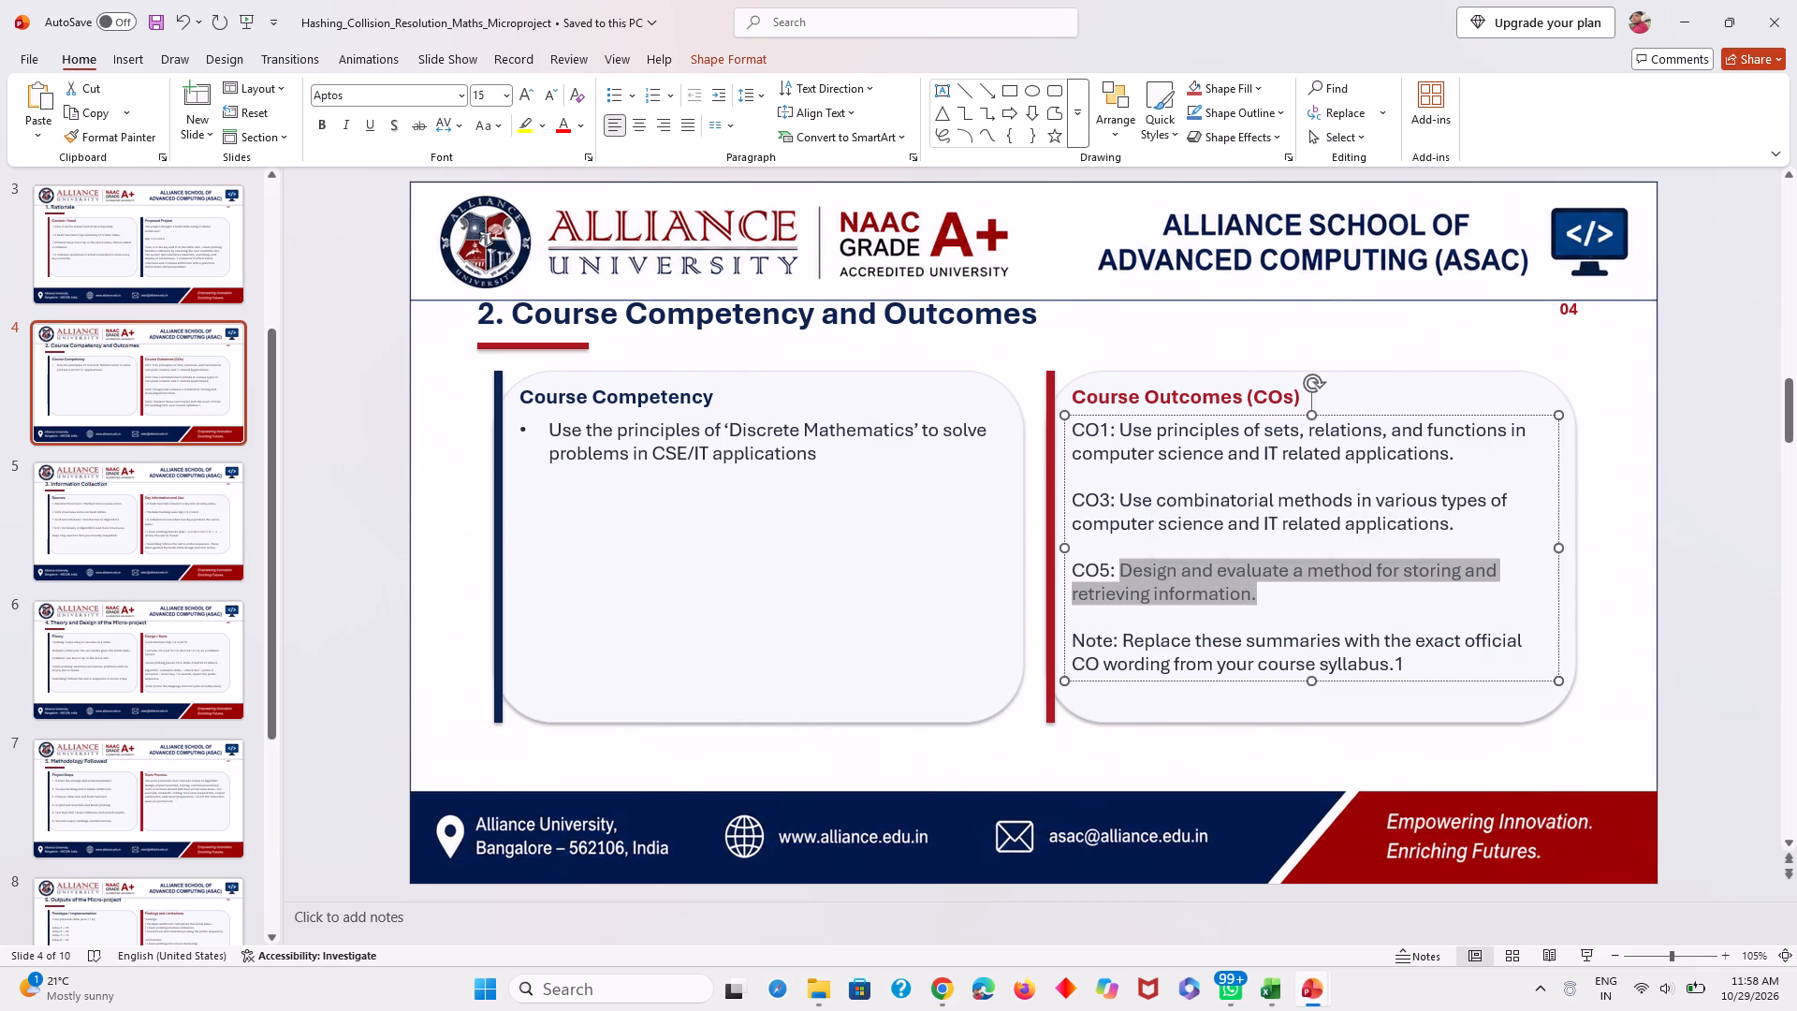
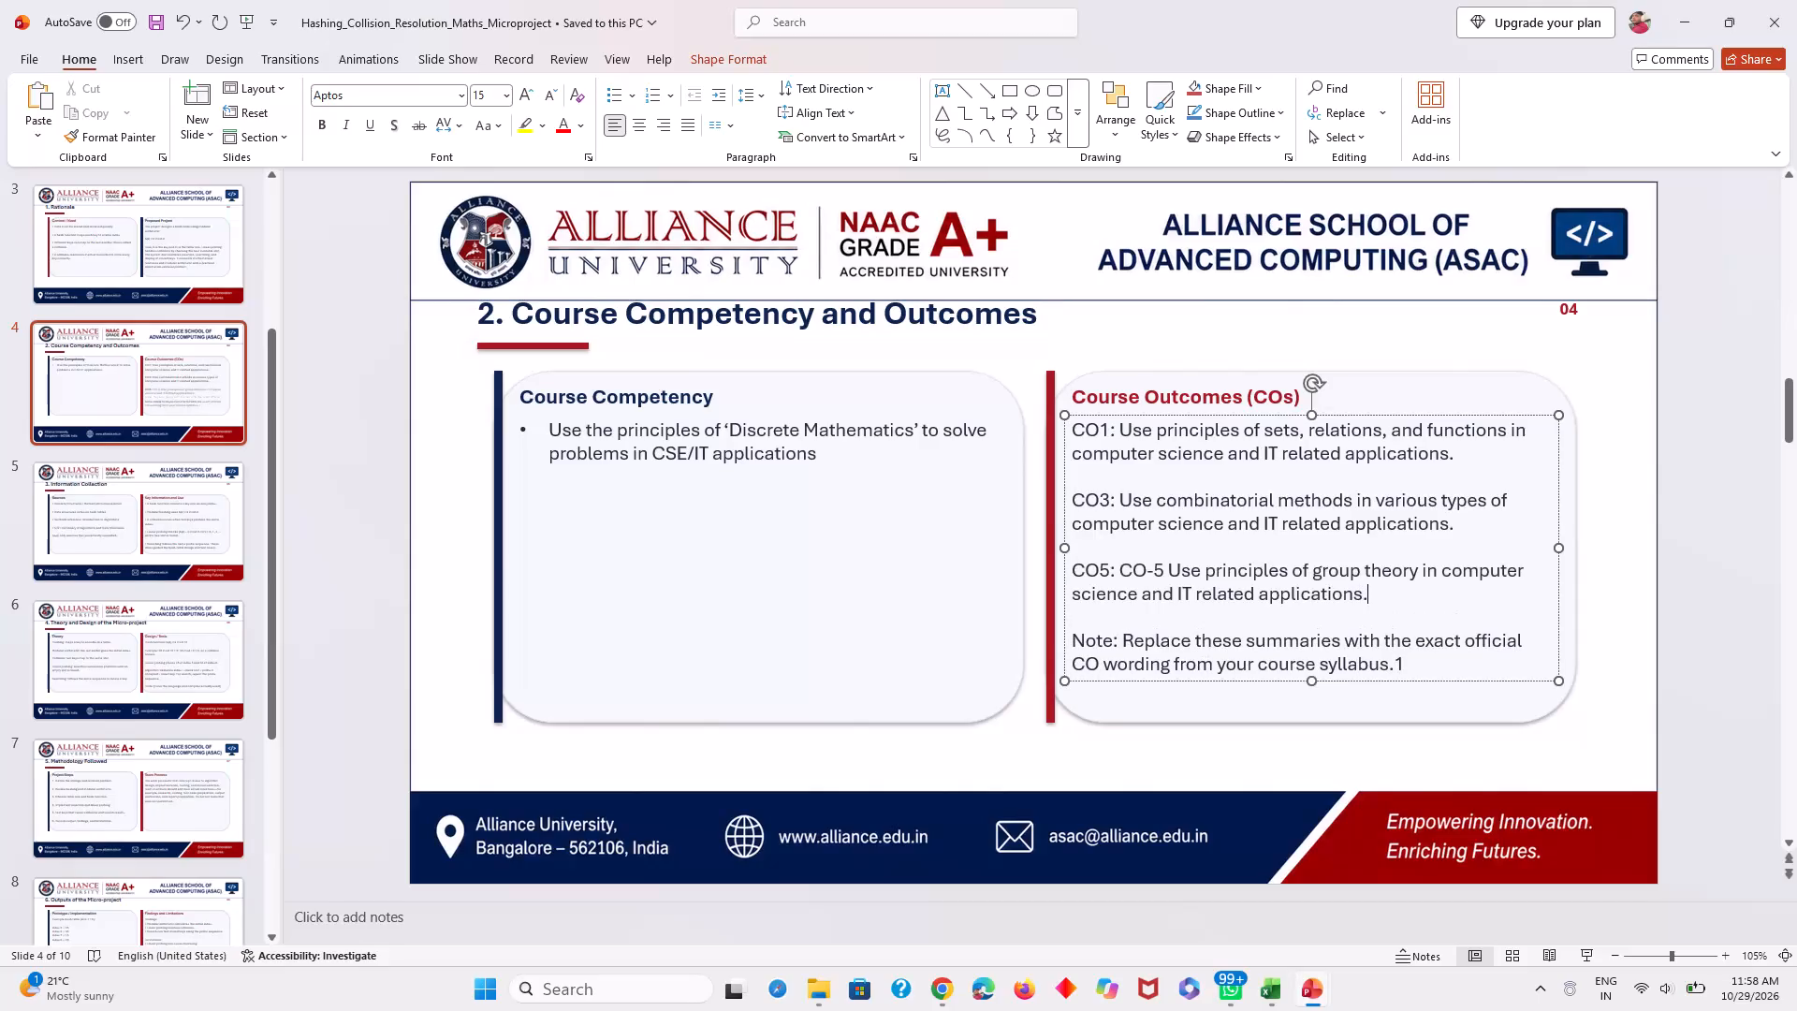
Delete the closing note about using the exact official CO wording, including its trailing "1", from the Course Outcomes text on slide 4.
{"action": "double_click", "coordinate": [1446, 670]}
{"action": "triple_click", "coordinate": [1335, 661]}
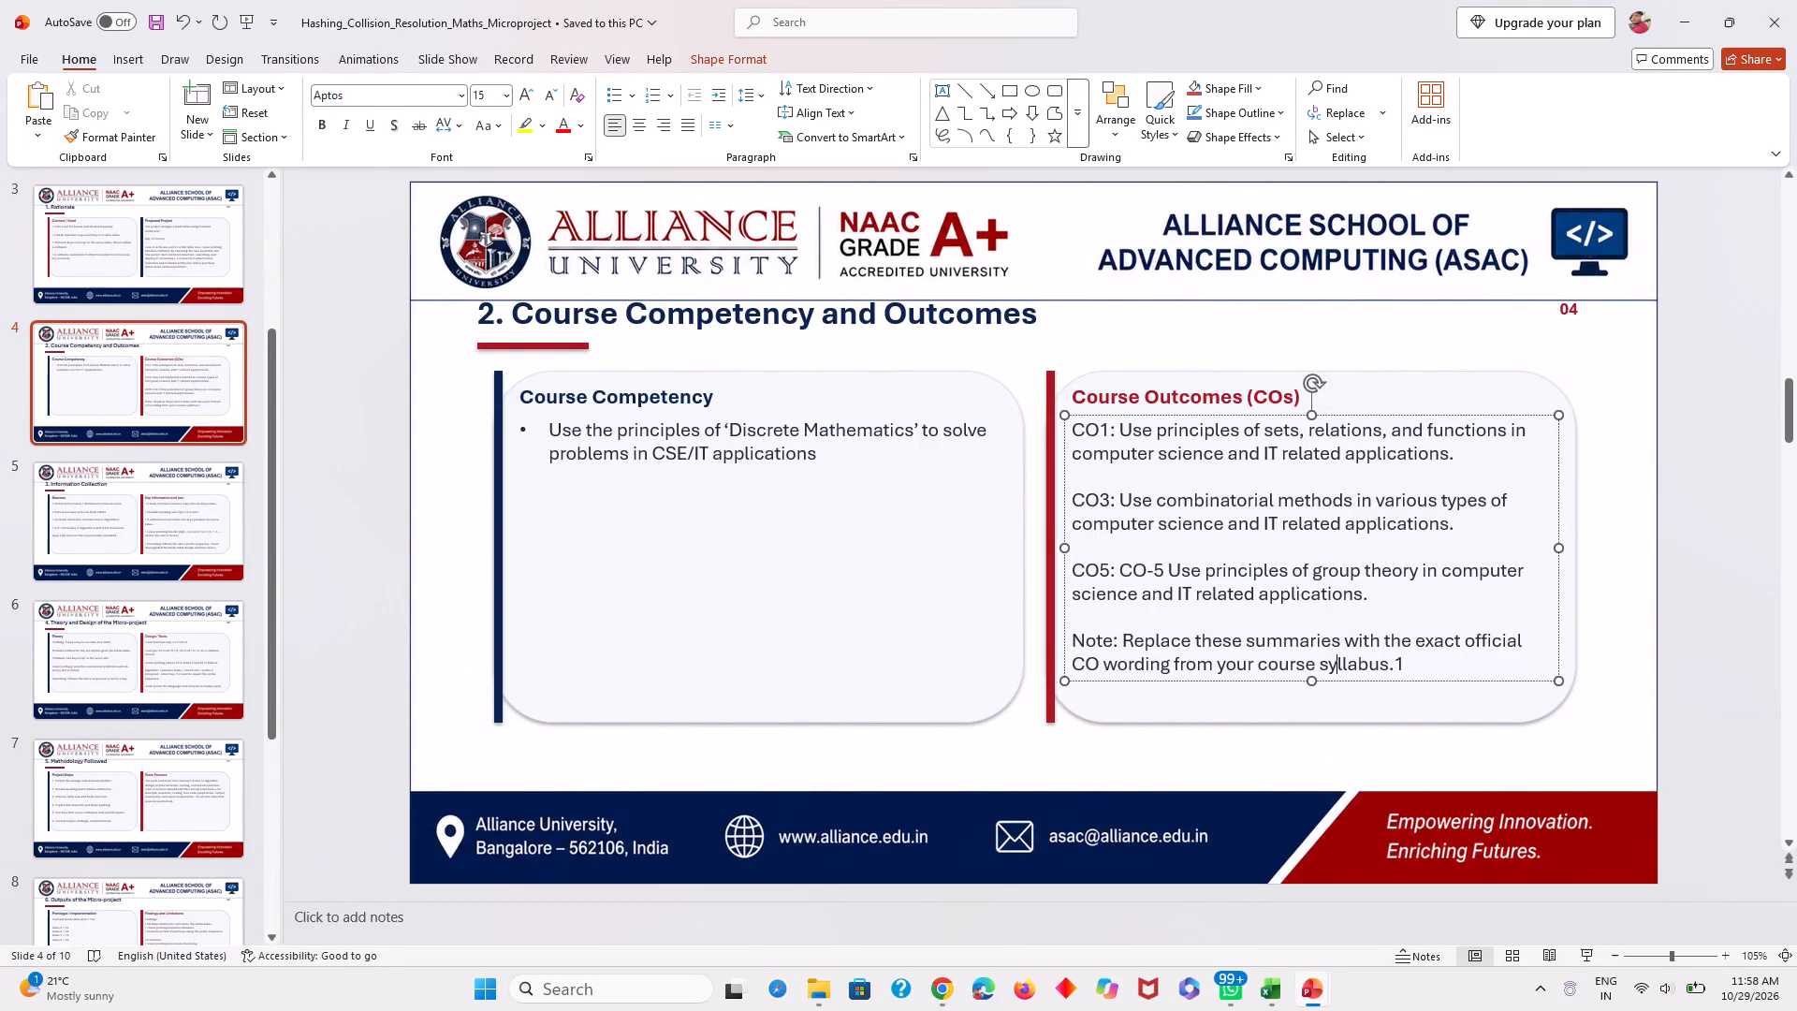
{"action": "left_click", "coordinate": [1335, 661]}
{"action": "double_click", "coordinate": [1335, 661]}
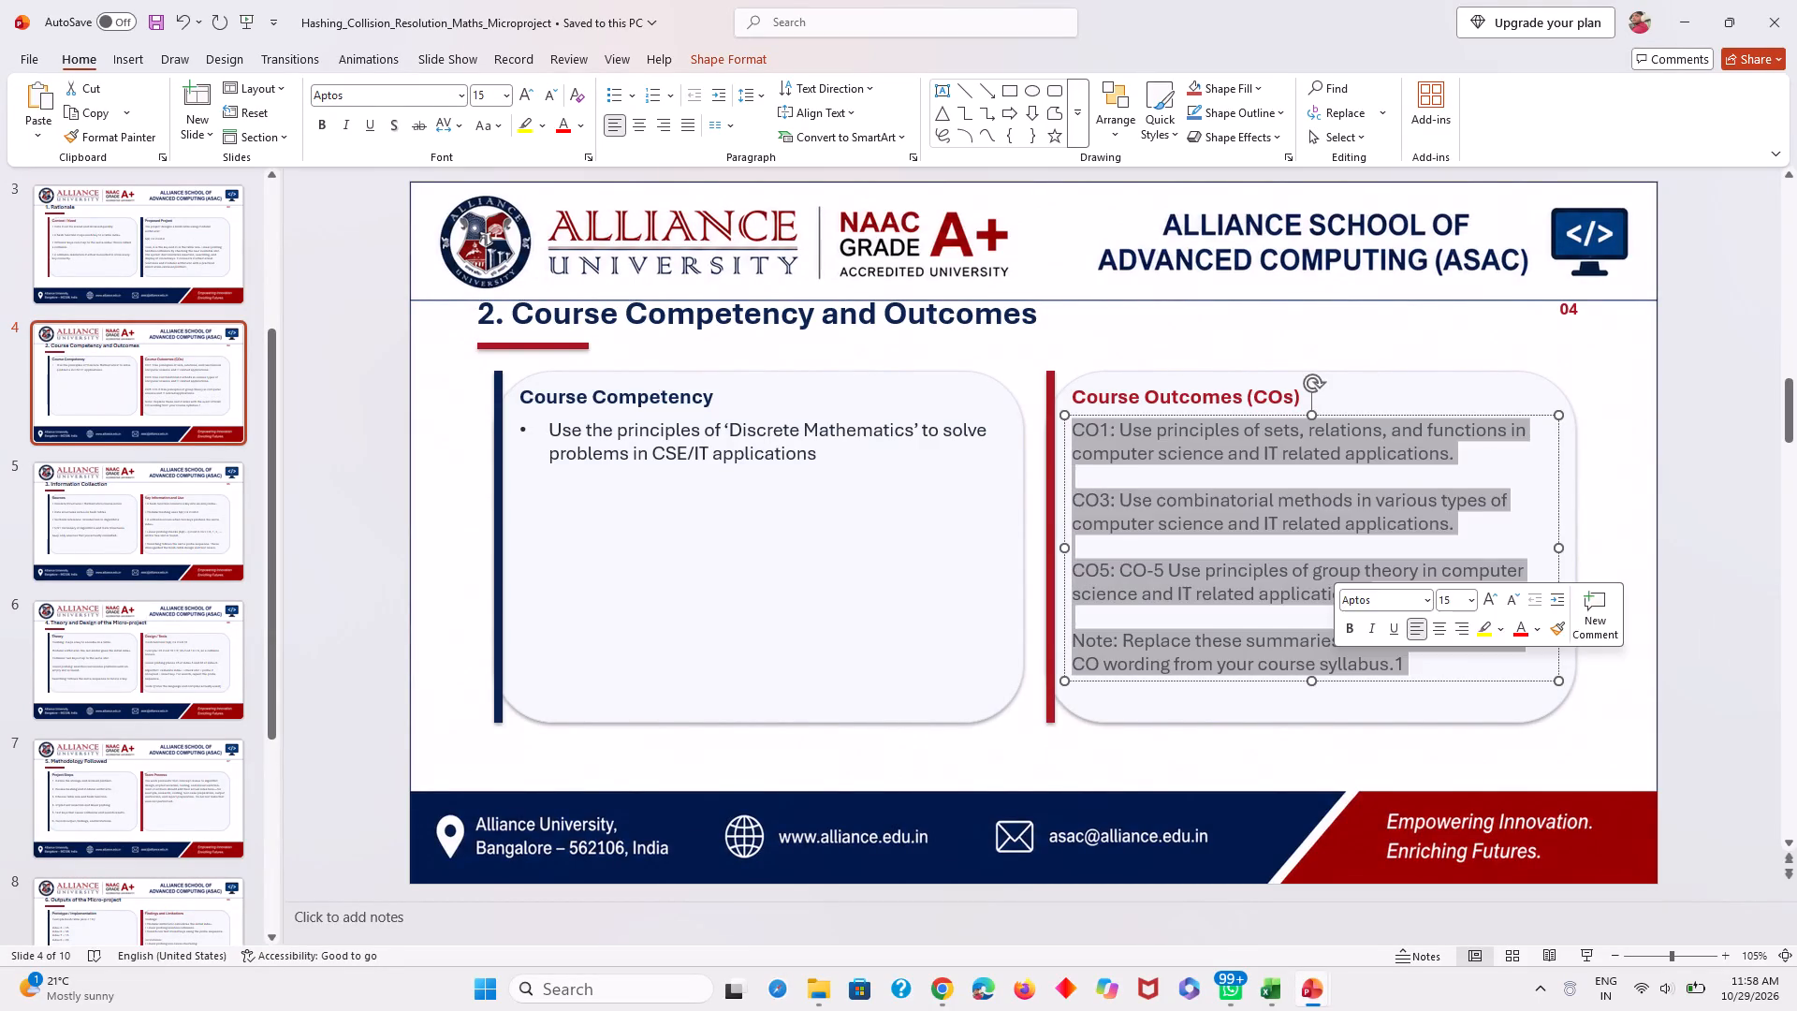
{"action": "key", "text": "BackSpace"}
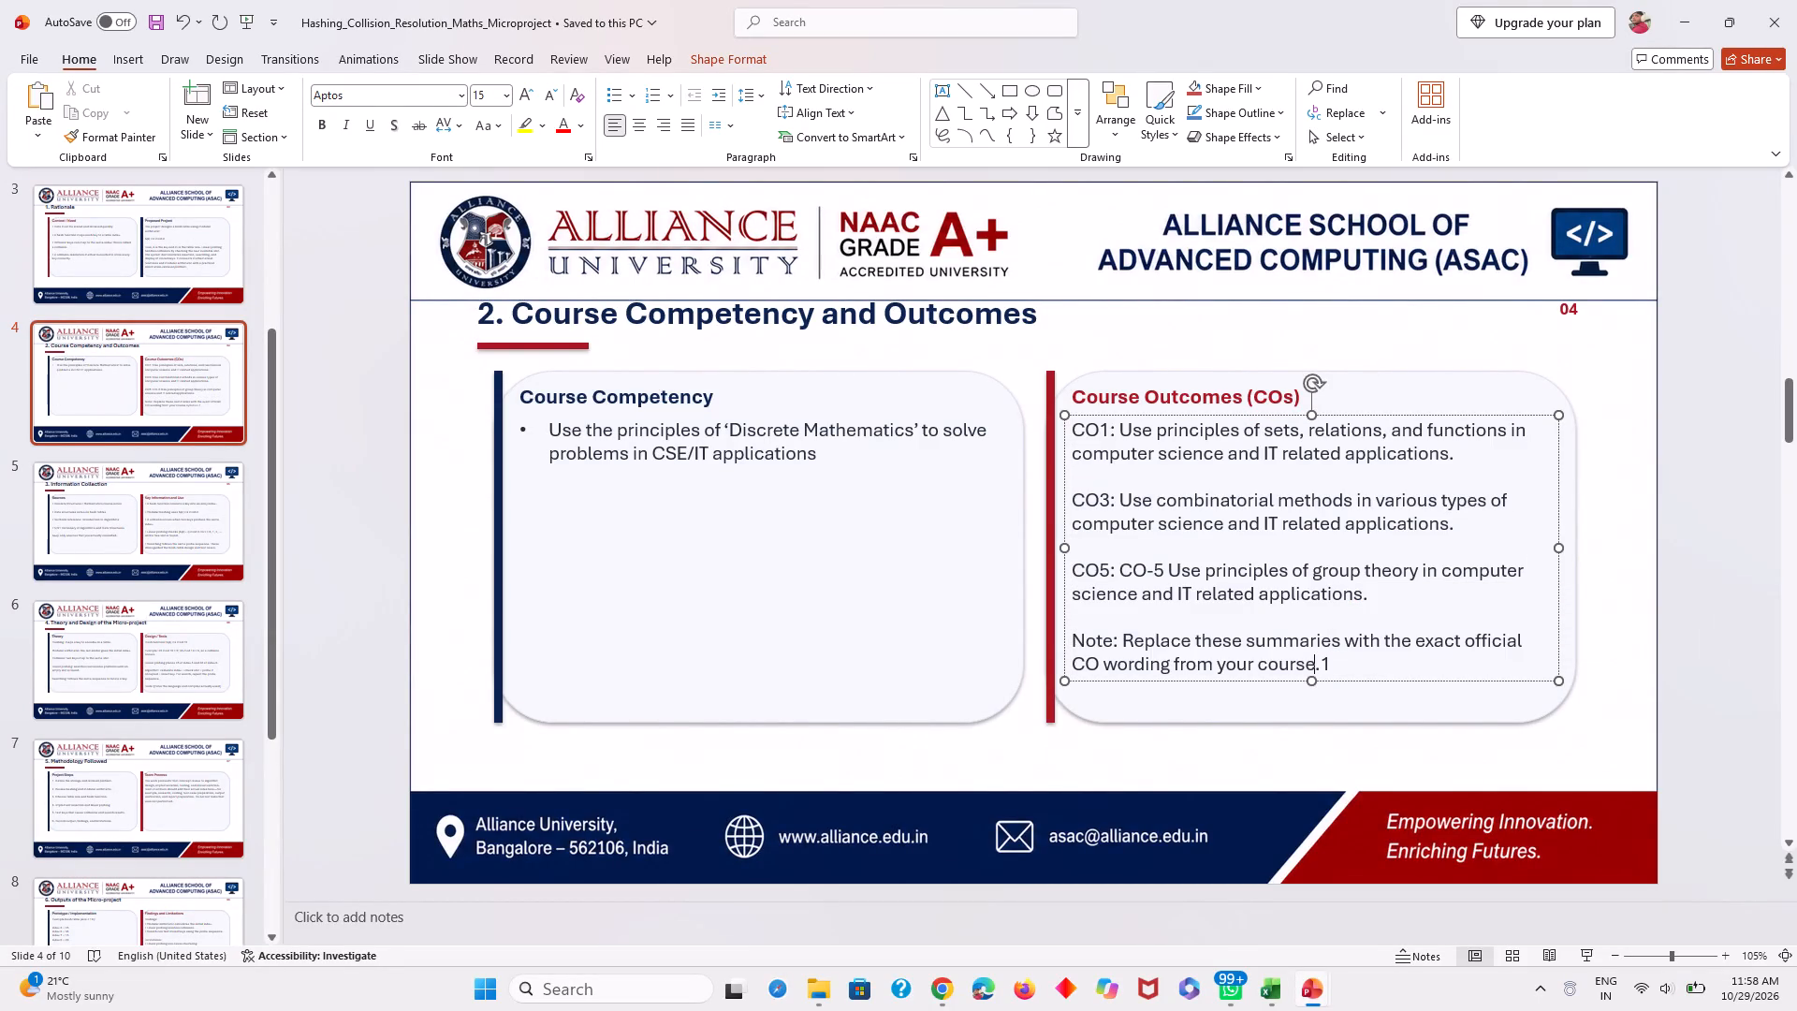
{"action": "key", "text": "Right"}
{"action": "key", "text": "BackSpace"}
{"action": "key", "text": "BackSpace"}
{"action": "key", "text": "BackSpace"}
{"action": "key", "text": "BackSpace"}
{"action": "key", "text": "BackSpace"}
{"action": "key", "text": "BackSpace"}
{"action": "key", "text": "BackSpace"}
{"action": "key", "text": "BackSpace"}
{"action": "key", "text": "BackSpace"}
{"action": "key", "text": "BackSpace"}
{"action": "key", "text": "BackSpace"}
{"action": "key", "text": "BackSpace"}
{"action": "key", "text": "BackSpace"}
{"action": "key", "text": "BackSpace"}
{"action": "key", "text": "BackSpace"}
{"action": "key", "text": "BackSpace"}
{"action": "key", "text": "BackSpace"}
{"action": "key", "text": "BackSpace"}
{"action": "key", "text": "BackSpace"}
{"action": "key", "text": "BackSpace"}
{"action": "key", "text": "BackSpace"}
{"action": "key", "text": "BackSpace"}
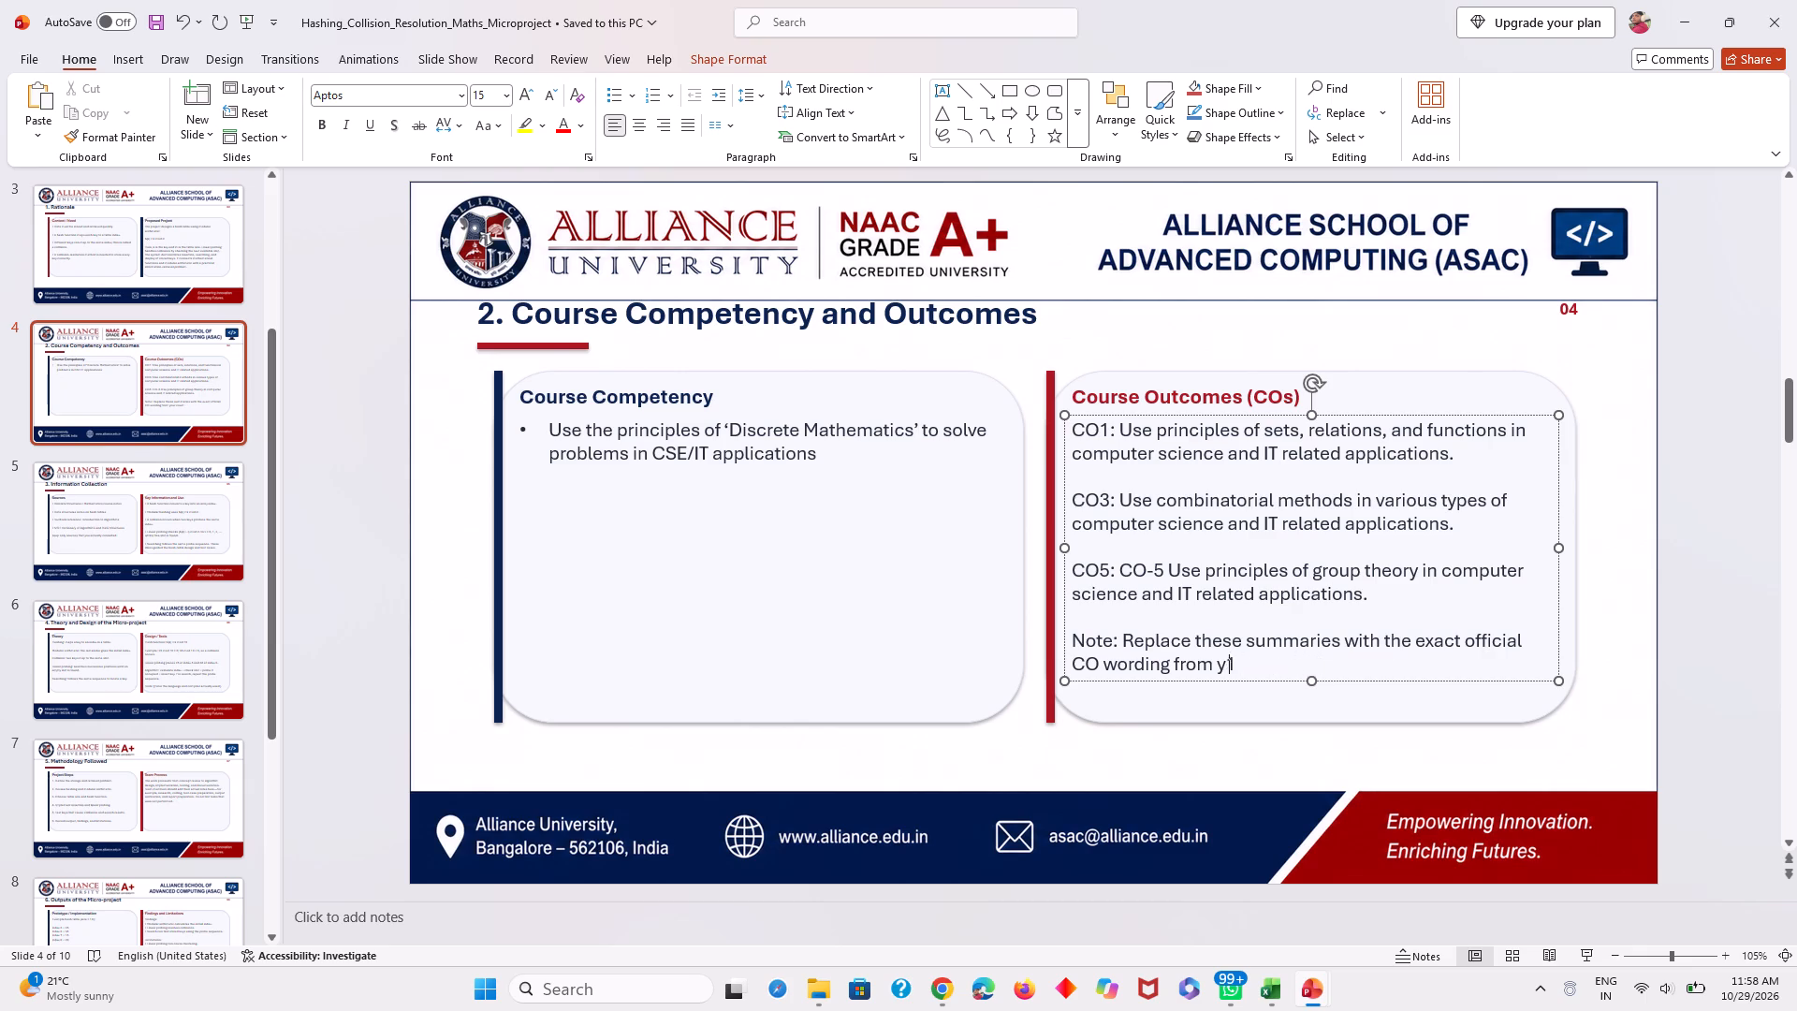
{"action": "key", "text": "BackSpace"}
{"action": "key", "text": "BackSpace"}
{"action": "key", "text": "BackSpace"}
{"action": "key", "text": "BackSpace"}
{"action": "key", "text": "BackSpace"}
{"action": "key", "text": "BackSpace"}
{"action": "key", "text": "BackSpace"}
{"action": "key", "text": "BackSpace"}
{"action": "key", "text": "BackSpace"}
{"action": "key", "text": "BackSpace"}
{"action": "key", "text": "BackSpace"}
{"action": "key", "text": "BackSpace"}
{"action": "key", "text": "BackSpace"}
{"action": "key", "text": "BackSpace"}
{"action": "key", "text": "BackSpace"}
{"action": "key", "text": "BackSpace"}
{"action": "key", "text": "BackSpace"}
{"action": "key", "text": "BackSpace"}
{"action": "key", "text": "BackSpace"}
{"action": "key", "text": "BackSpace"}
{"action": "key", "text": "BackSpace"}
{"action": "key", "text": "BackSpace"}
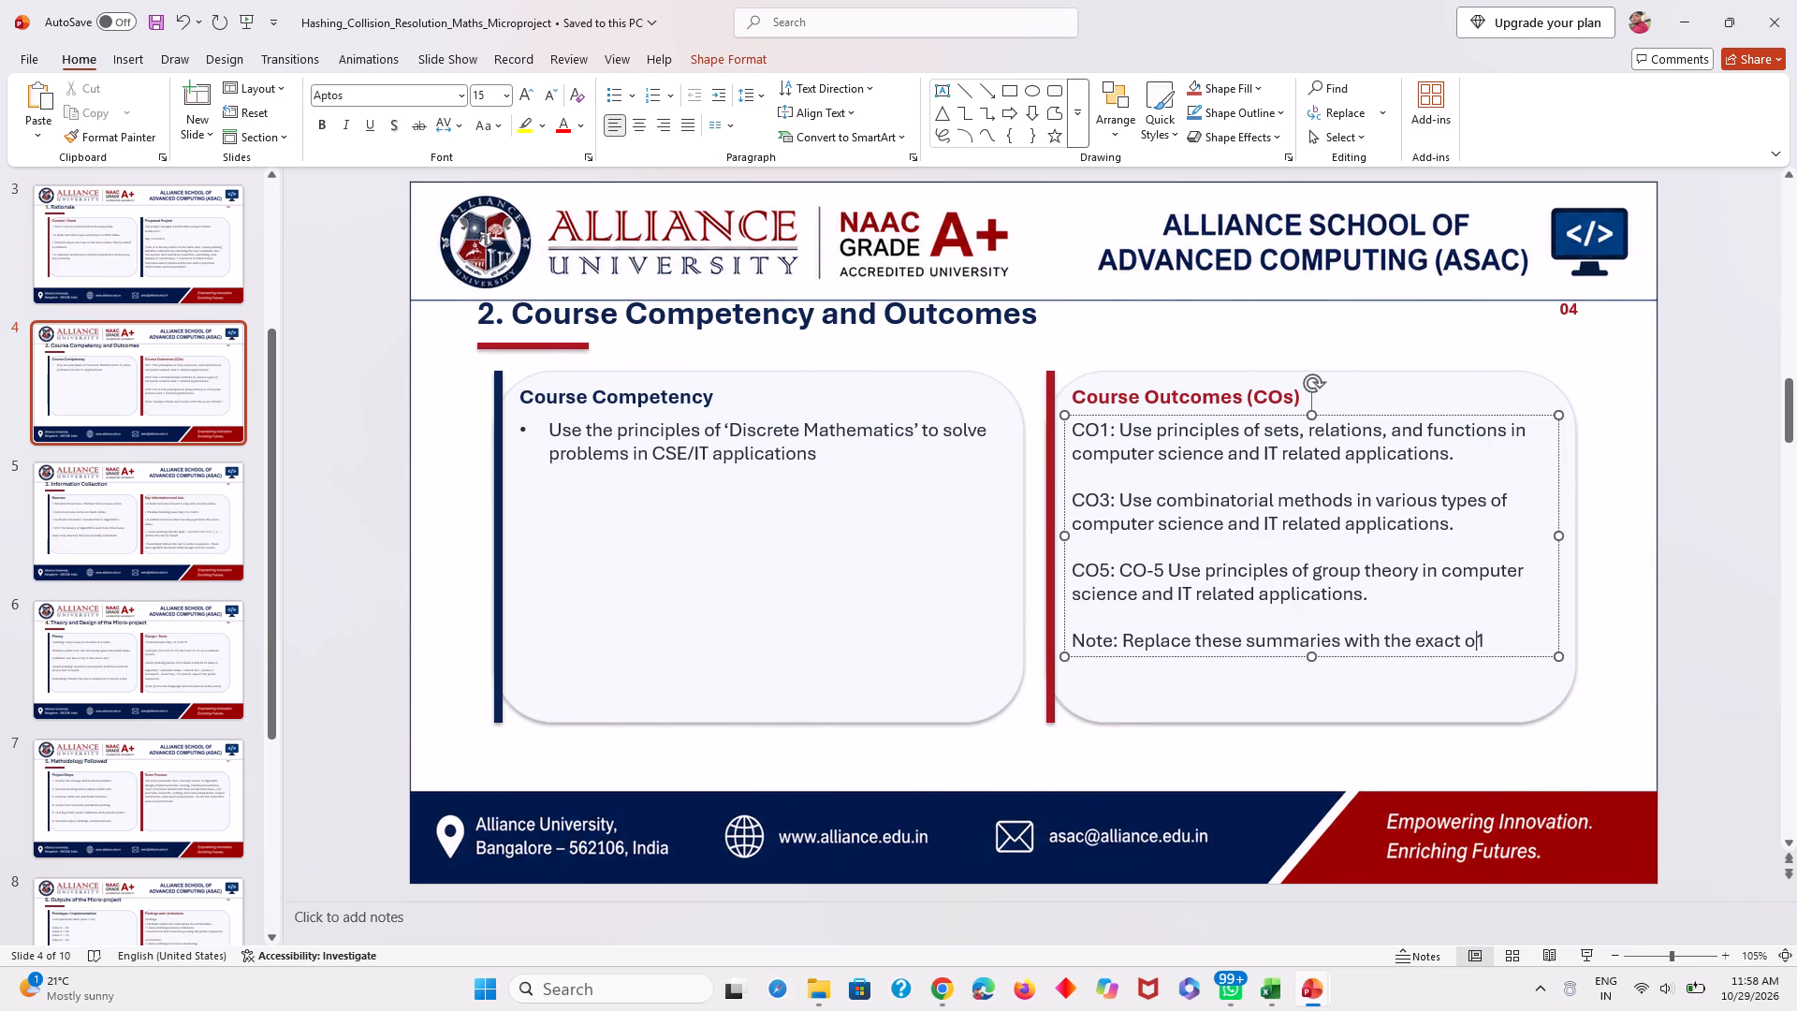
{"action": "key", "text": "BackSpace"}
{"action": "key", "text": "BackSpace"}
{"action": "key", "text": "BackSpace"}
{"action": "key", "text": "BackSpace"}
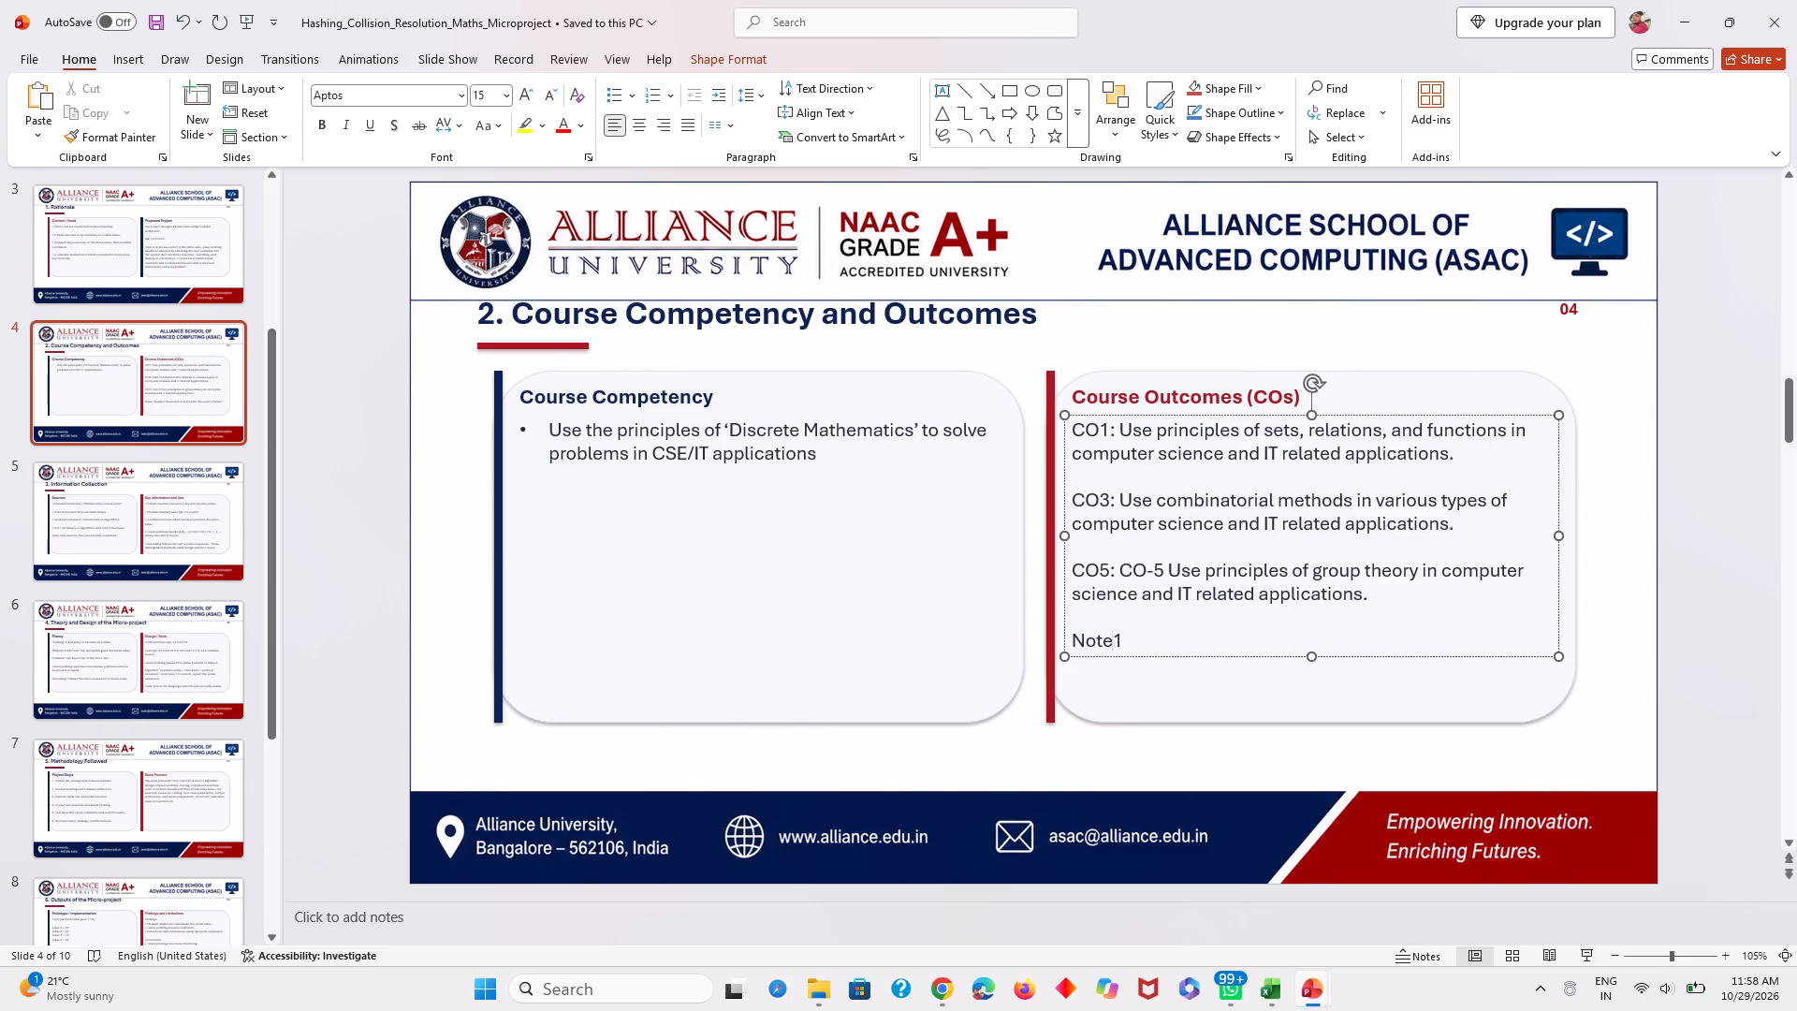
{"action": "key", "text": "BackSpace"}
{"action": "key", "text": "BackSpace"}
{"action": "key", "text": "BackSpace"}
{"action": "key", "text": "BackSpace"}
{"action": "key", "text": "BackSpace"}
{"action": "key", "text": "Right"}
{"action": "key", "text": "BackSpace"}
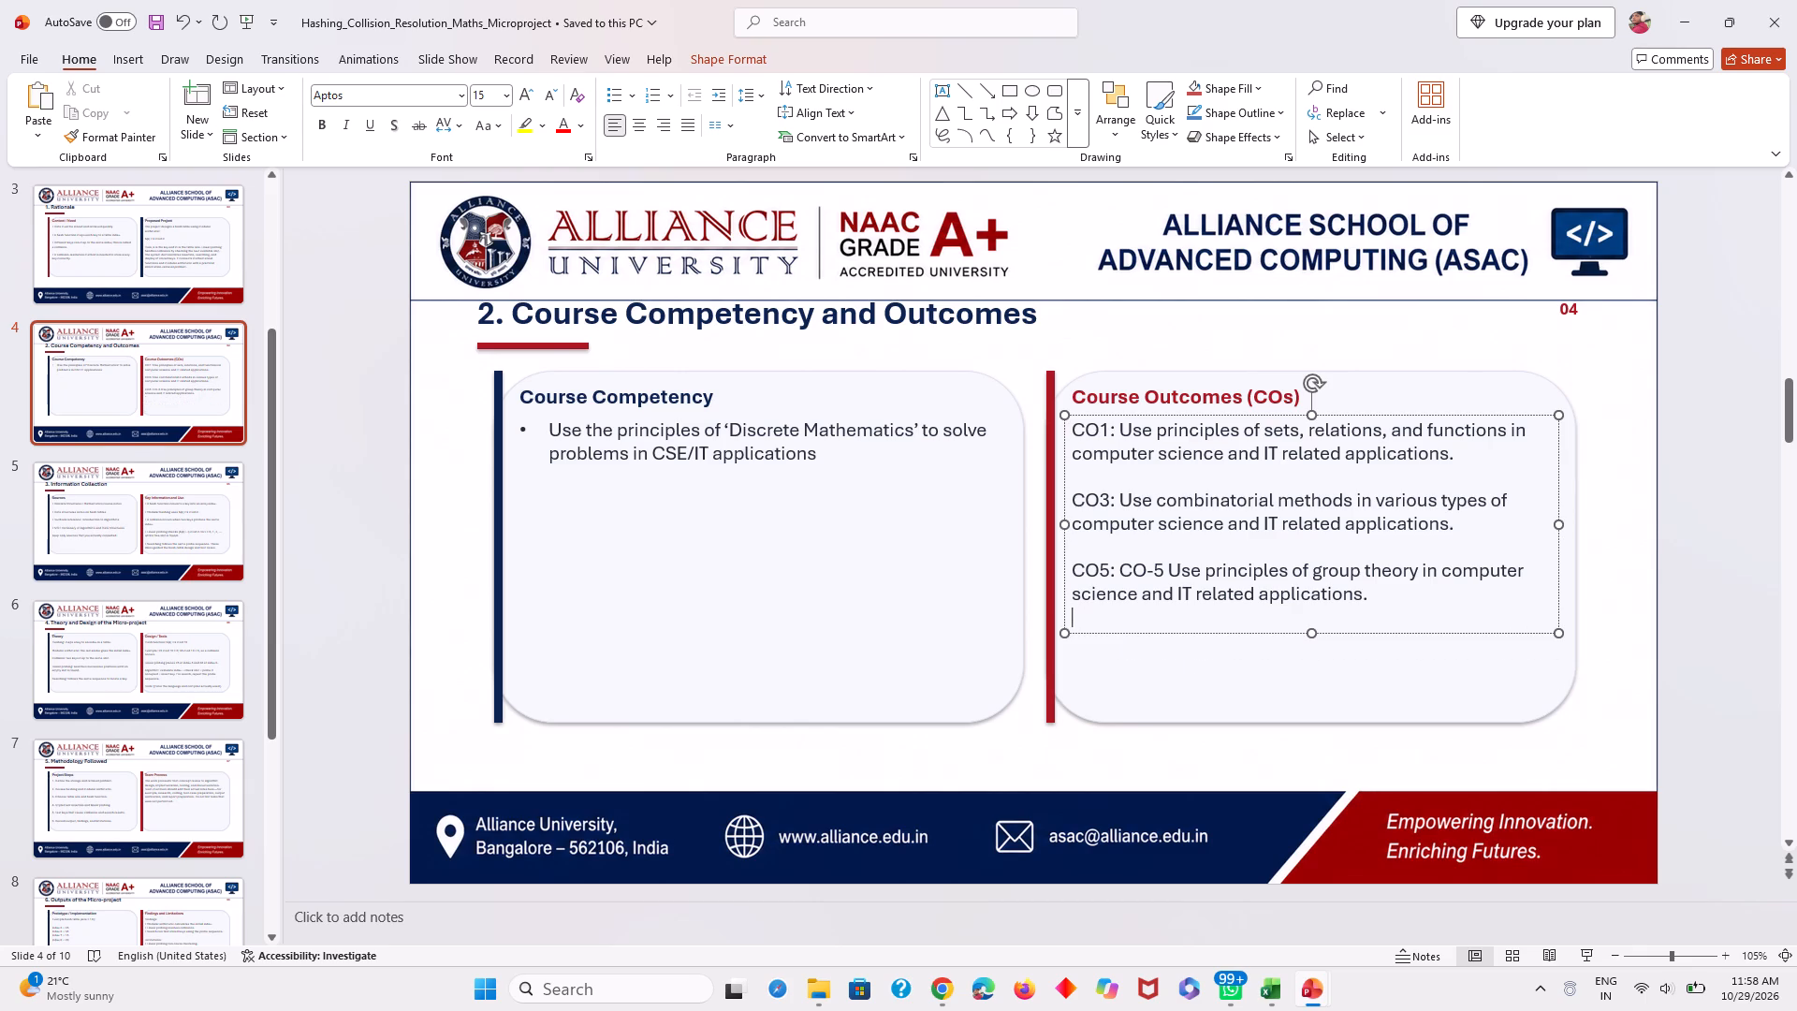
{"action": "left_click", "coordinate": [1742, 479]}
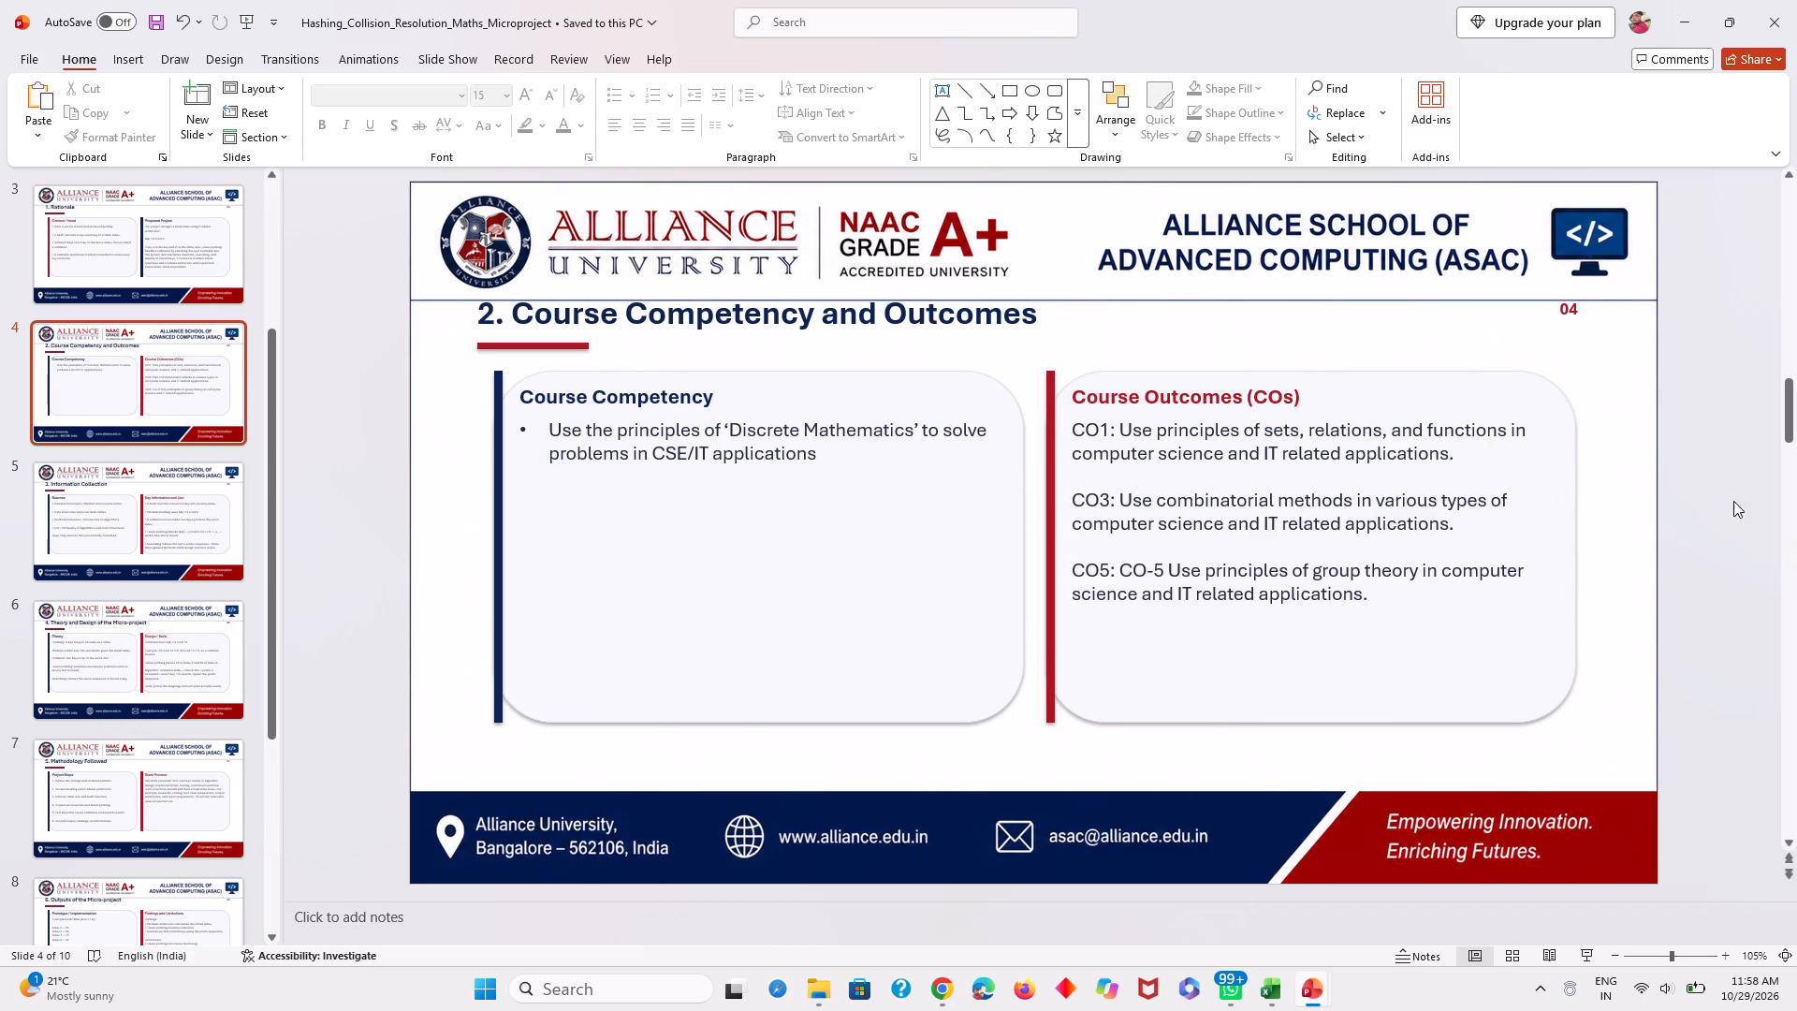
Shorten the first source on slide 5, Information Collection, so it reads "Discrete Mathematics course notes".
{"action": "key", "text": "Down"}
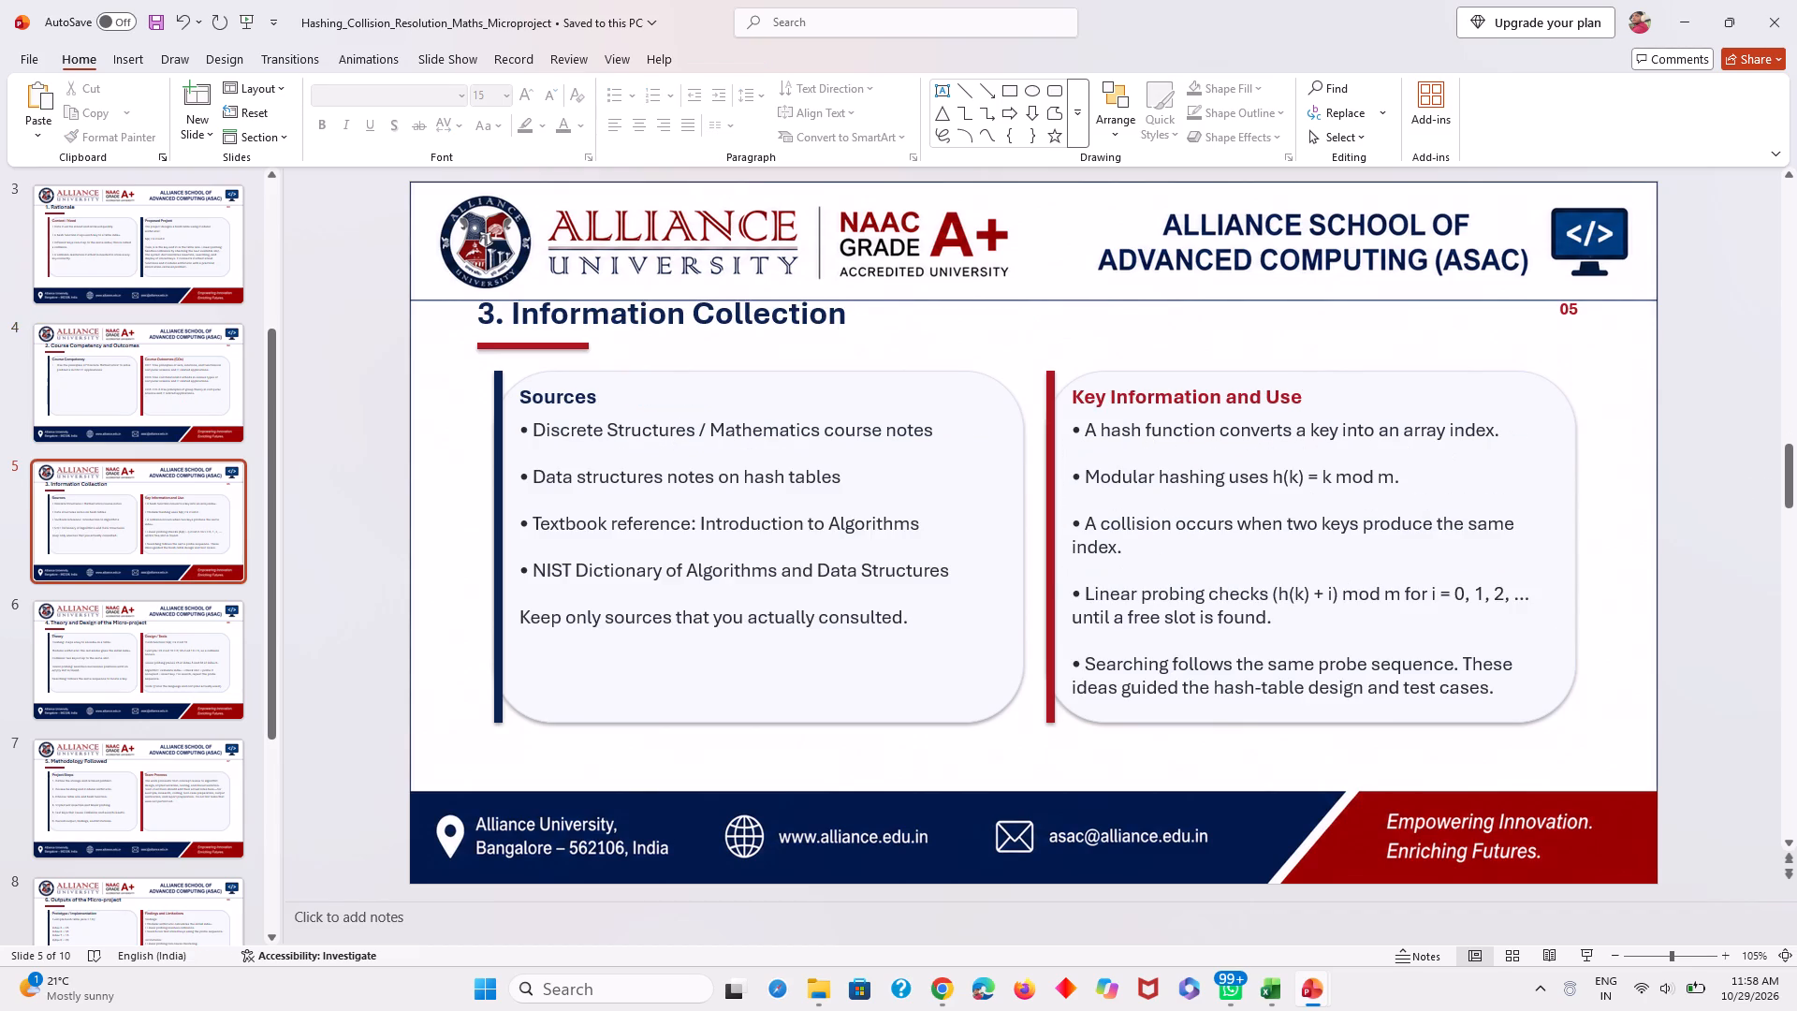
{"action": "key", "text": "Up"}
{"action": "key", "text": "Down"}
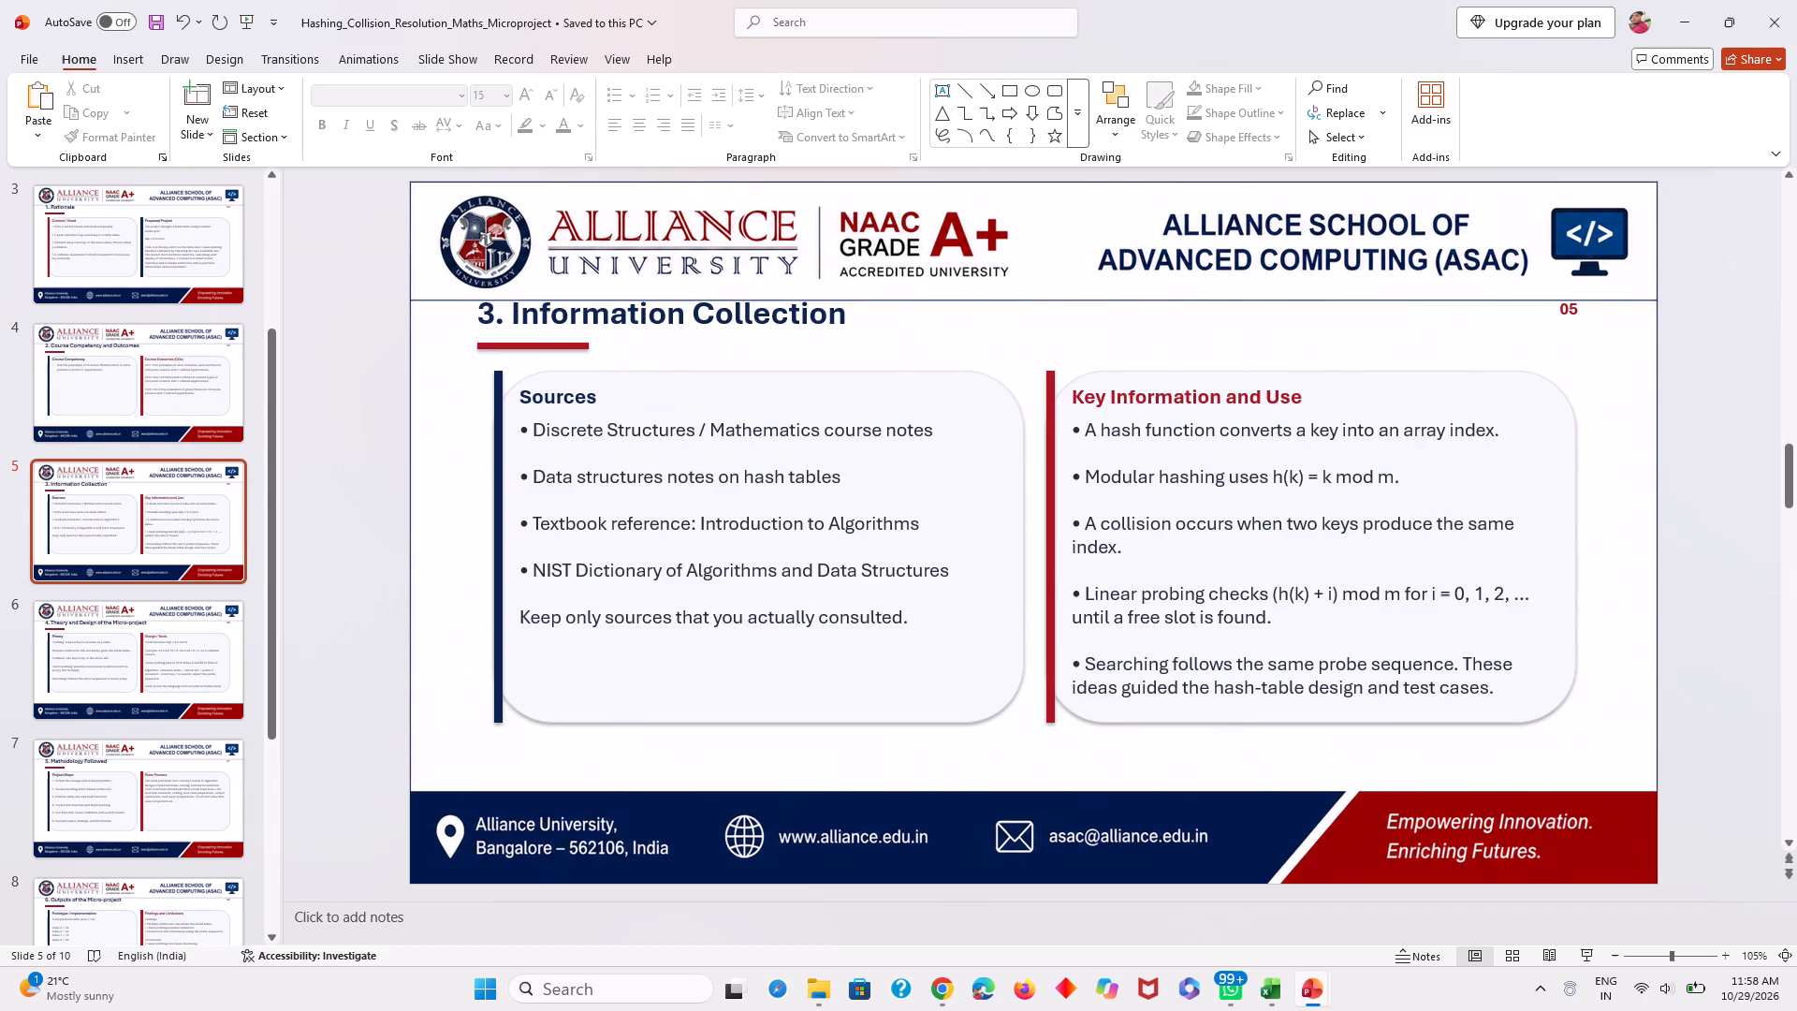
{"action": "left_click", "coordinate": [818, 430]}
{"action": "key", "text": "Left"}
{"action": "key", "text": "Left"}
{"action": "key", "text": "Left"}
{"action": "key", "text": "Left"}
{"action": "key", "text": "Left"}
{"action": "key", "text": "Left"}
{"action": "key", "text": "Left"}
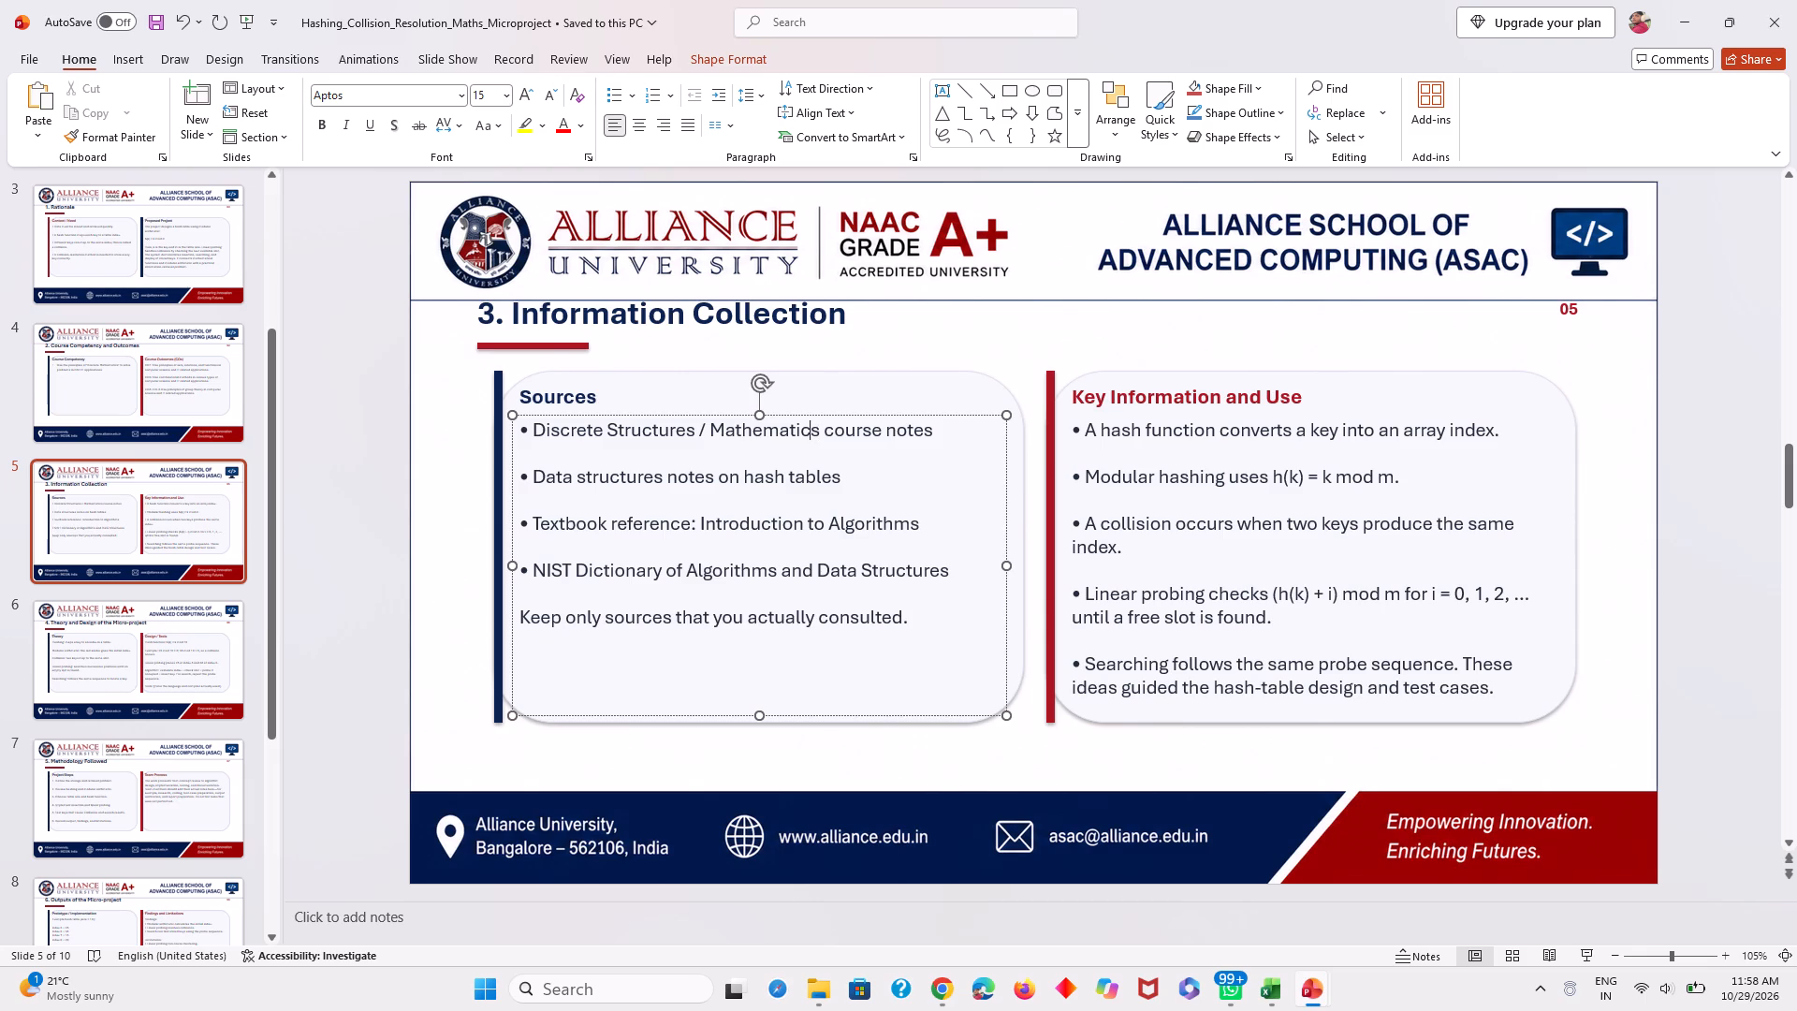
{"action": "key", "text": "Left"}
{"action": "key", "text": "Left"}
{"action": "key", "text": "Left"}
{"action": "key", "text": "Left"}
{"action": "key", "text": "Left"}
{"action": "key", "text": "Right"}
{"action": "key", "text": "BackSpace"}
{"action": "key", "text": "BackSpace"}
{"action": "key", "text": "BackSpace"}
{"action": "key", "text": "BackSpace"}
{"action": "key", "text": "BackSpace"}
{"action": "key", "text": "BackSpace"}
{"action": "key", "text": "BackSpace"}
{"action": "key", "text": "BackSpace"}
{"action": "key", "text": "BackSpace"}
{"action": "key", "text": "BackSpace"}
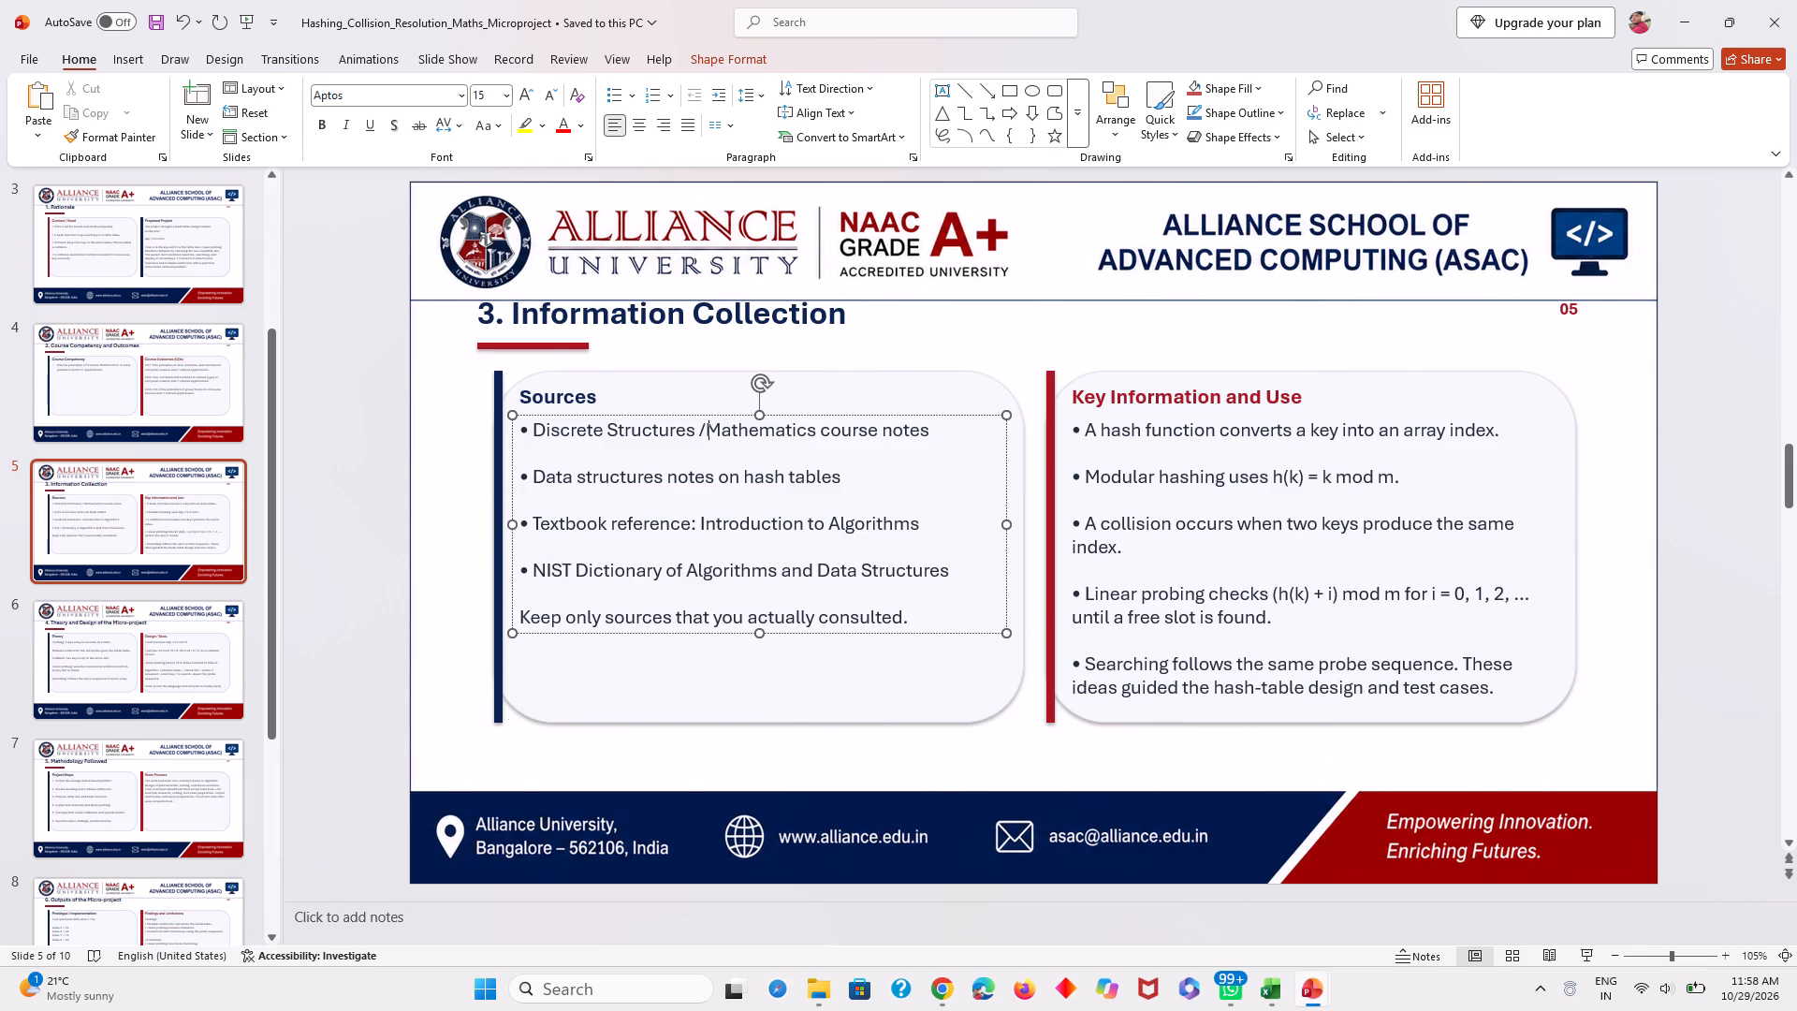
{"action": "key", "text": "BackSpace"}
{"action": "key", "text": "BackSpace"}
{"action": "key", "text": "BackSpace"}
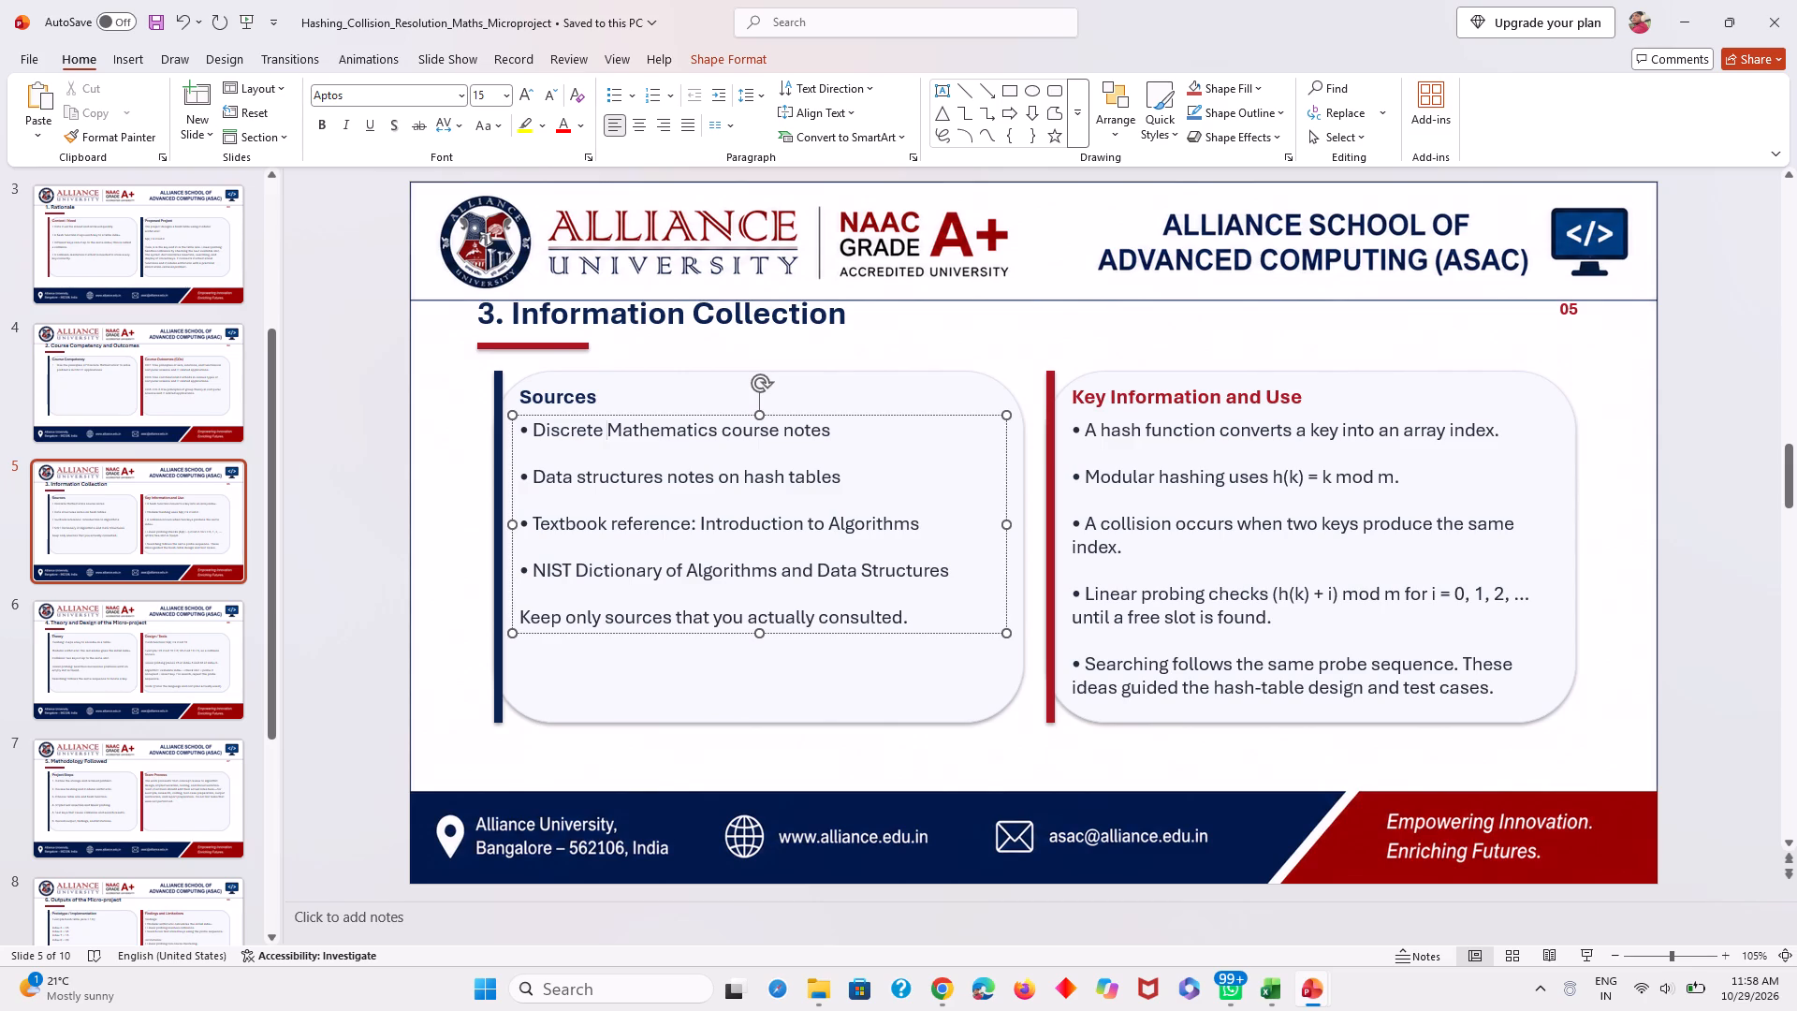
Delete the reminder line "Keep only sources that you actually consulted." from the end of the Sources list on slide 5.
{"action": "left_click", "coordinate": [920, 612]}
{"action": "key", "text": "BackSpace"}
{"action": "key", "text": "BackSpace"}
{"action": "key", "text": "BackSpace"}
{"action": "key", "text": "BackSpace"}
{"action": "key", "text": "BackSpace"}
{"action": "key", "text": "BackSpace"}
{"action": "key", "text": "BackSpace"}
{"action": "key", "text": "BackSpace"}
{"action": "key", "text": "BackSpace"}
{"action": "key", "text": "BackSpace"}
{"action": "key", "text": "BackSpace"}
{"action": "key", "text": "BackSpace"}
{"action": "key", "text": "BackSpace"}
{"action": "key", "text": "BackSpace"}
{"action": "key", "text": "BackSpace"}
{"action": "key", "text": "BackSpace"}
{"action": "key", "text": "BackSpace"}
{"action": "key", "text": "BackSpace"}
{"action": "key", "text": "BackSpace"}
{"action": "key", "text": "BackSpace"}
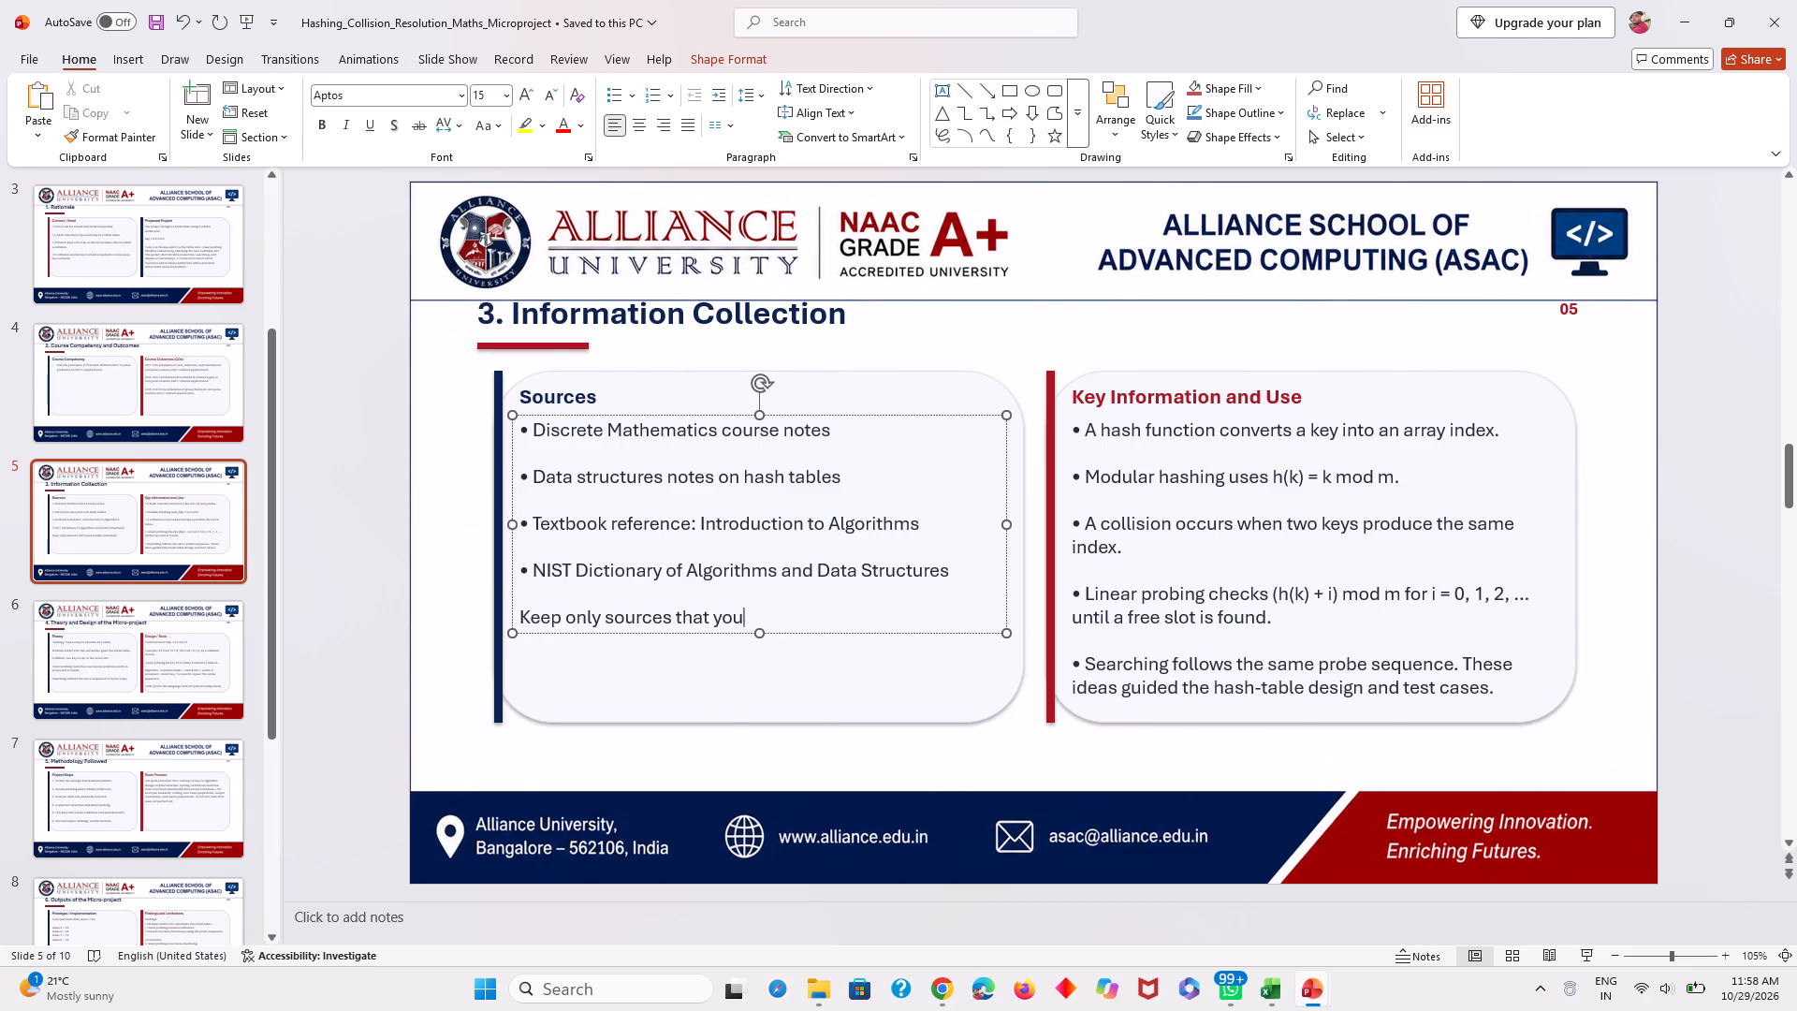
{"action": "key", "text": "BackSpace"}
{"action": "key", "text": "BackSpace"}
{"action": "key", "text": "BackSpace"}
{"action": "key", "text": "BackSpace"}
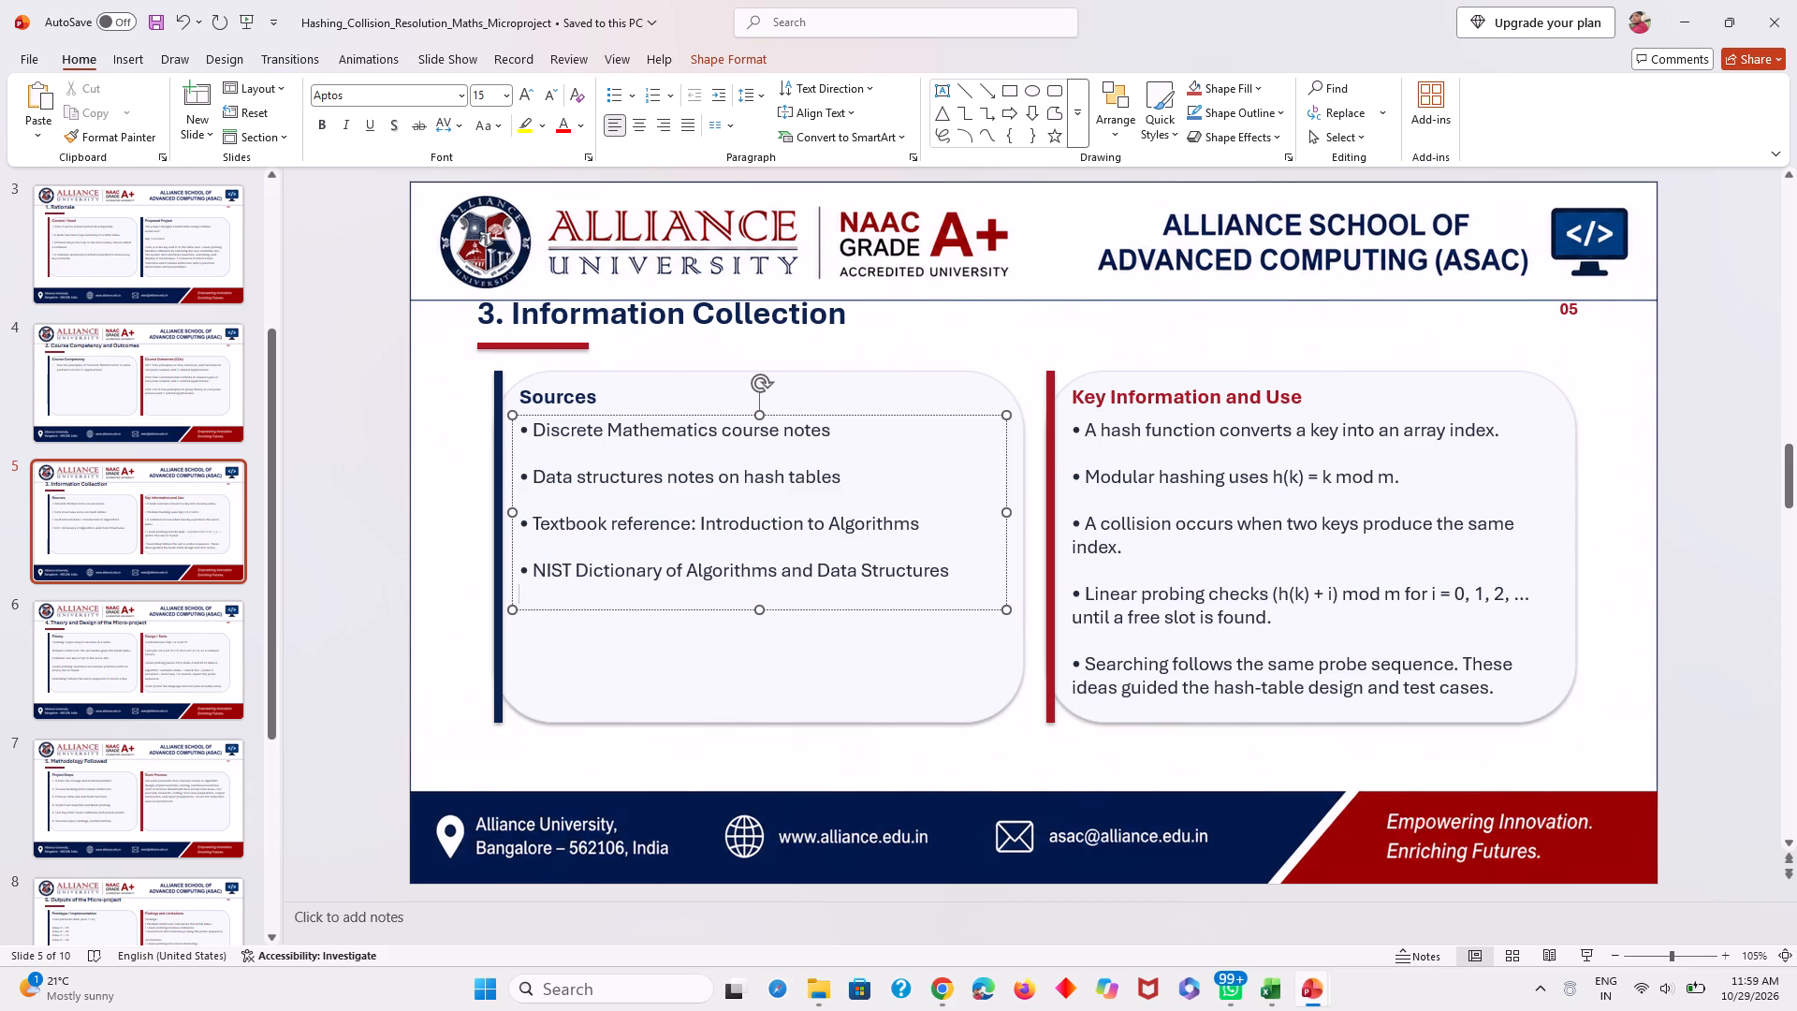
{"action": "key", "text": "Down"}
{"action": "left_click", "coordinate": [1727, 386]}
Replace the bracketed placeholder on the Tools line of slide 6, Theory and Design, with "C++ Online Compiler", keeping the brackets.
{"action": "key", "text": "Down"}
{"action": "key", "text": "Up"}
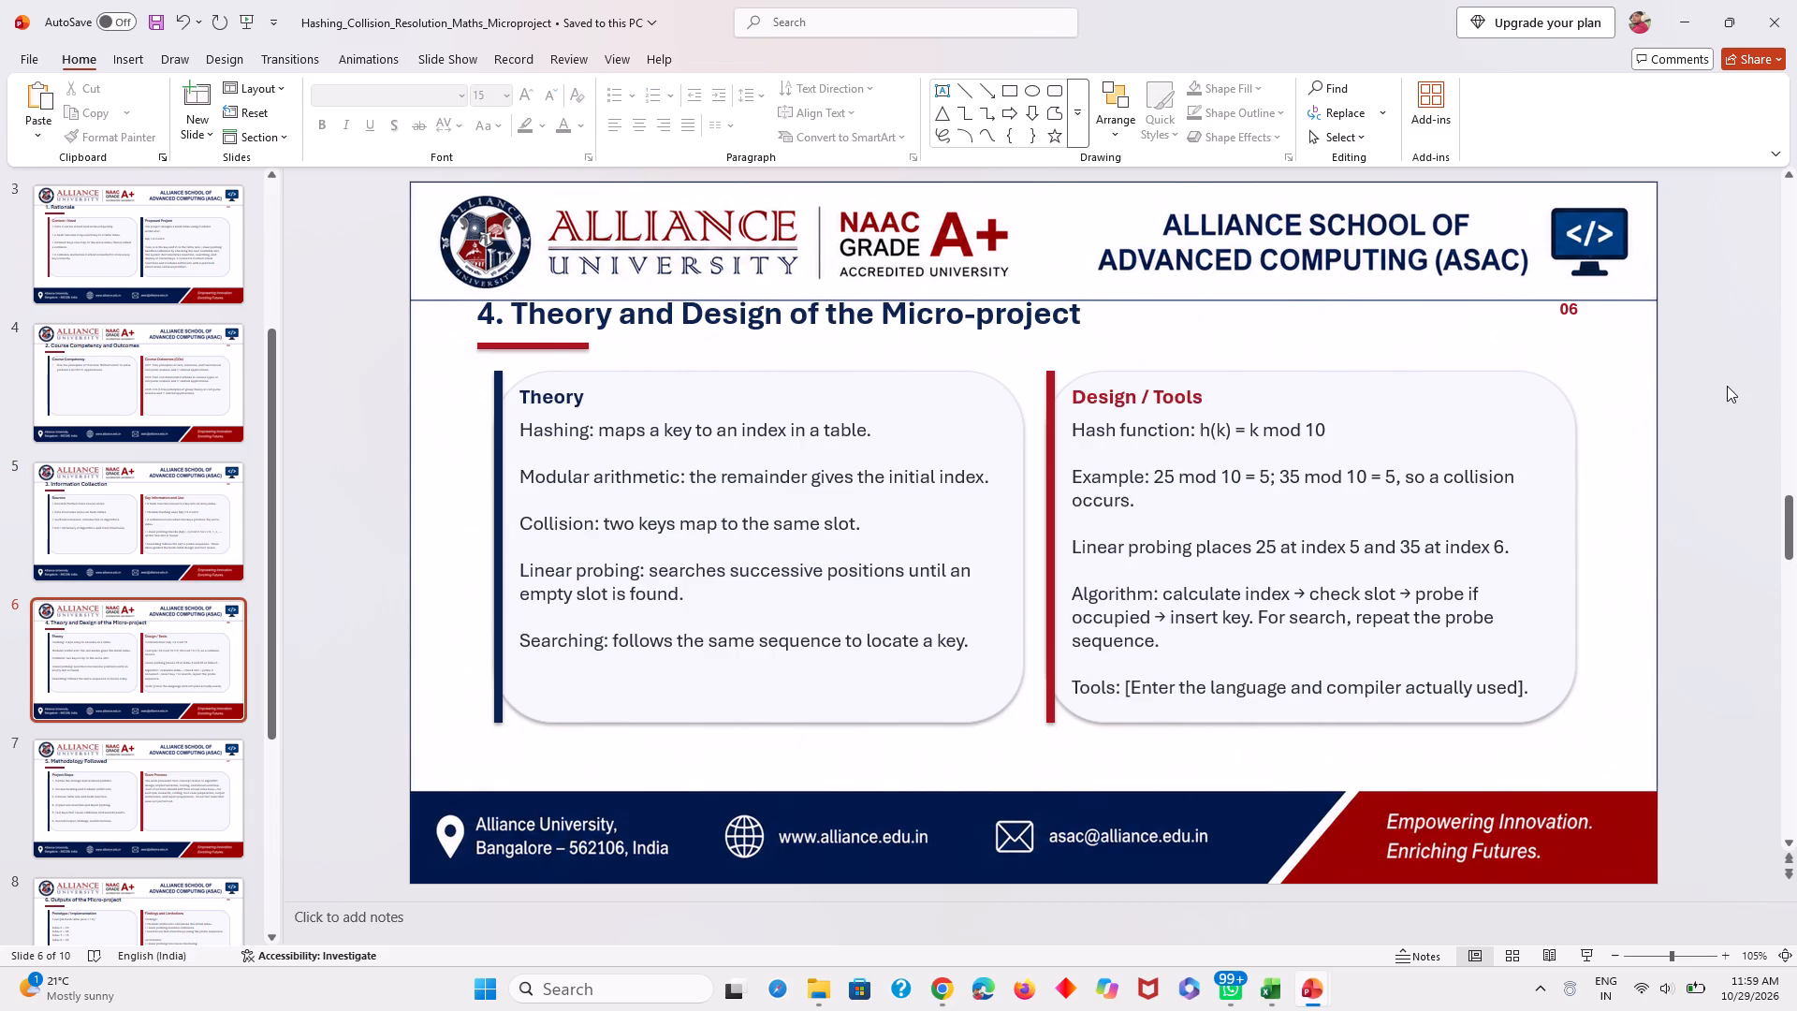
{"action": "key", "text": "Down"}
{"action": "left_click", "coordinate": [1518, 688]}
{"action": "key", "text": "BackSpace"}
{"action": "key", "text": "BackSpace"}
{"action": "key", "text": "BackSpace"}
{"action": "key", "text": "BackSpace"}
{"action": "key", "text": "BackSpace"}
{"action": "key", "text": "BackSpace"}
{"action": "key", "text": "BackSpace"}
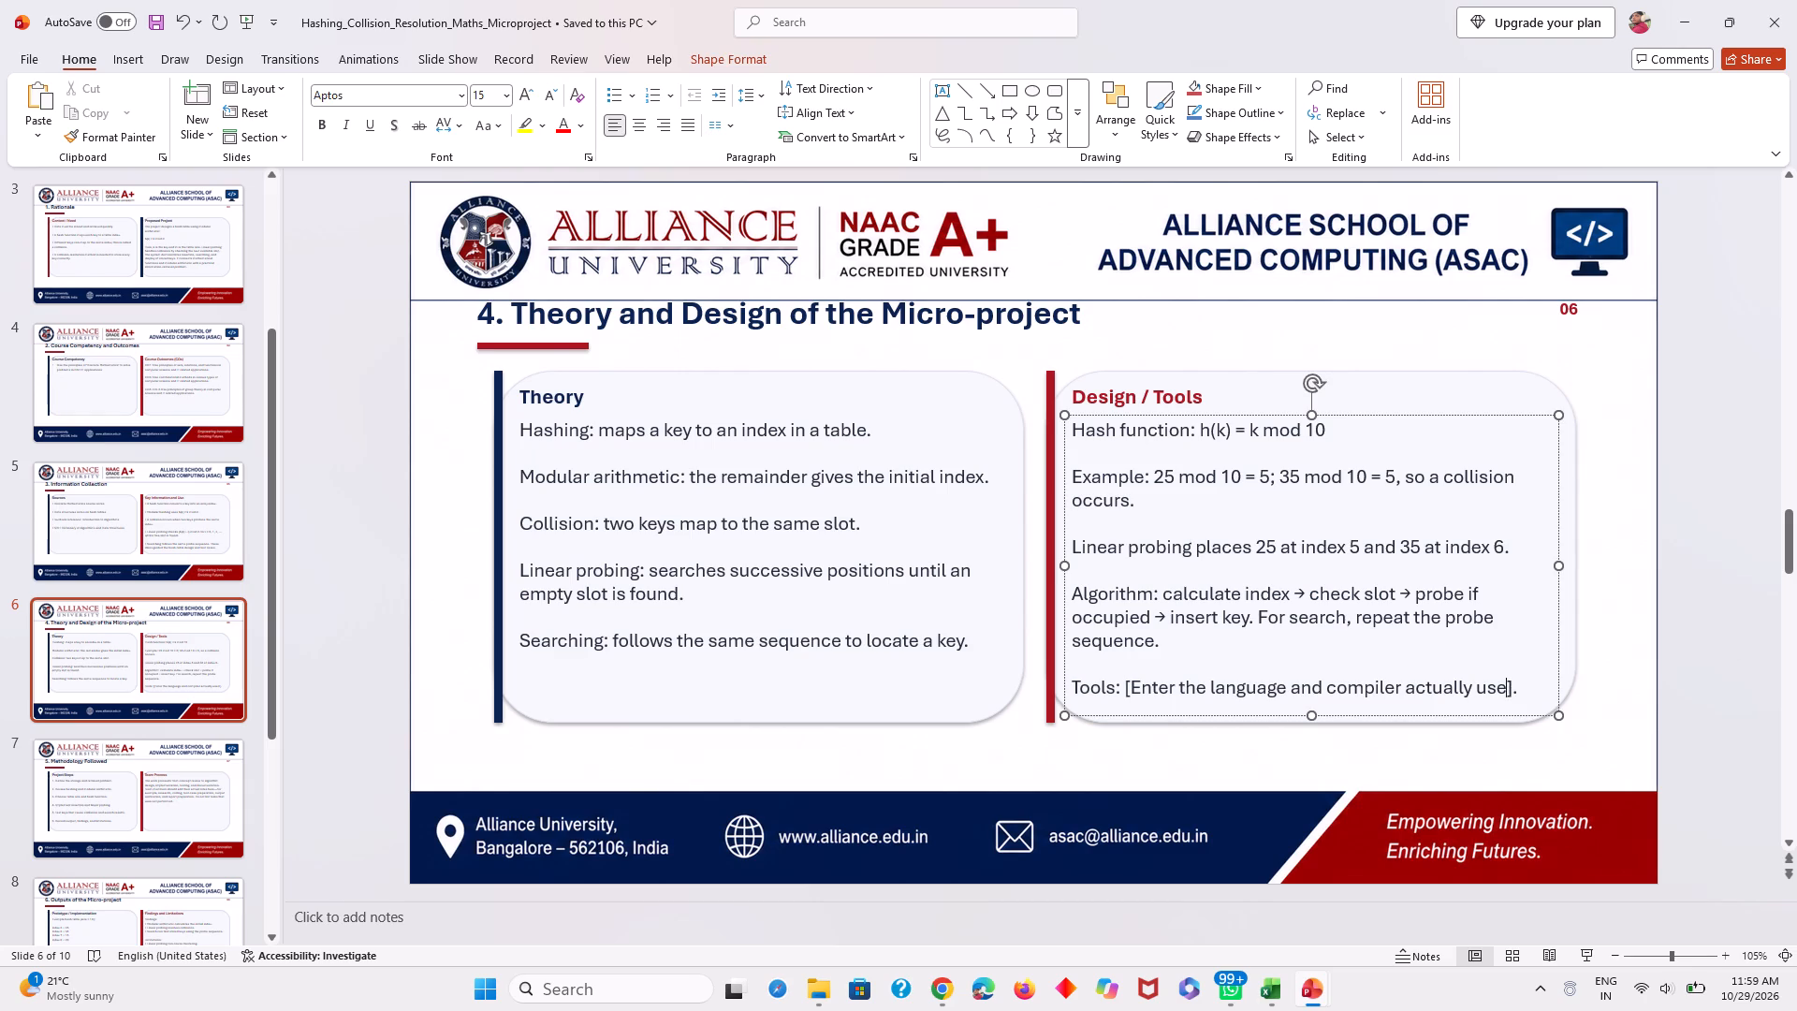
{"action": "key", "text": "BackSpace"}
{"action": "key", "text": "BackSpace"}
{"action": "key", "text": "BackSpace"}
{"action": "key", "text": "BackSpace"}
{"action": "key", "text": "BackSpace"}
{"action": "key", "text": "BackSpace"}
{"action": "key", "text": "BackSpace"}
{"action": "key", "text": "BackSpace"}
{"action": "key", "text": "BackSpace"}
{"action": "key", "text": "BackSpace"}
{"action": "key", "text": "BackSpace"}
{"action": "key", "text": "BackSpace"}
{"action": "key", "text": "BackSpace"}
{"action": "key", "text": "BackSpace"}
{"action": "key", "text": "BackSpace"}
{"action": "key", "text": "BackSpace"}
{"action": "key", "text": "BackSpace"}
{"action": "key", "text": "BackSpace"}
{"action": "key", "text": "BackSpace"}
{"action": "key", "text": "BackSpace"}
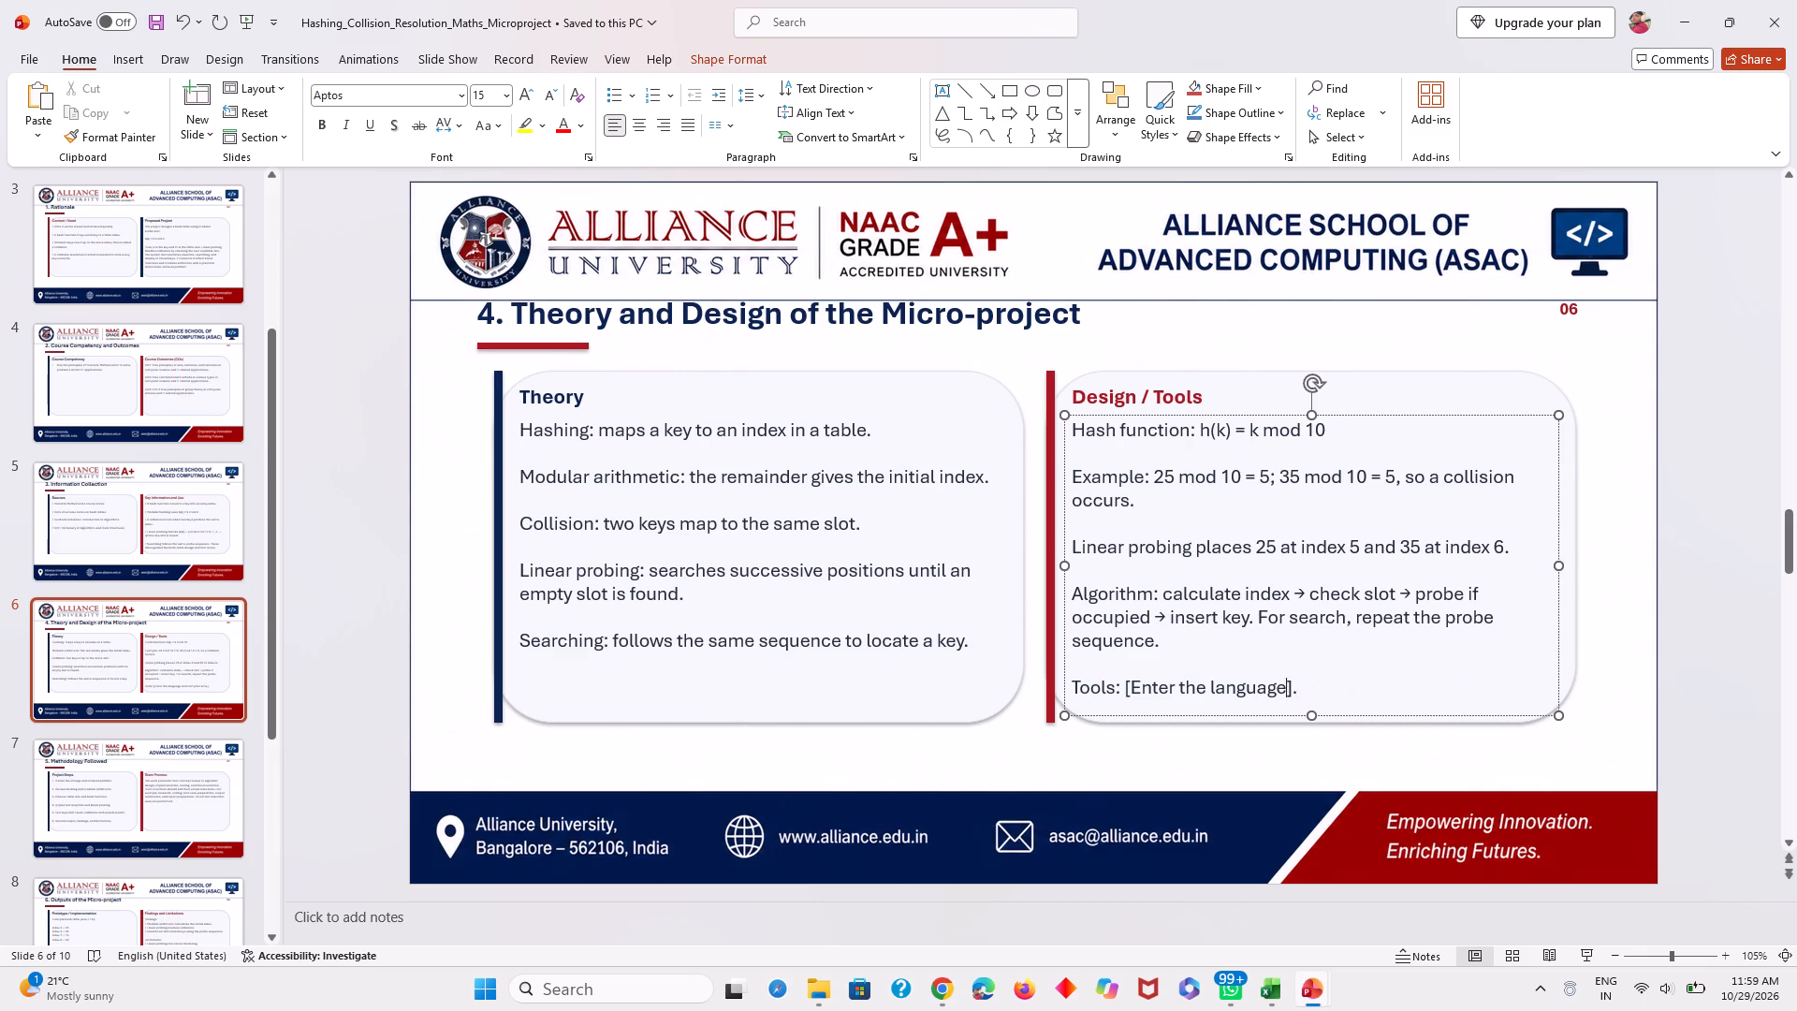
{"action": "key", "text": "BackSpace"}
{"action": "key", "text": "BackSpace"}
{"action": "key", "text": "BackSpace"}
{"action": "key", "text": "BackSpace"}
{"action": "key", "text": "BackSpace"}
{"action": "key", "text": "BackSpace"}
{"action": "key", "text": "BackSpace"}
{"action": "key", "text": "BackSpace"}
{"action": "key", "text": "BackSpace"}
{"action": "key", "text": "BackSpace"}
{"action": "key", "text": "BackSpace"}
{"action": "key", "text": "BackSpace"}
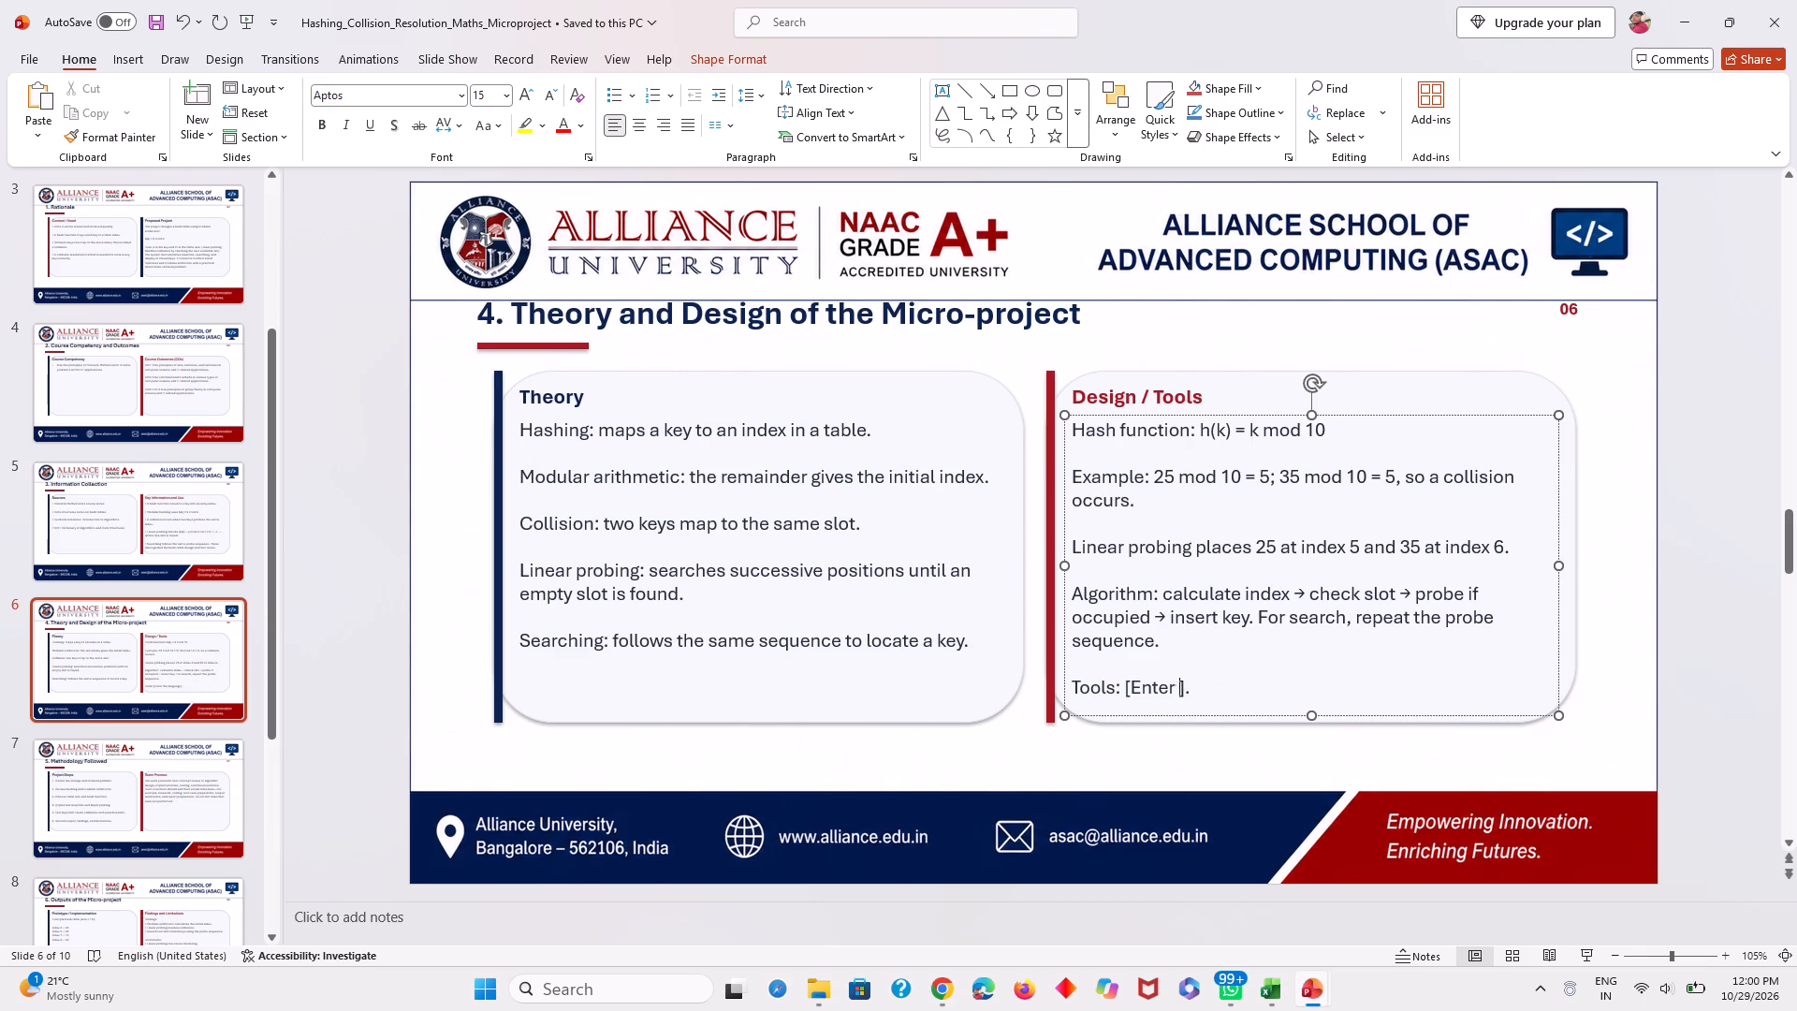
{"action": "key", "text": "BackSpace"}
{"action": "key", "text": "BackSpace"}
{"action": "key", "text": "BackSpace"}
{"action": "key", "text": "BackSpace"}
{"action": "key", "text": "BackSpace"}
{"action": "key", "text": "BackSpace"}
{"action": "type", "text": "C++"}
{"action": "key", "text": "space"}
{"action": "type", "text": "Onlne"}
{"action": "key", "text": "space"}
{"action": "key", "text": "BackSpace"}
{"action": "key", "text": "BackSpace"}
{"action": "key", "text": "BackSpace"}
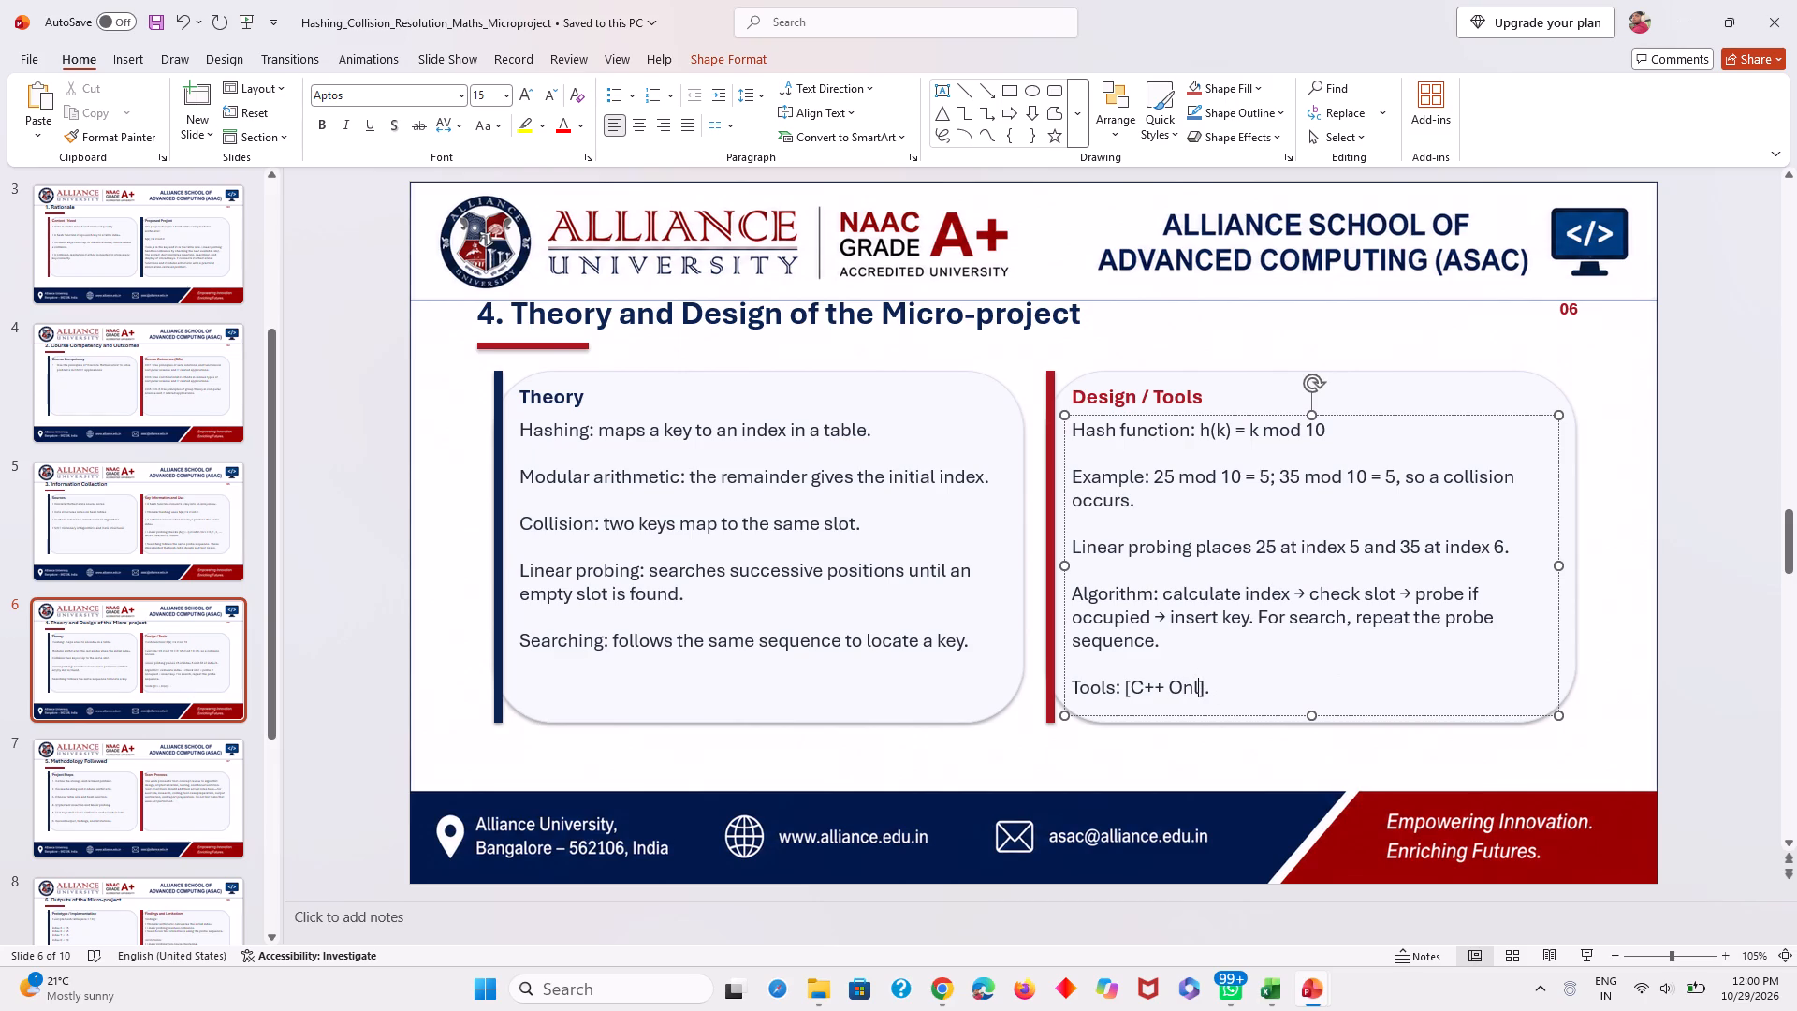
{"action": "type", "text": "ine"}
{"action": "key", "text": "space"}
{"action": "type", "text": "Compiler"}
{"action": "key", "text": "space"}
{"action": "key", "text": "BackSpace"}
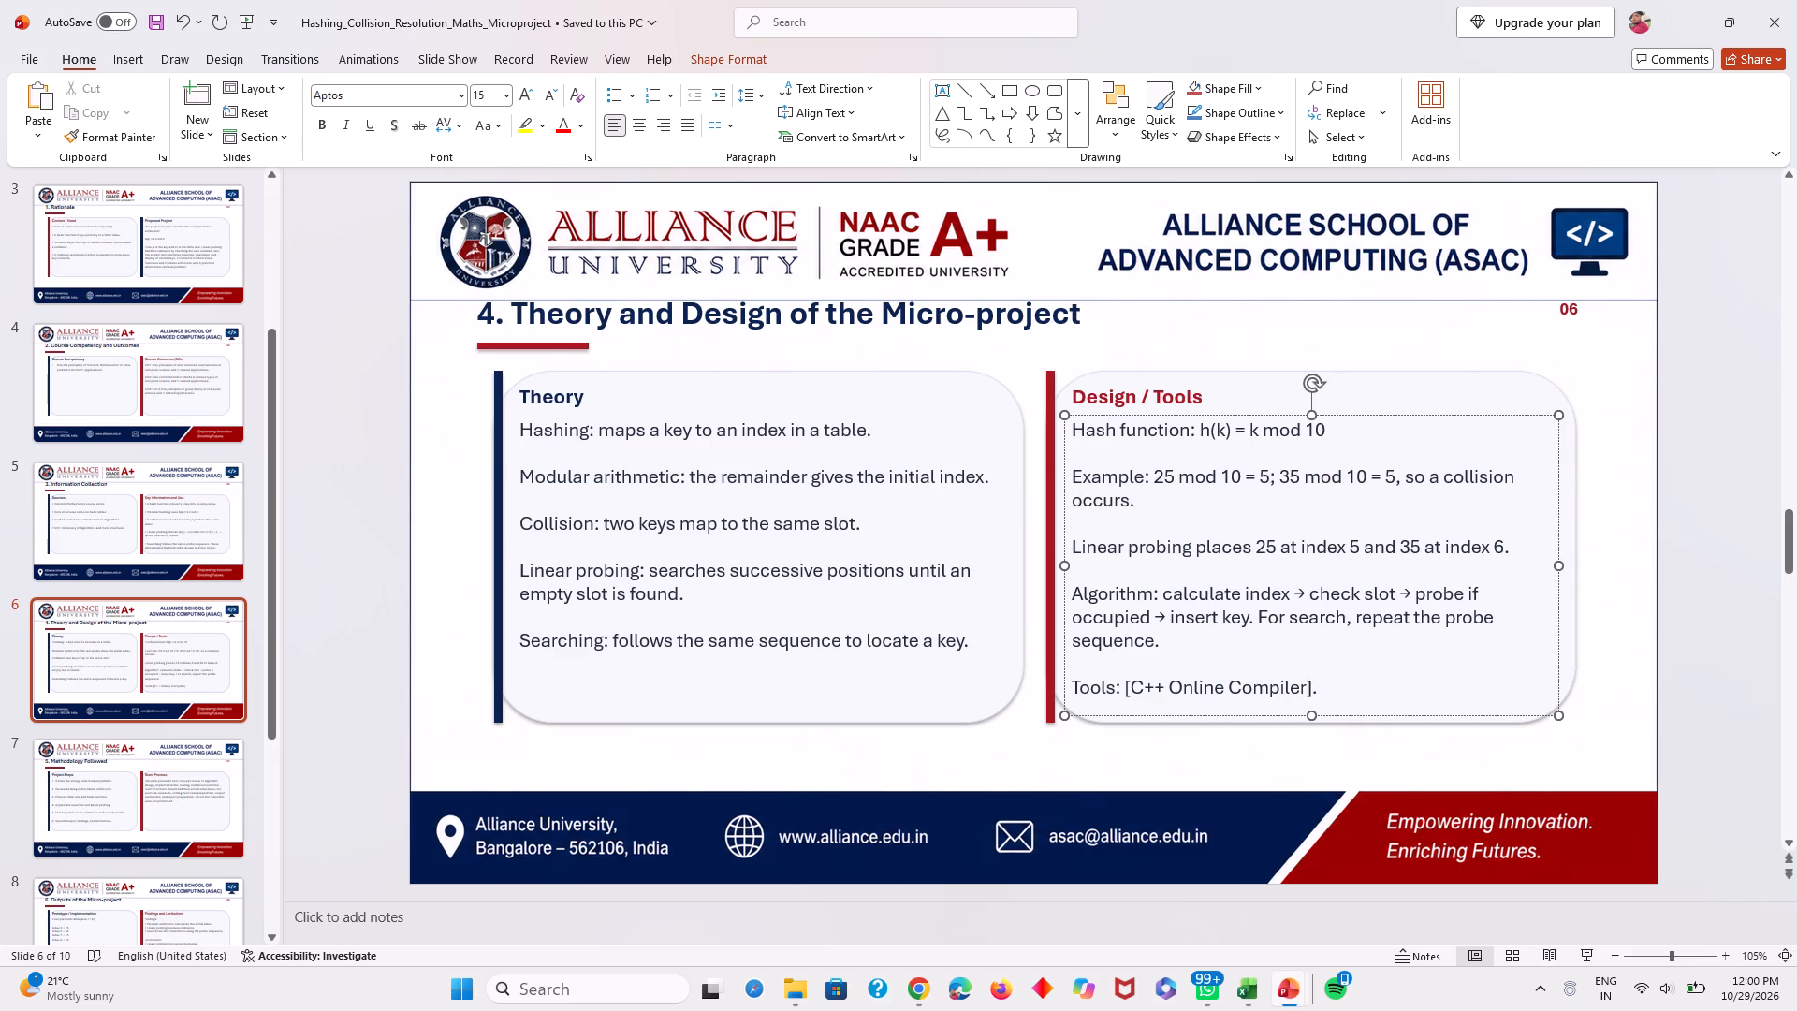
{"action": "left_click", "coordinate": [1700, 636]}
Delete the instructions about adding actual roles and unperformed tasks from Team Process on slide 7, keeping the first sentence, and start a new line below it.
{"action": "key", "text": "Down"}
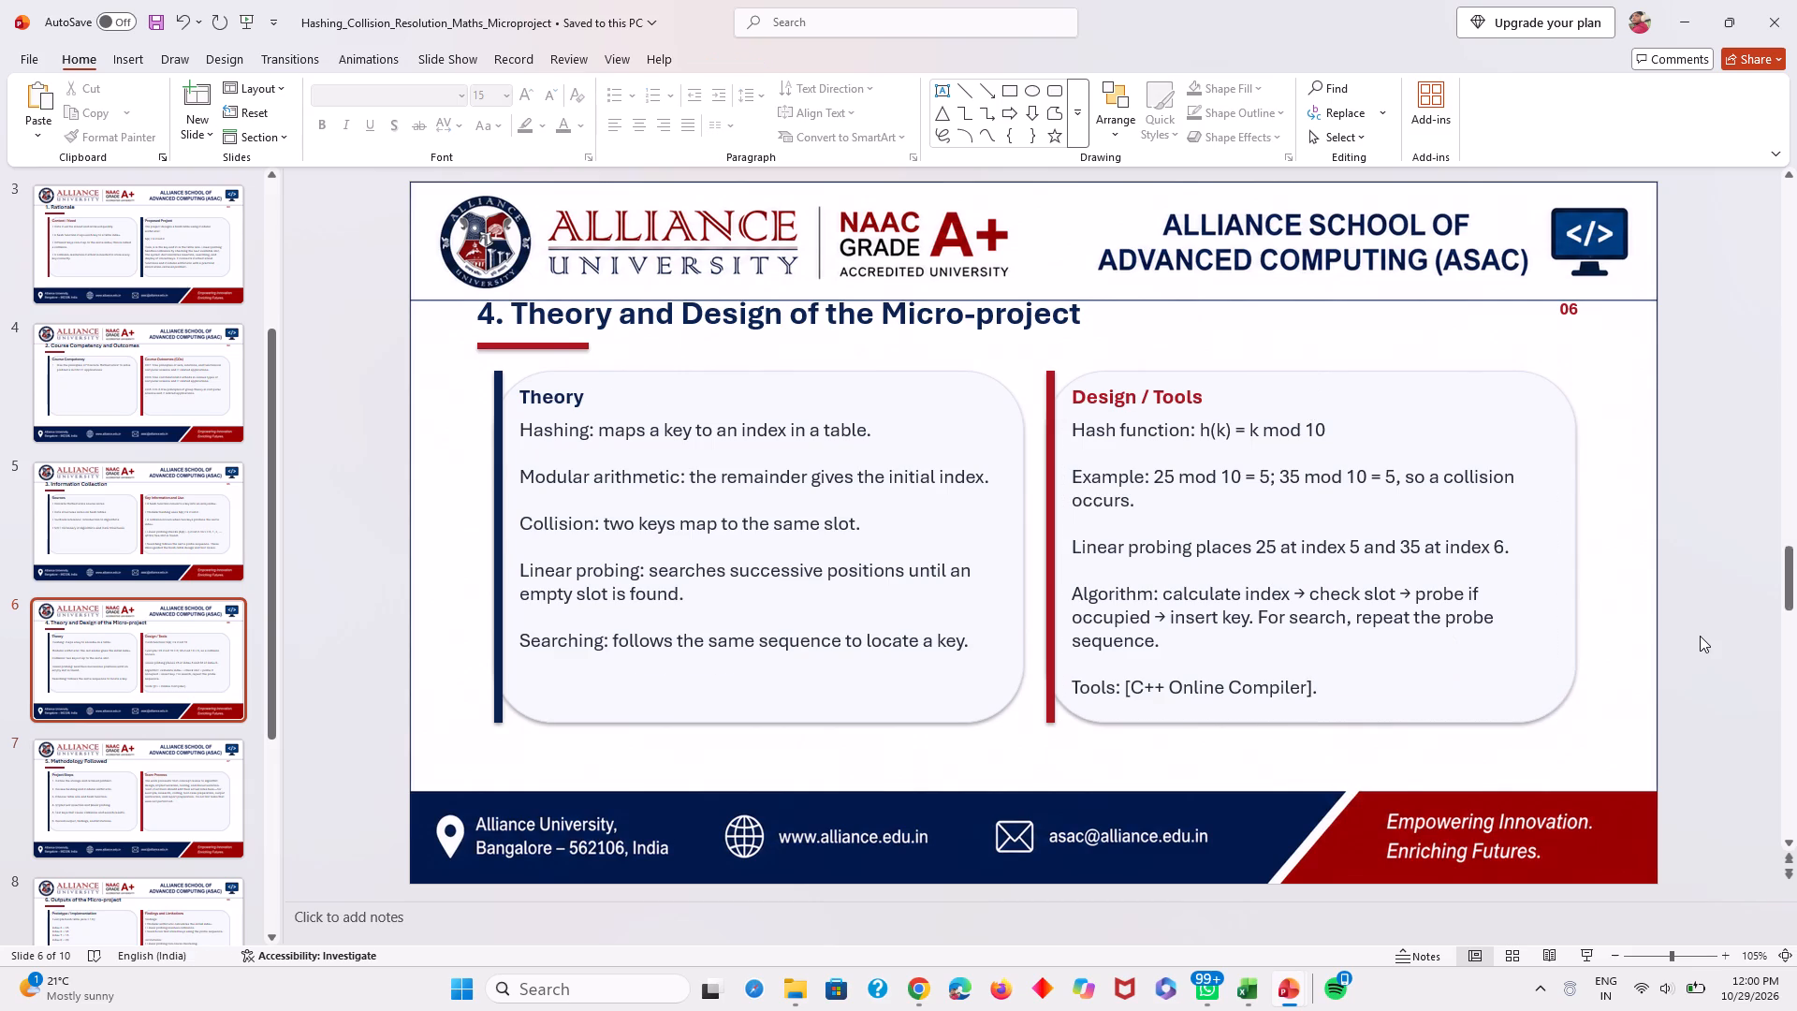
{"action": "key", "text": "Up"}
{"action": "key", "text": "Down"}
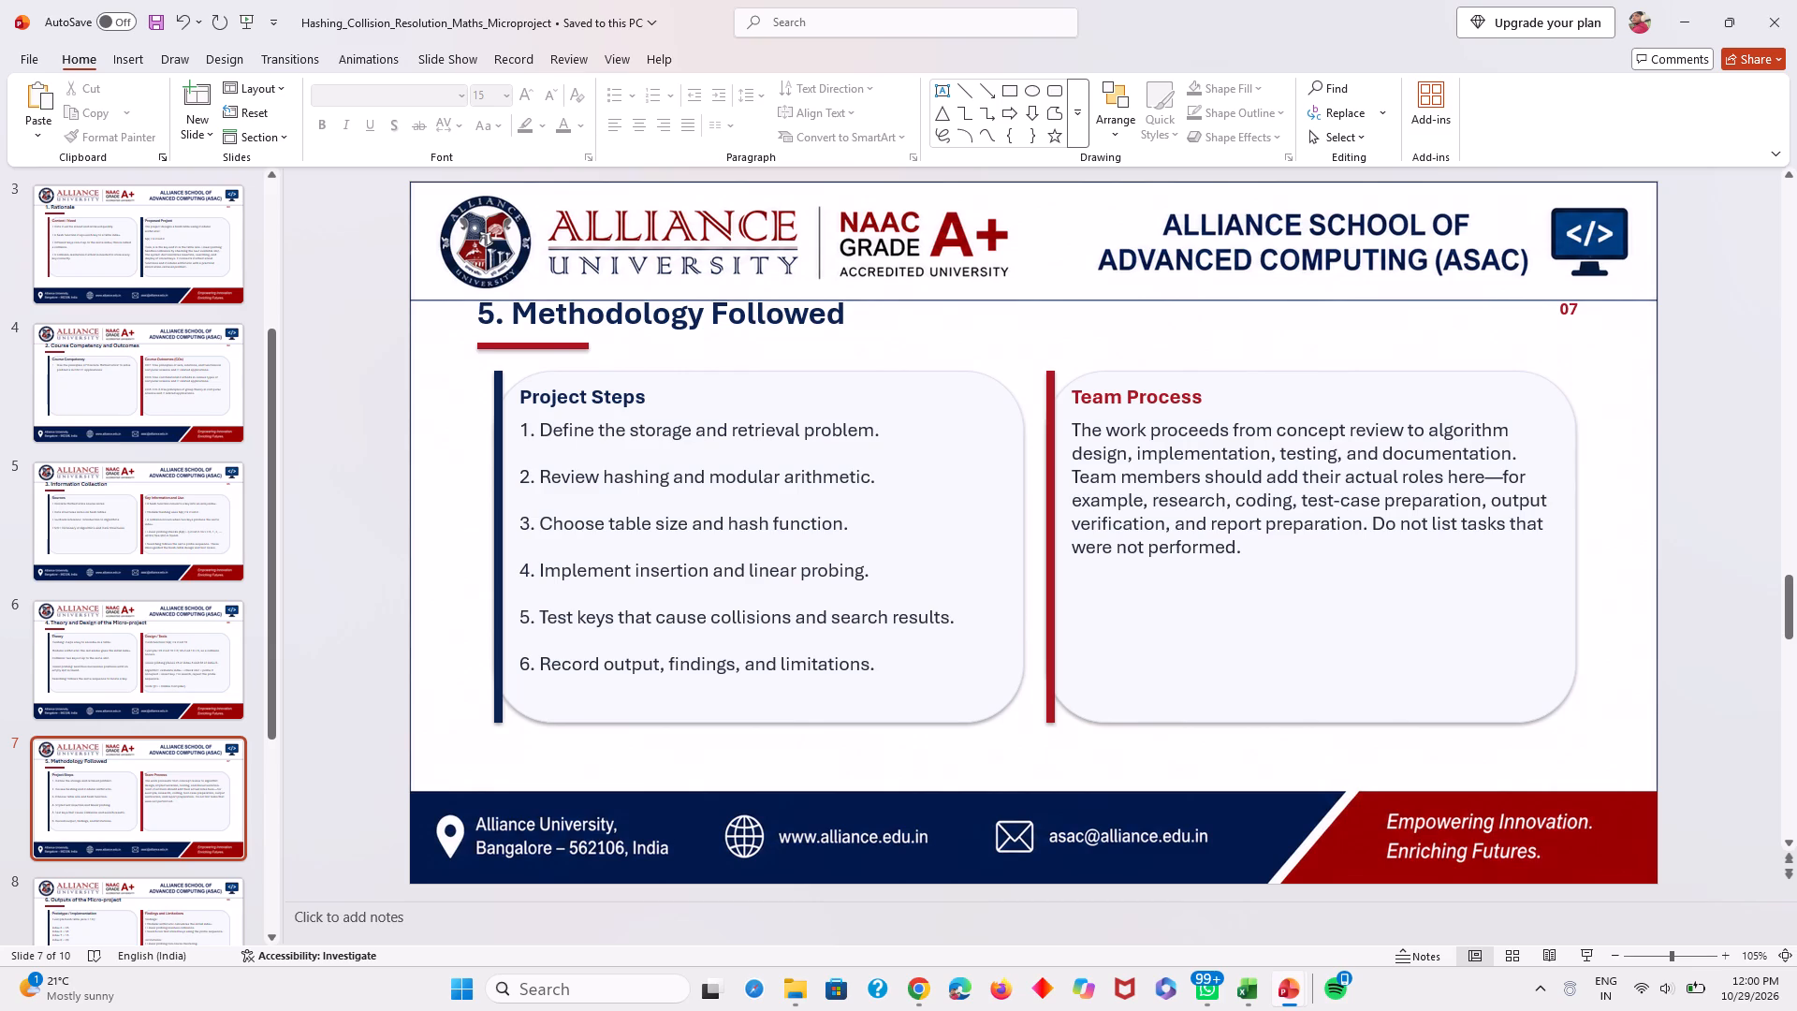
{"action": "left_click", "coordinate": [1246, 548]}
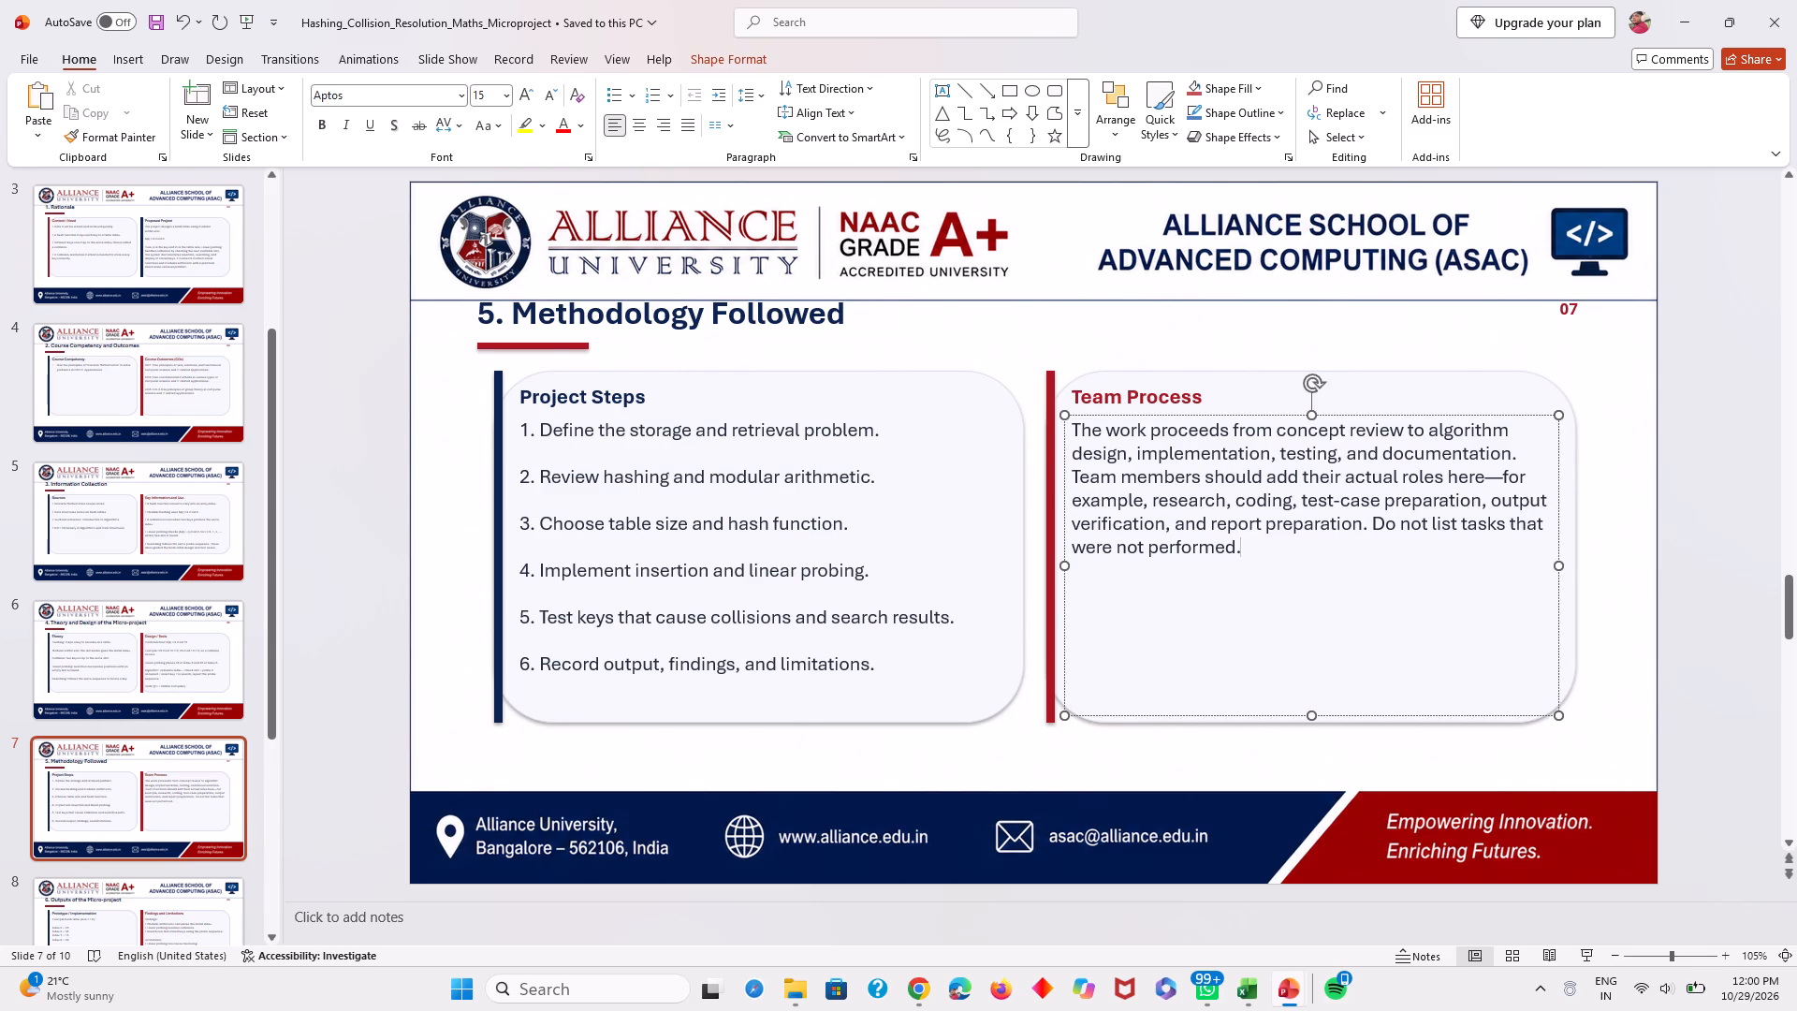
{"action": "key", "text": "BackSpace"}
{"action": "key", "text": "BackSpace"}
{"action": "key", "text": "BackSpace"}
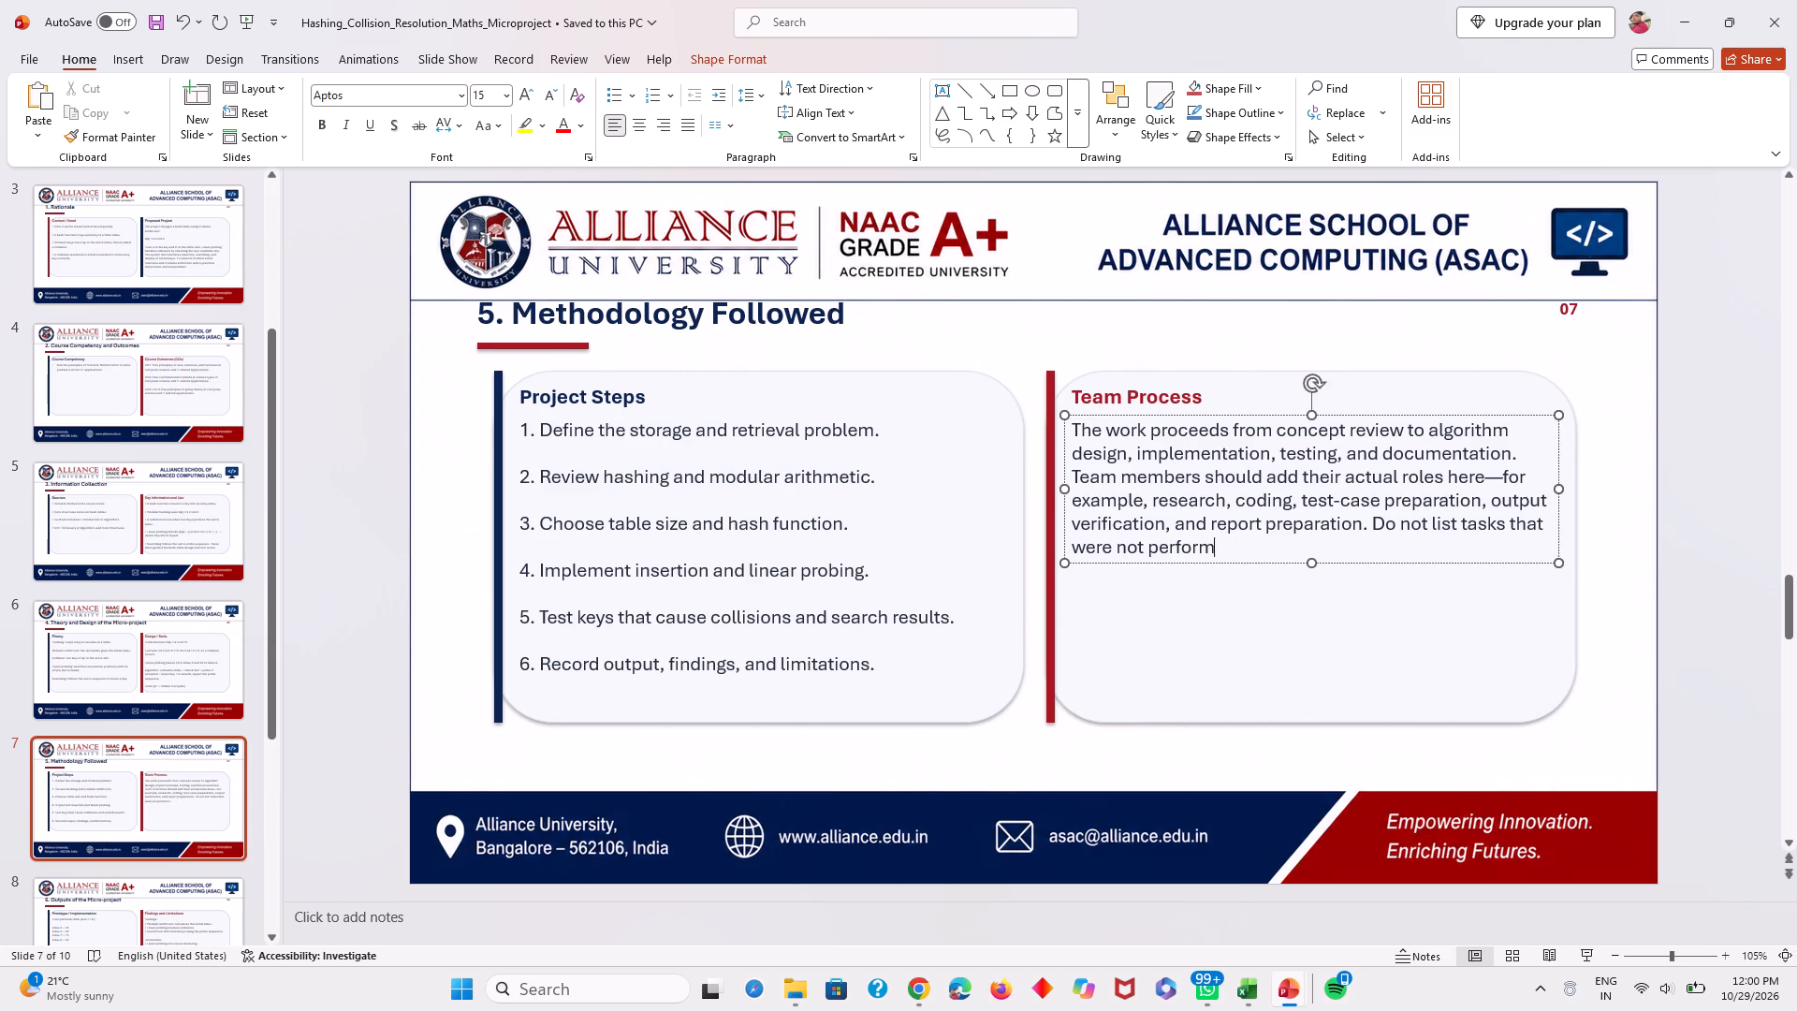
{"action": "key", "text": "BackSpace"}
{"action": "key", "text": "BackSpace"}
{"action": "key", "text": "BackSpace"}
{"action": "key", "text": "BackSpace"}
{"action": "key", "text": "BackSpace"}
{"action": "key", "text": "BackSpace"}
{"action": "key", "text": "BackSpace"}
{"action": "key", "text": "BackSpace"}
{"action": "key", "text": "BackSpace"}
{"action": "key", "text": "BackSpace"}
{"action": "key", "text": "BackSpace"}
{"action": "key", "text": "BackSpace"}
{"action": "key", "text": "BackSpace"}
{"action": "key", "text": "BackSpace"}
{"action": "key", "text": "BackSpace"}
{"action": "key", "text": "BackSpace"}
{"action": "key", "text": "BackSpace"}
{"action": "key", "text": "BackSpace"}
{"action": "key", "text": "BackSpace"}
{"action": "key", "text": "BackSpace"}
{"action": "key", "text": "BackSpace"}
{"action": "key", "text": "BackSpace"}
{"action": "key", "text": "BackSpace"}
{"action": "key", "text": "BackSpace"}
{"action": "key", "text": "BackSpace"}
{"action": "key", "text": "BackSpace"}
{"action": "key", "text": "BackSpace"}
{"action": "key", "text": "BackSpace"}
{"action": "key", "text": "BackSpace"}
{"action": "key", "text": "BackSpace"}
{"action": "key", "text": "BackSpace"}
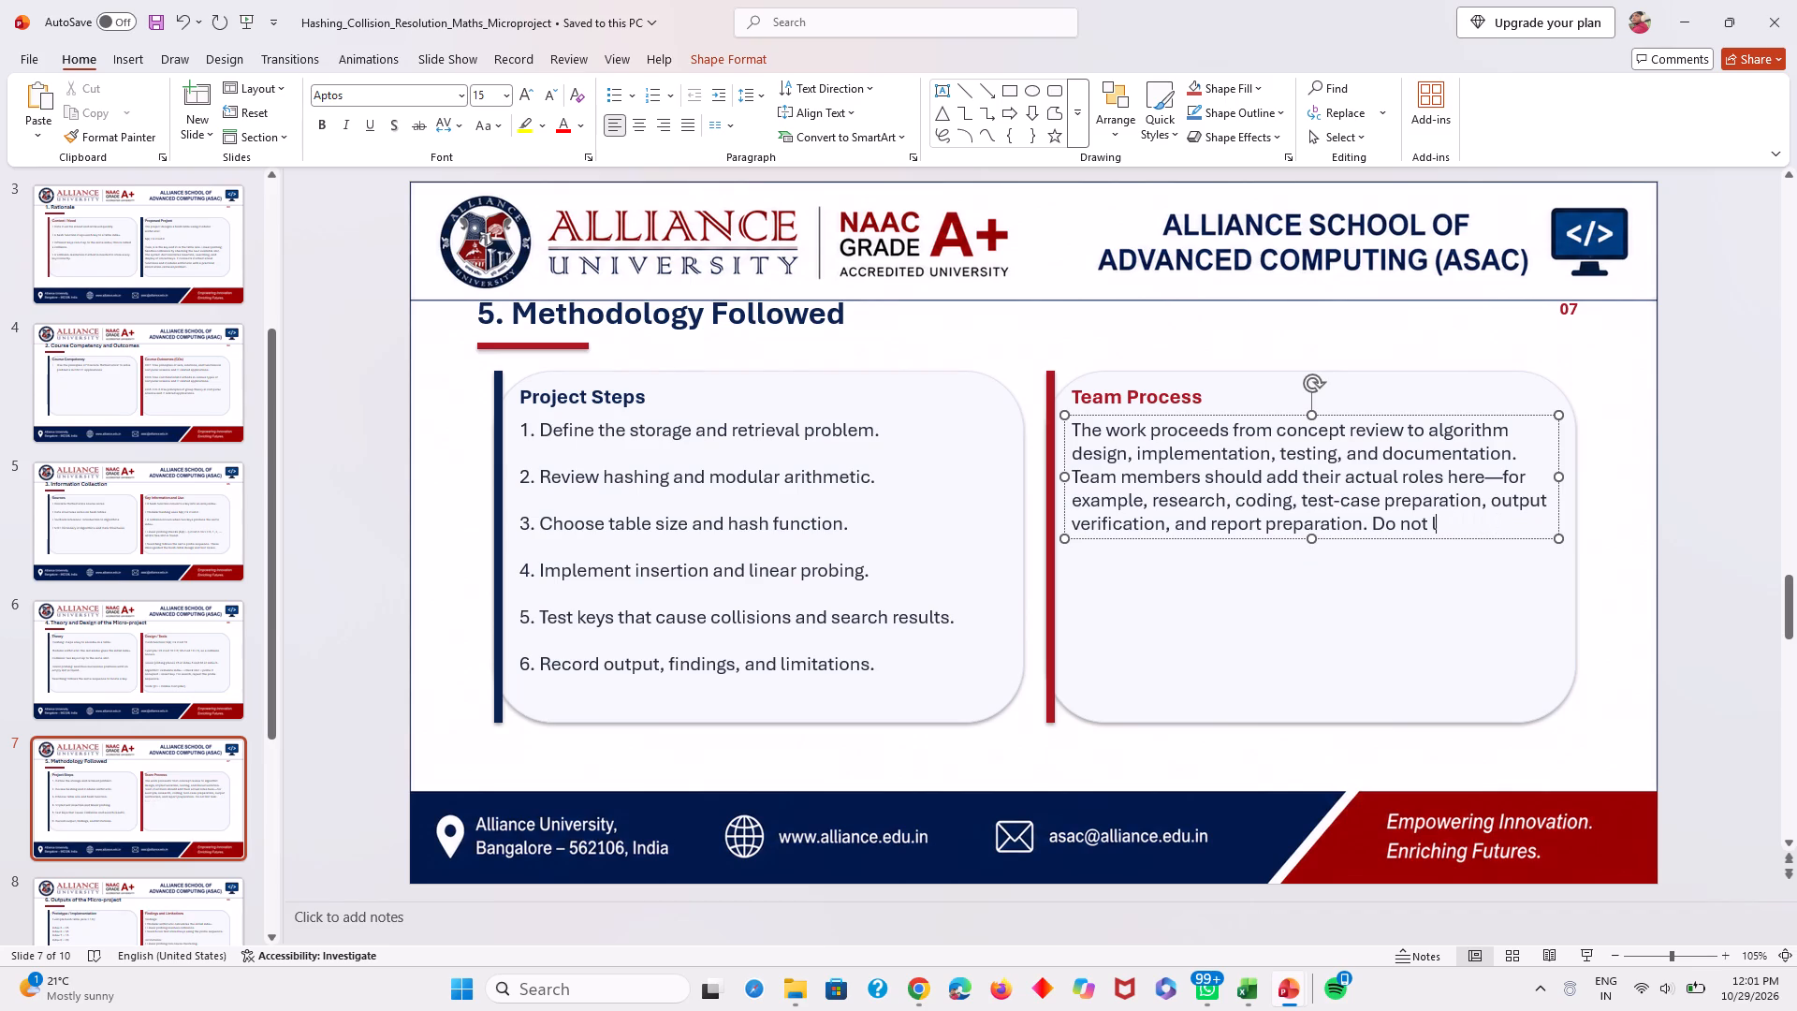
{"action": "key", "text": "BackSpace"}
{"action": "key", "text": "BackSpace"}
{"action": "key", "text": "BackSpace"}
{"action": "key", "text": "BackSpace"}
{"action": "key", "text": "BackSpace"}
{"action": "key", "text": "BackSpace"}
{"action": "key", "text": "BackSpace"}
{"action": "key", "text": "BackSpace"}
{"action": "key", "text": "BackSpace"}
{"action": "key", "text": "BackSpace"}
{"action": "key", "text": "BackSpace"}
{"action": "key", "text": "BackSpace"}
{"action": "key", "text": "BackSpace"}
{"action": "key", "text": "BackSpace"}
{"action": "key", "text": "BackSpace"}
{"action": "key", "text": "BackSpace"}
{"action": "key", "text": "BackSpace"}
{"action": "key", "text": "BackSpace"}
{"action": "key", "text": "BackSpace"}
{"action": "key", "text": "BackSpace"}
{"action": "key", "text": "BackSpace"}
{"action": "key", "text": "BackSpace"}
{"action": "key", "text": "BackSpace"}
{"action": "key", "text": "BackSpace"}
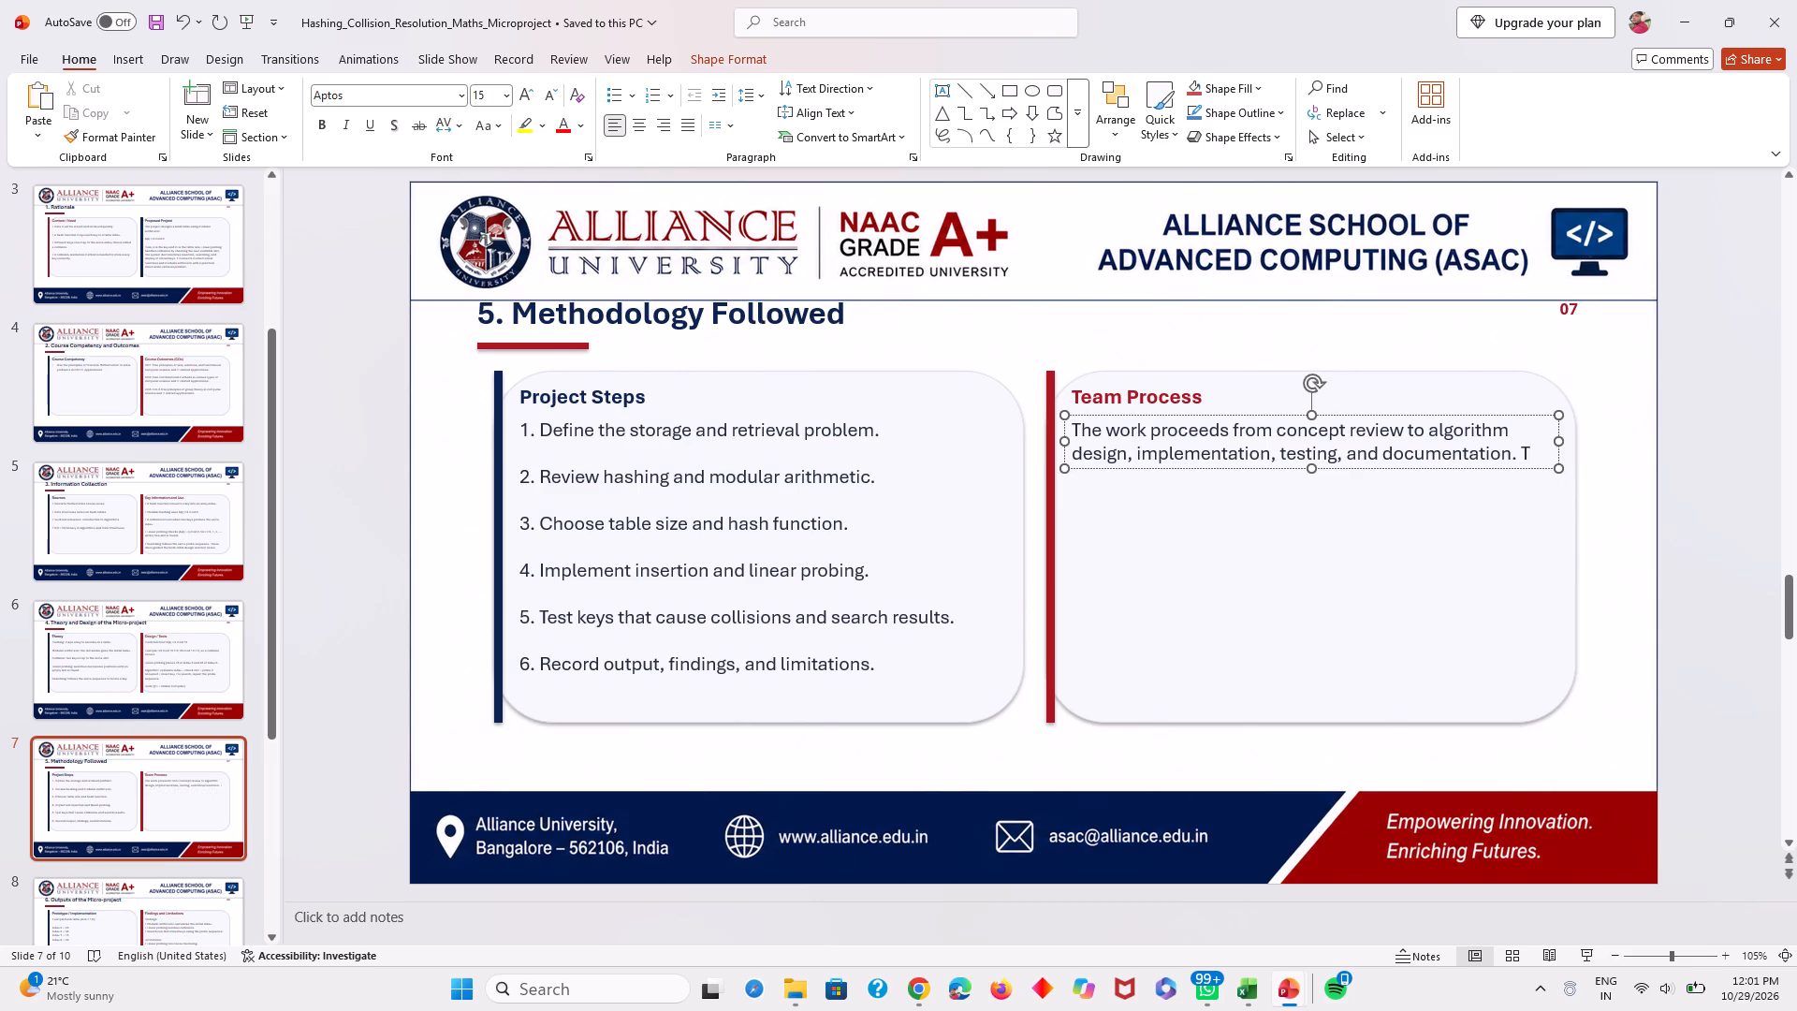
{"action": "key", "text": "BackSpace"}
{"action": "key", "text": "Return"}
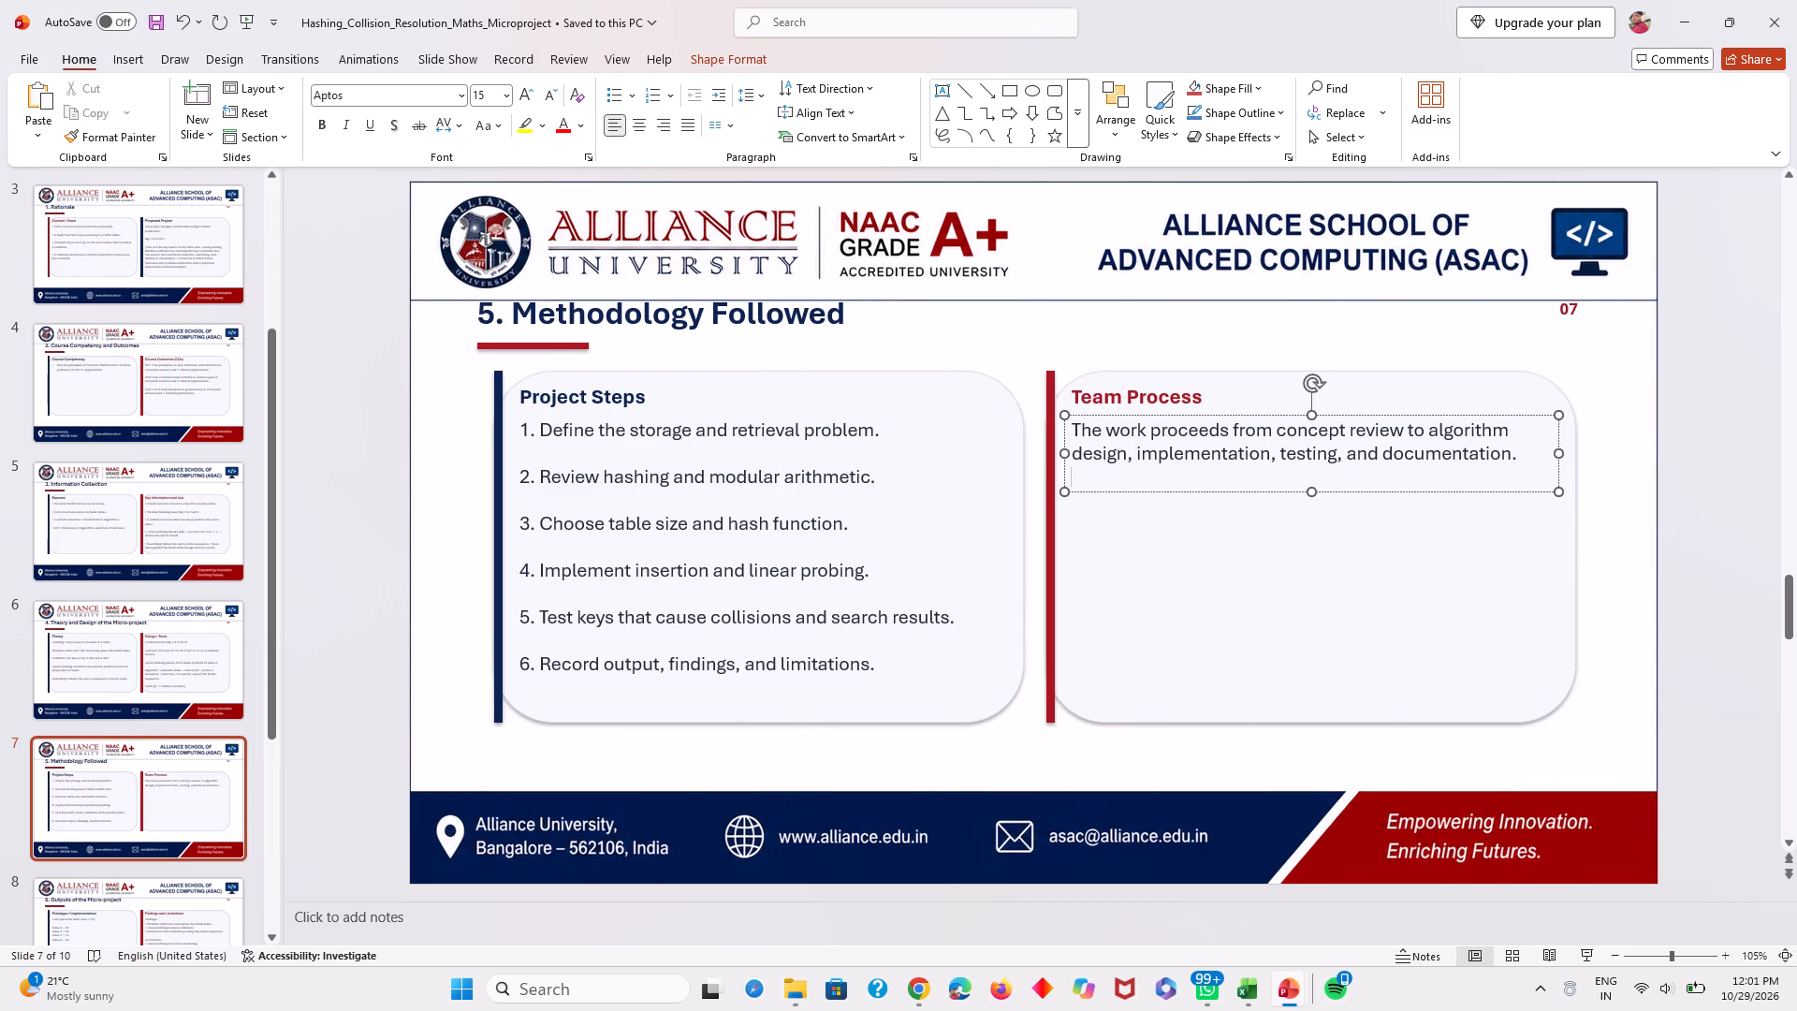
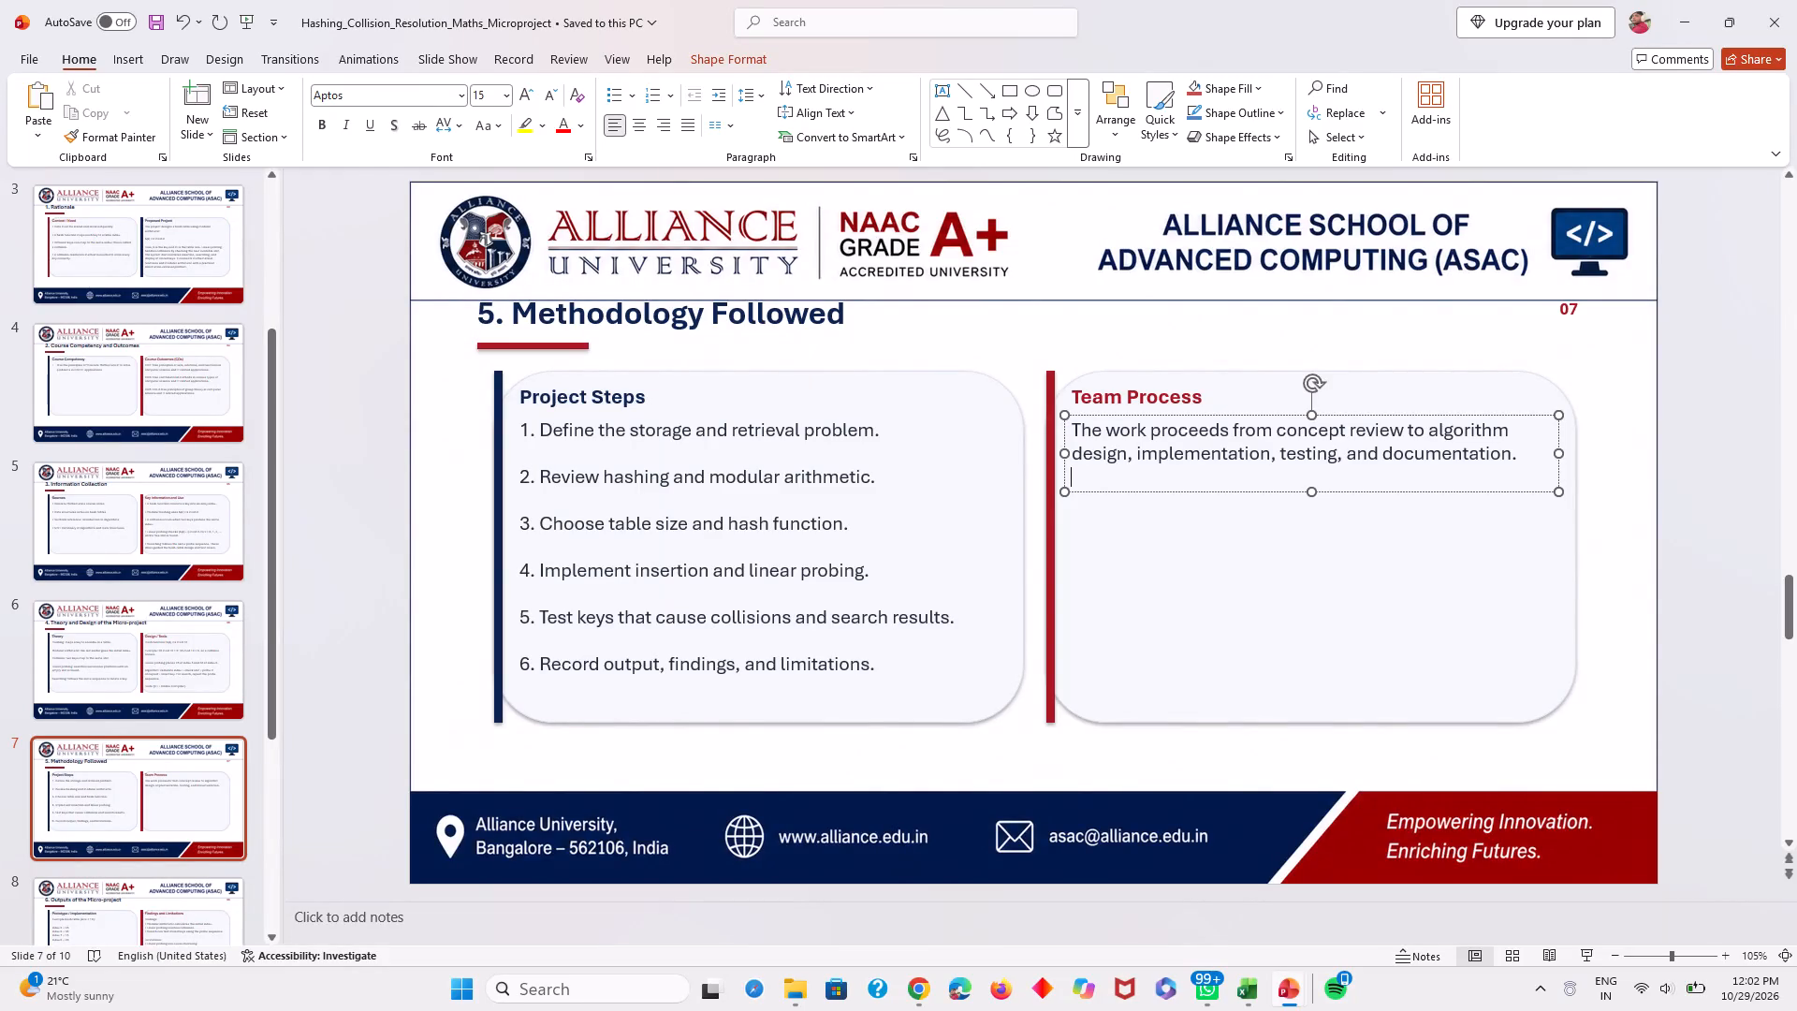
Add the first team member's name with the role "Research and Theory" under the Team Process sentence on slide 7, separated by a blank line.
{"action": "left_click", "coordinate": [1199, 480]}
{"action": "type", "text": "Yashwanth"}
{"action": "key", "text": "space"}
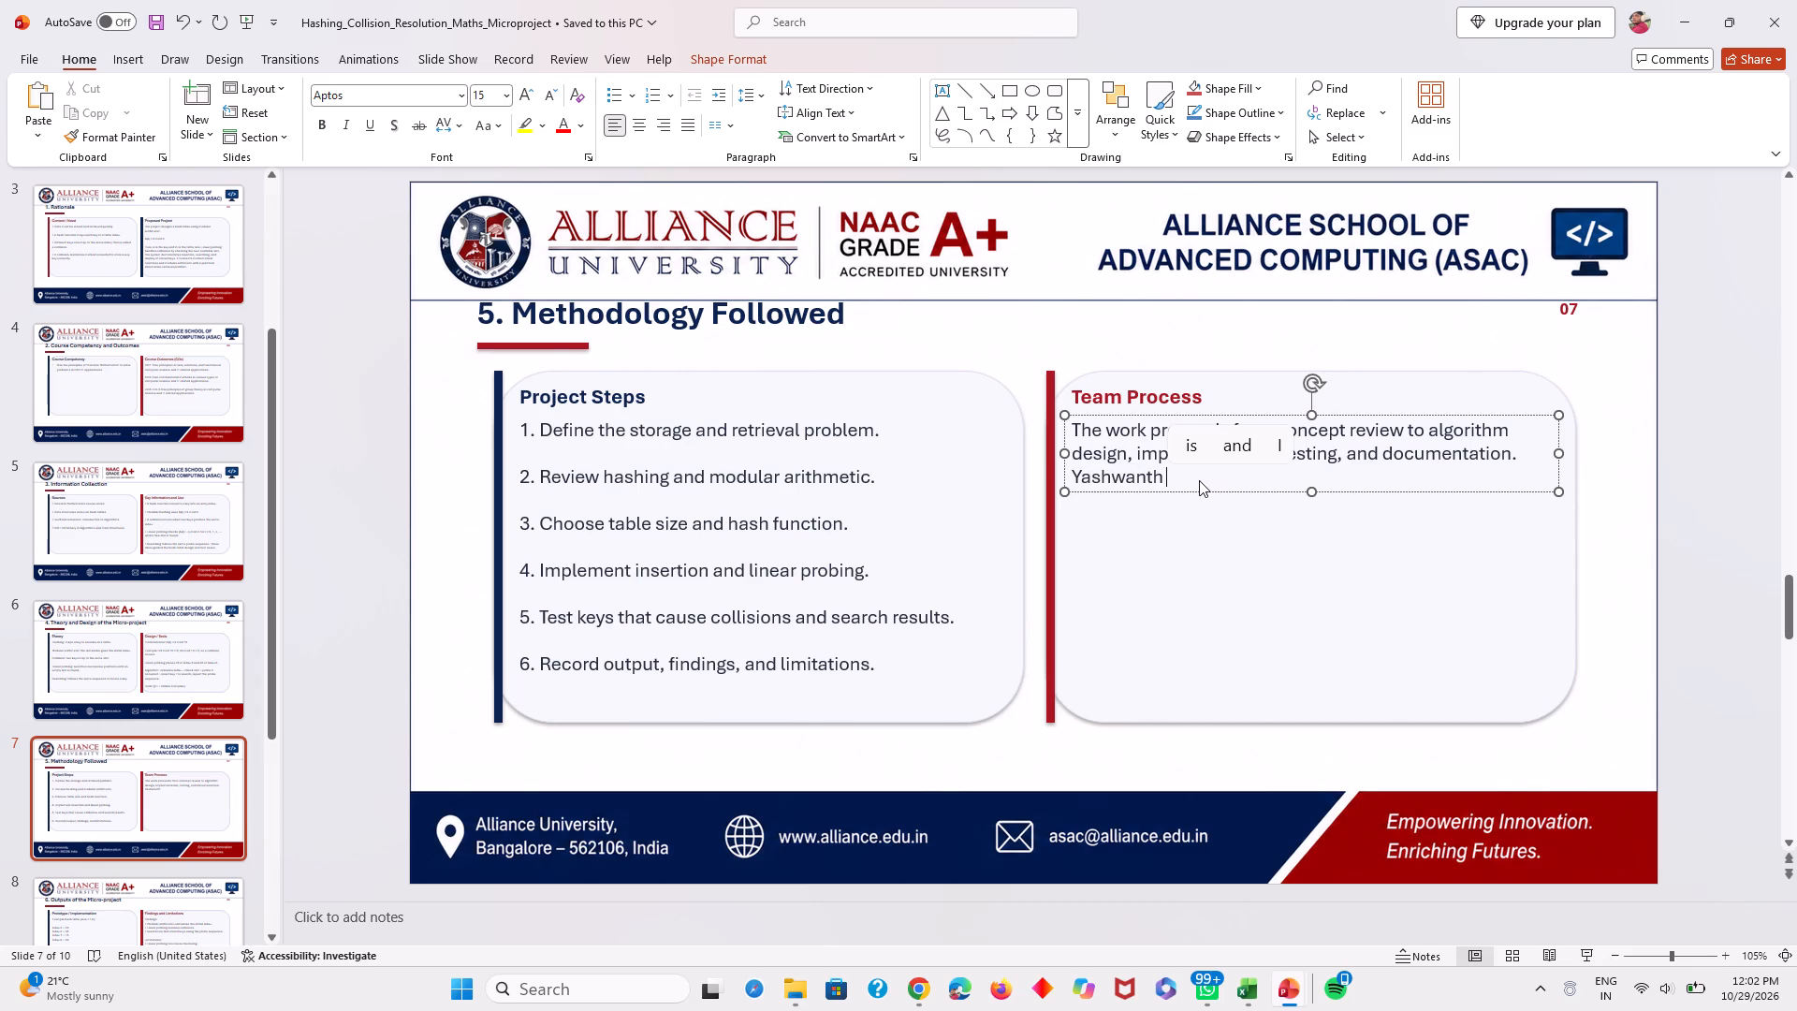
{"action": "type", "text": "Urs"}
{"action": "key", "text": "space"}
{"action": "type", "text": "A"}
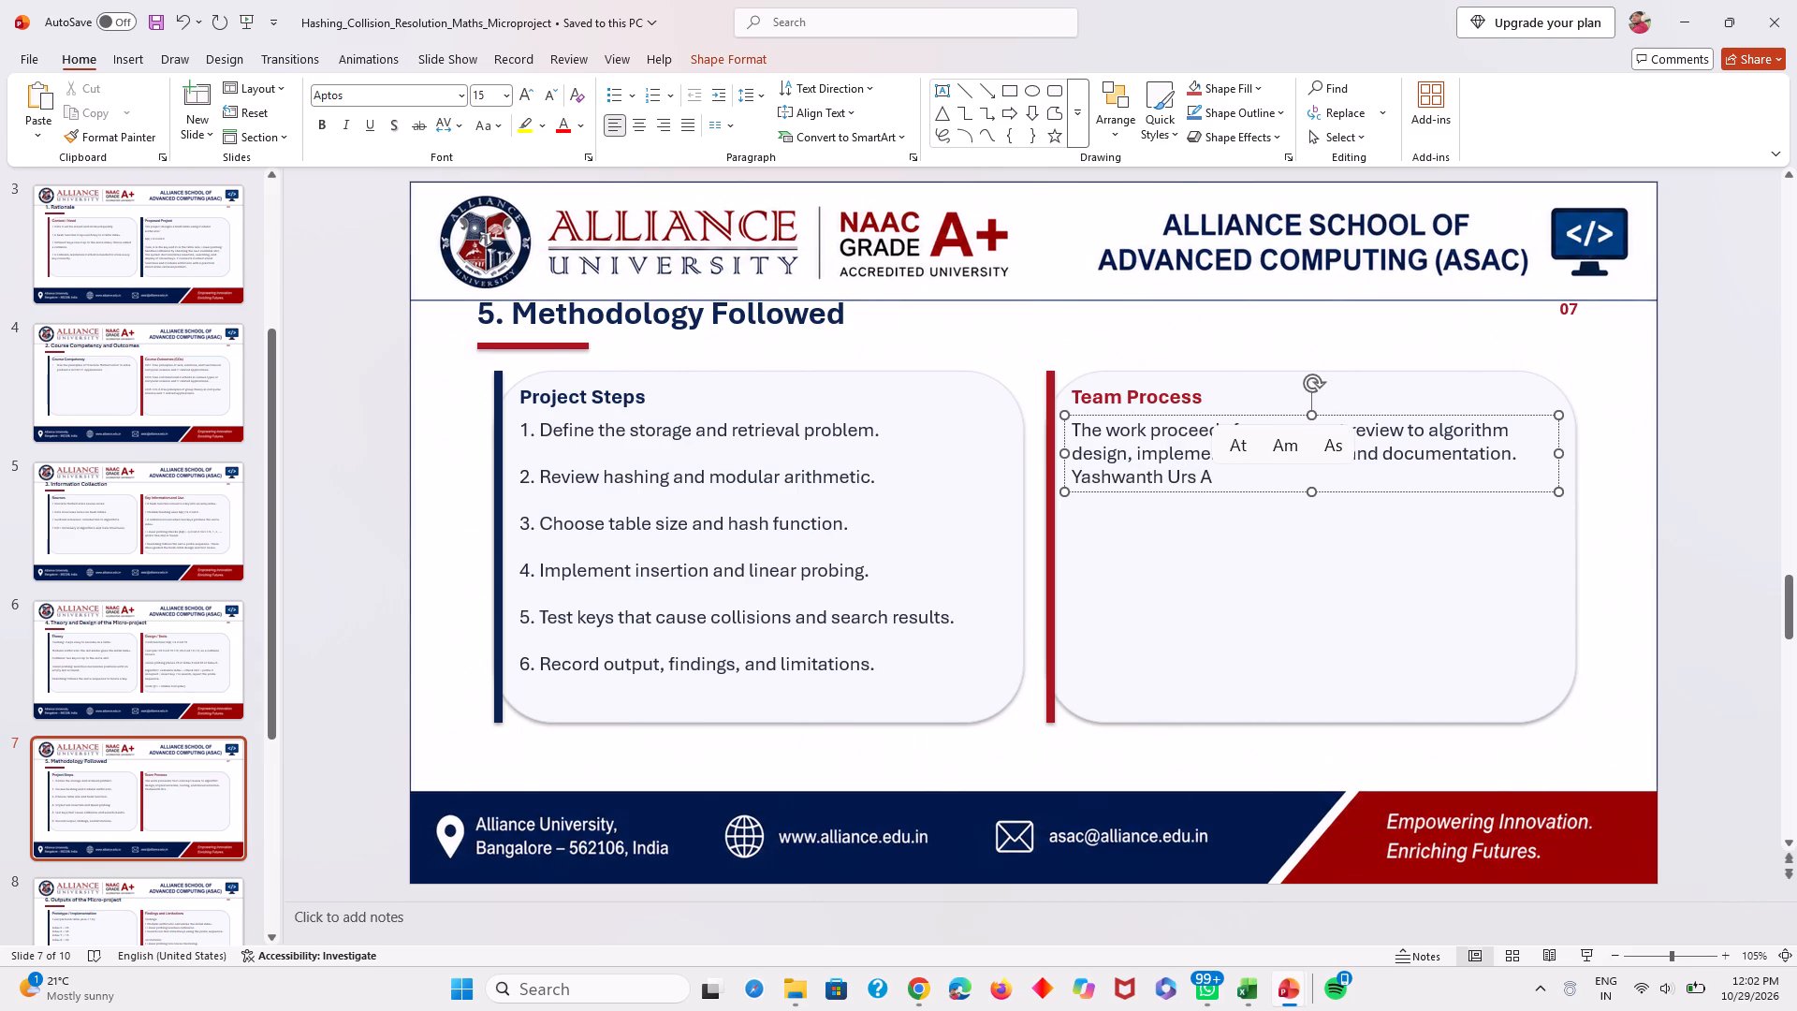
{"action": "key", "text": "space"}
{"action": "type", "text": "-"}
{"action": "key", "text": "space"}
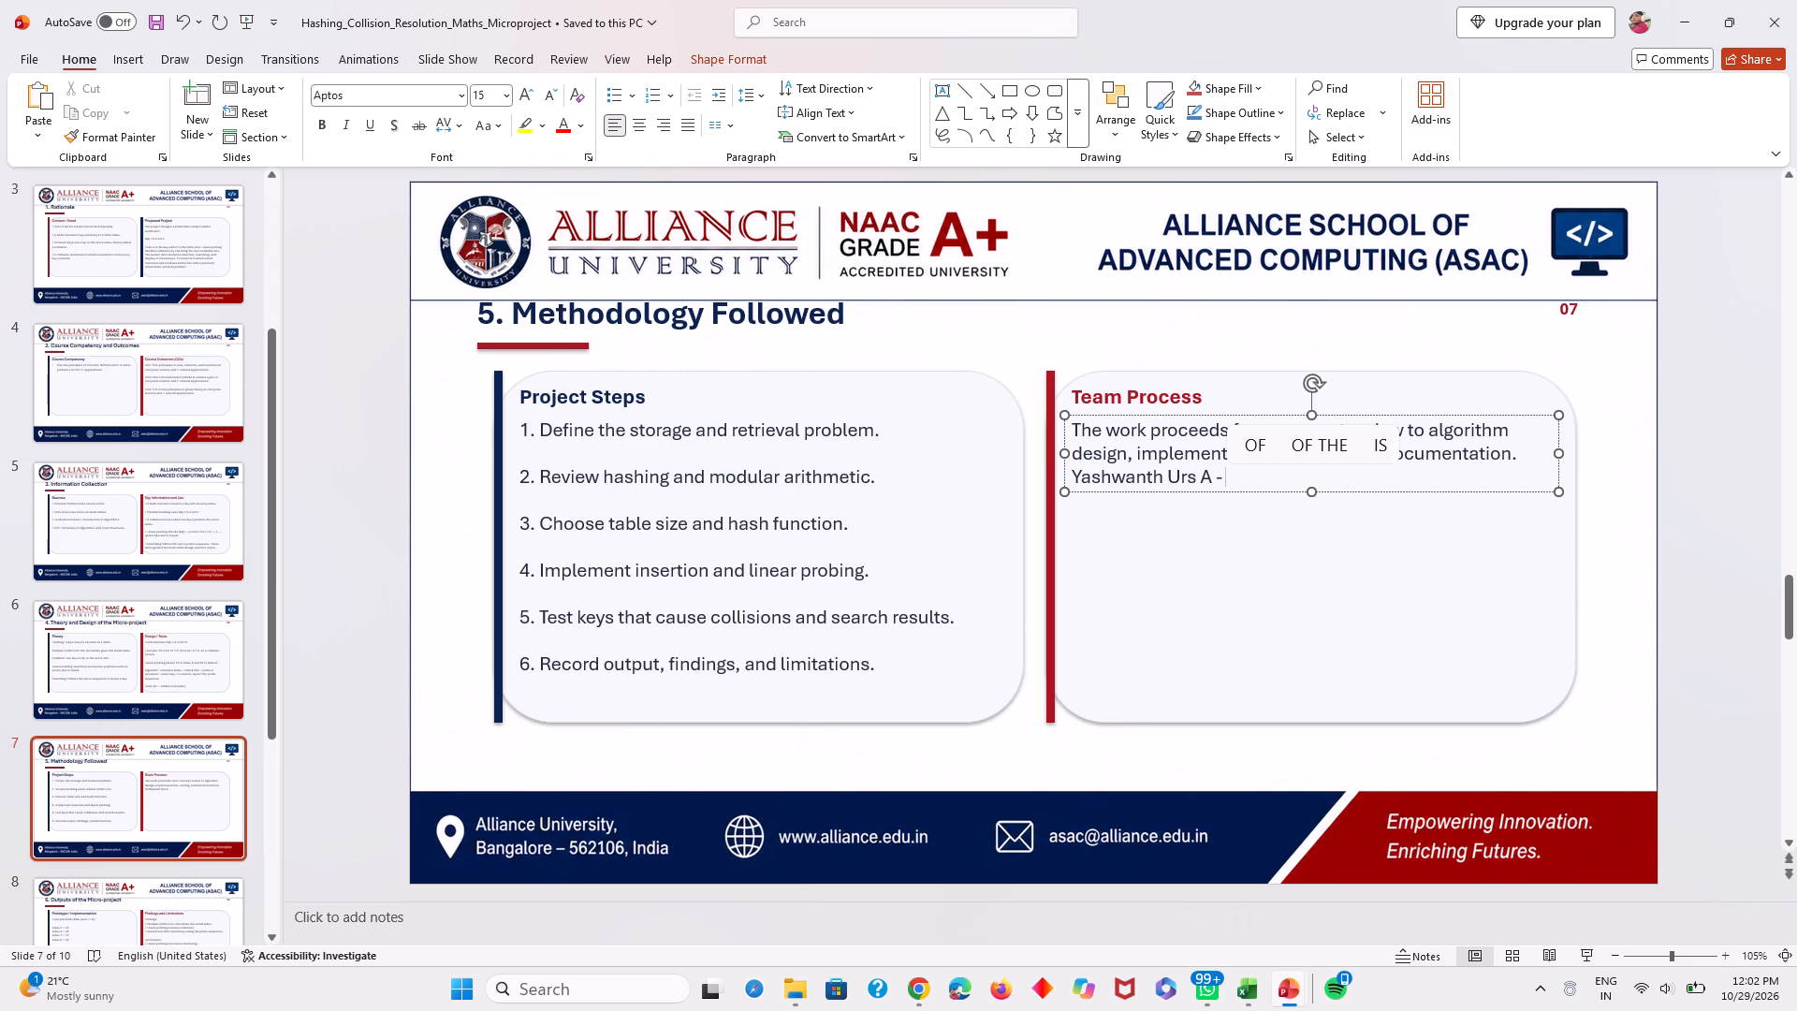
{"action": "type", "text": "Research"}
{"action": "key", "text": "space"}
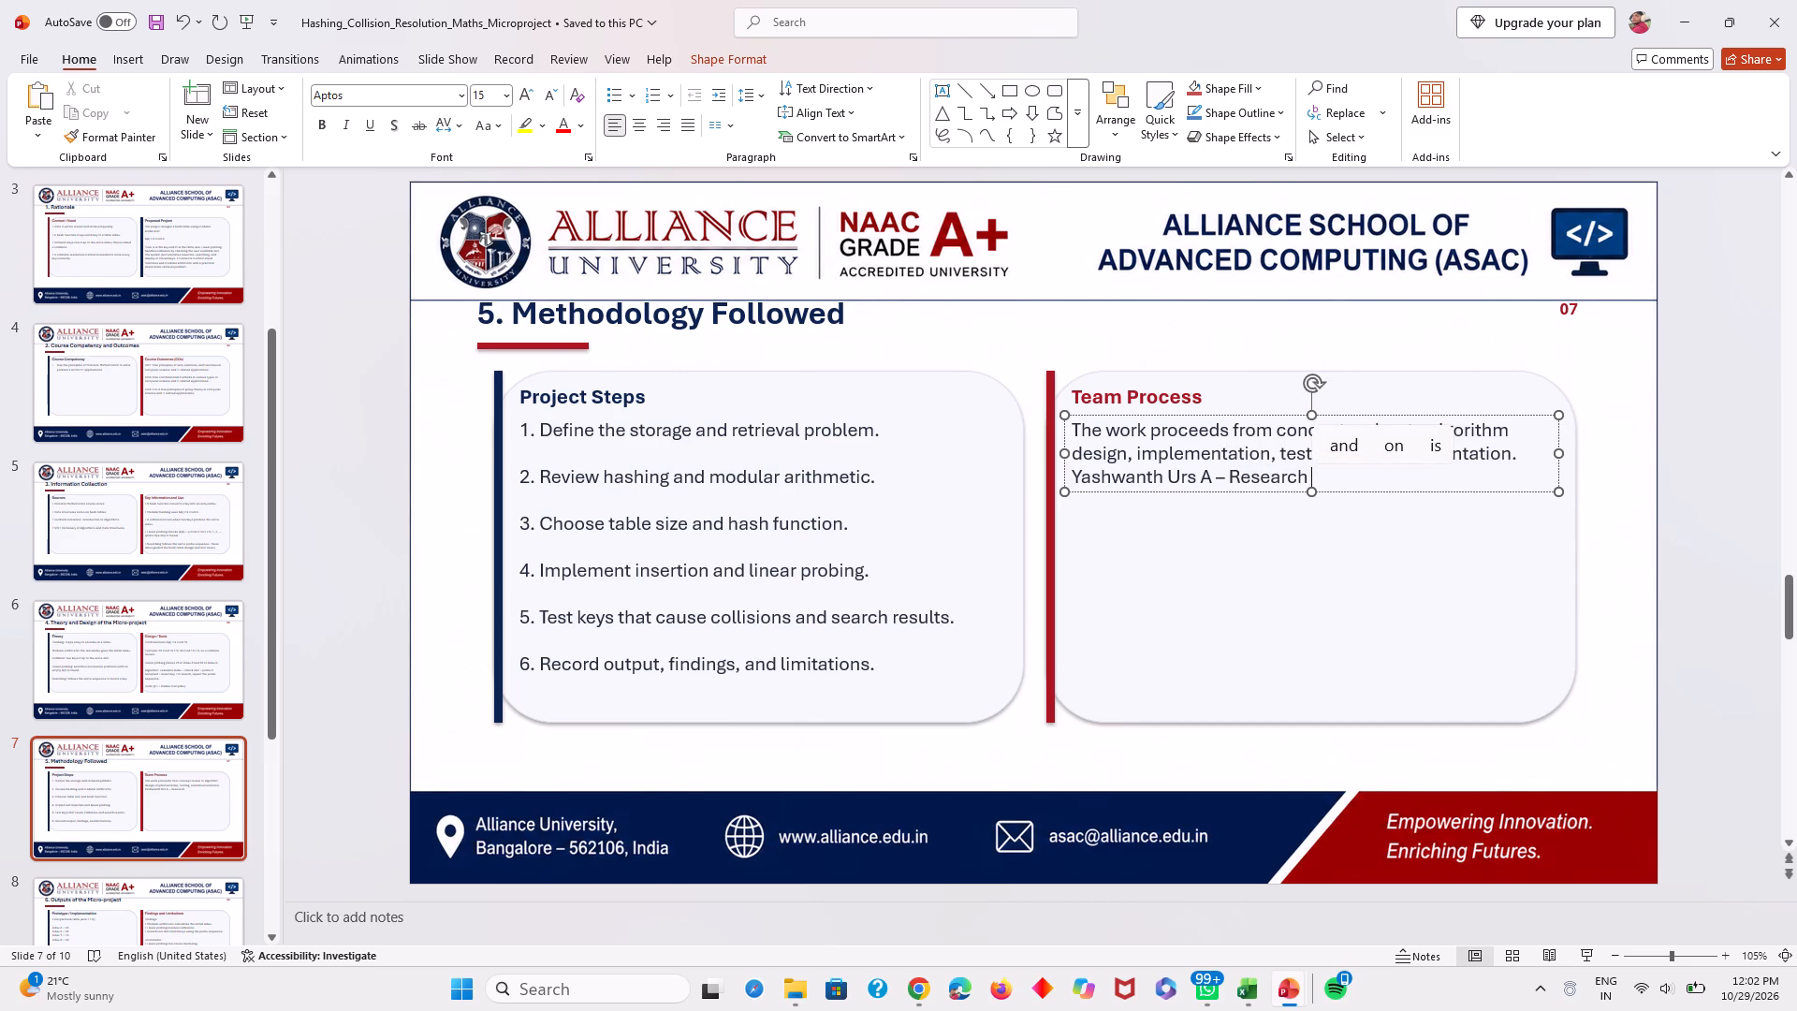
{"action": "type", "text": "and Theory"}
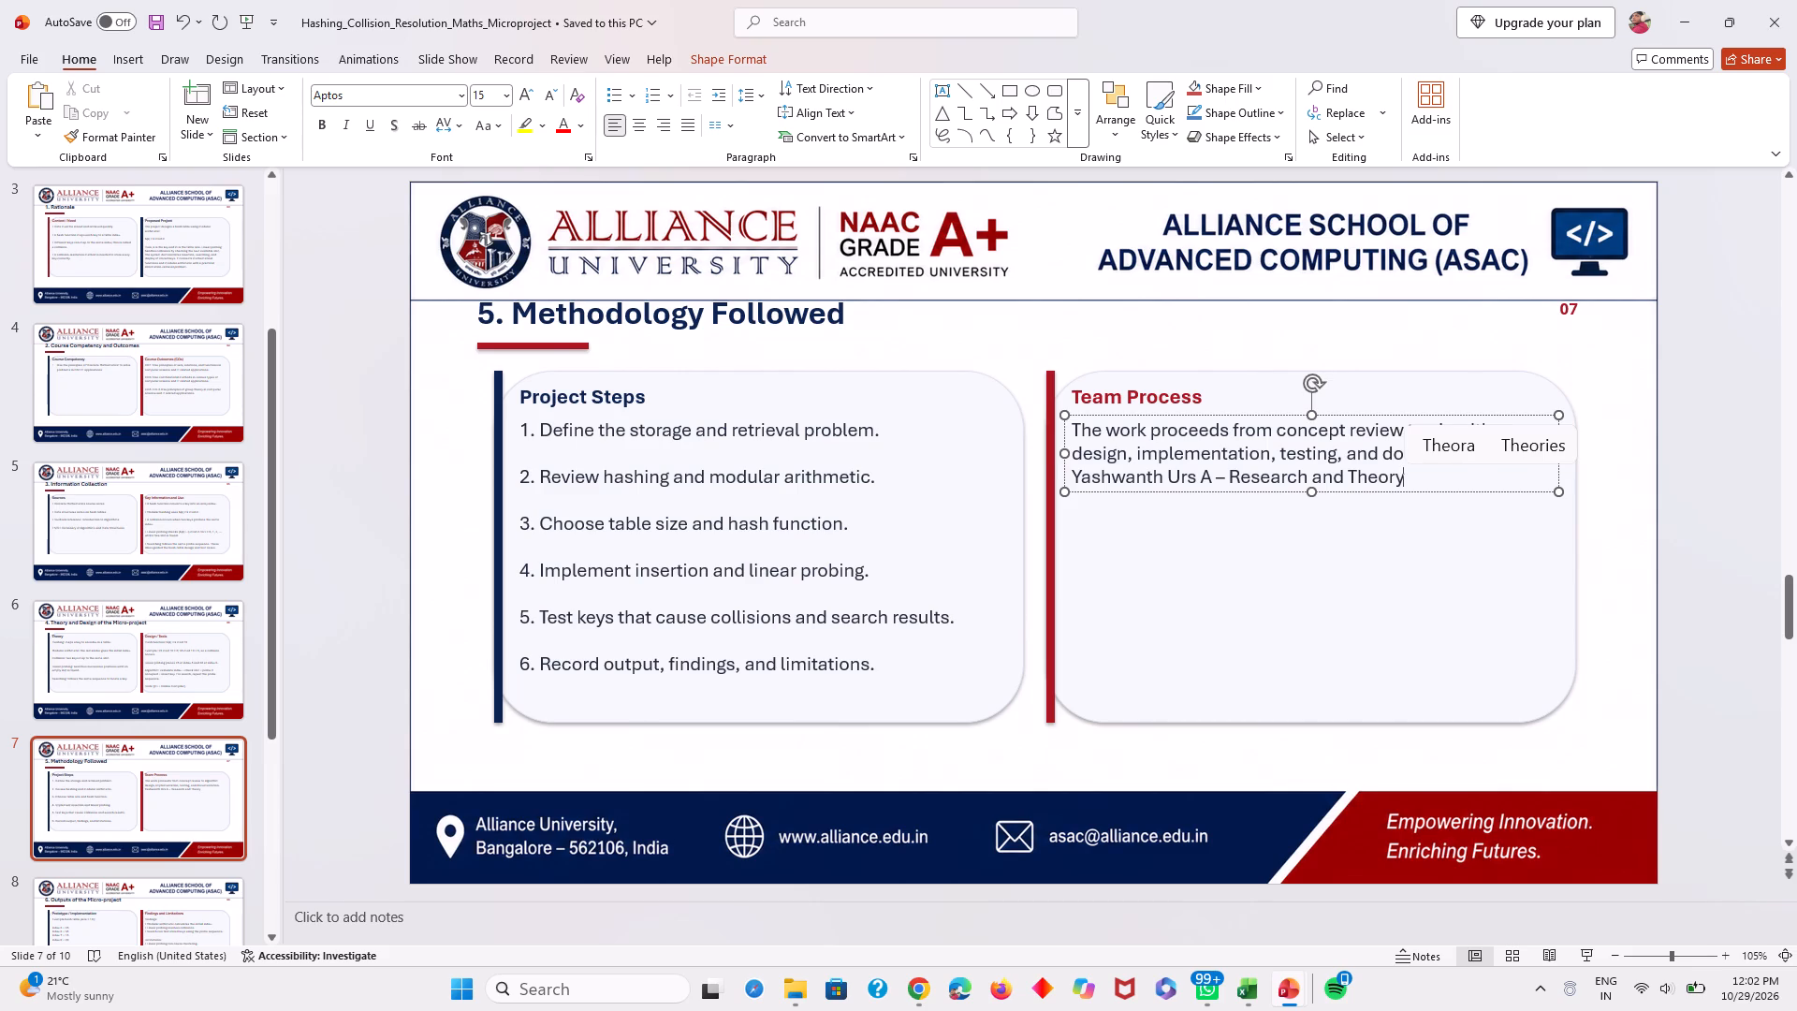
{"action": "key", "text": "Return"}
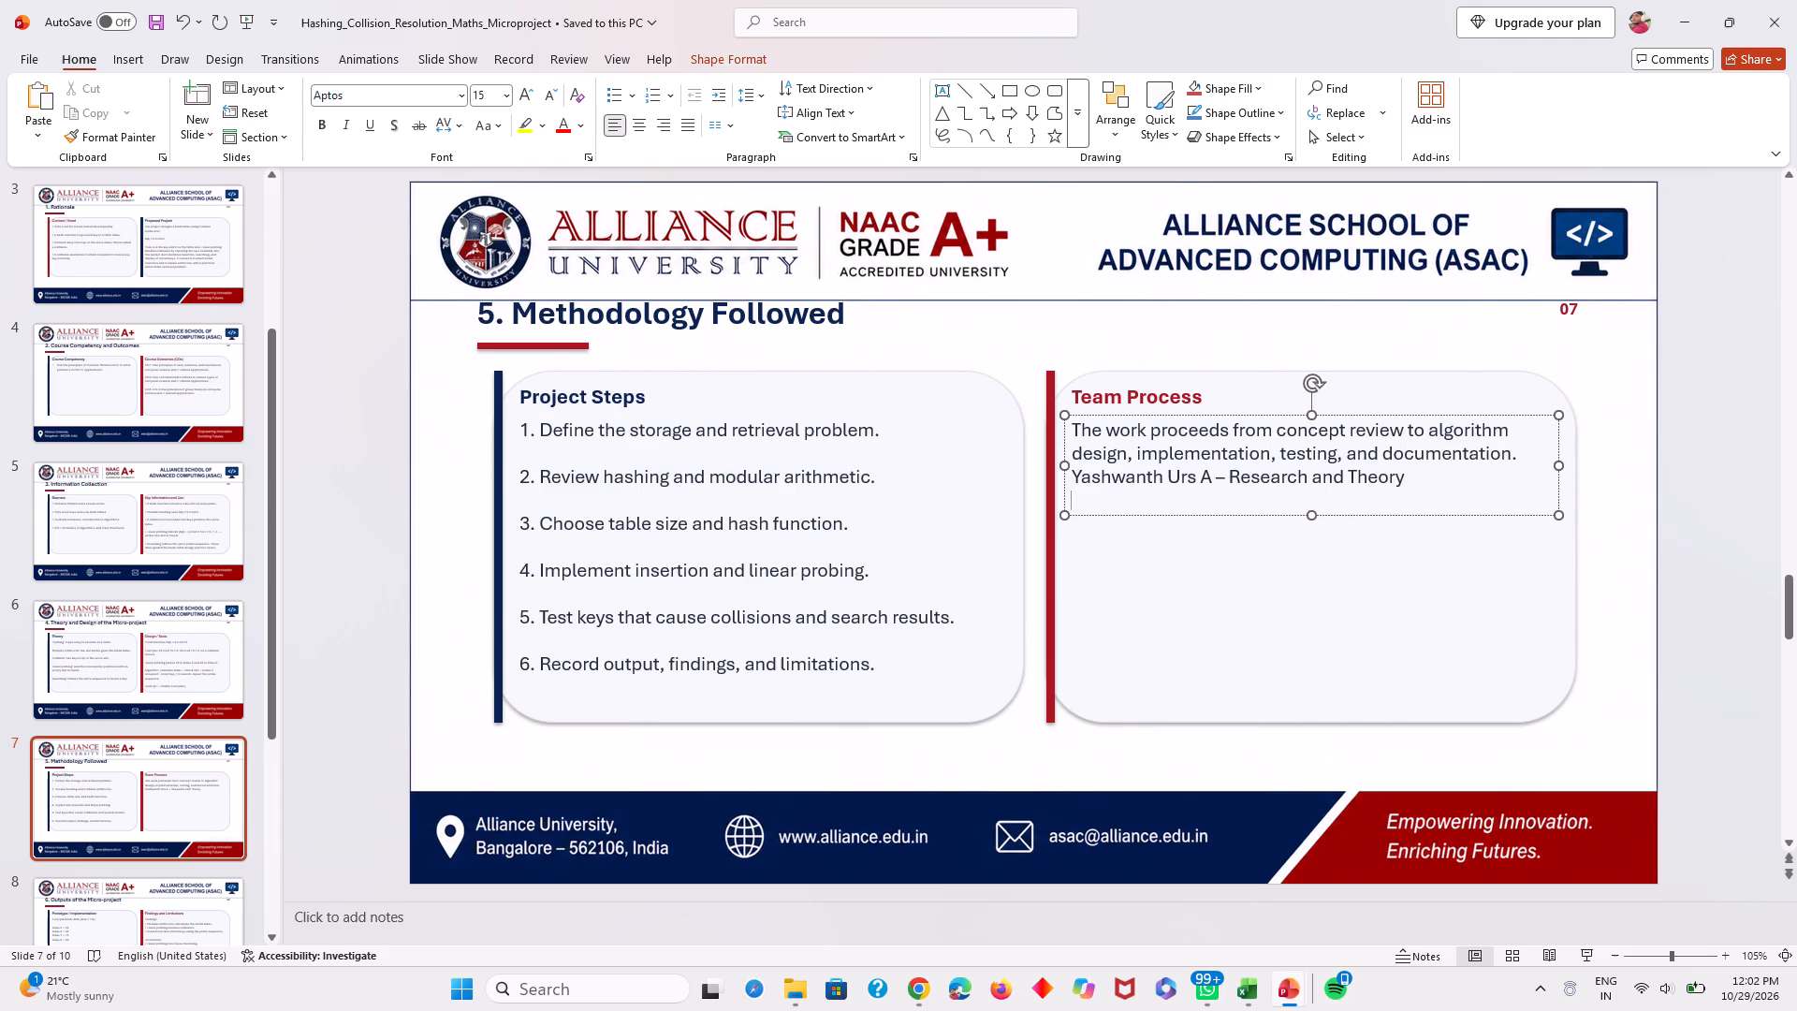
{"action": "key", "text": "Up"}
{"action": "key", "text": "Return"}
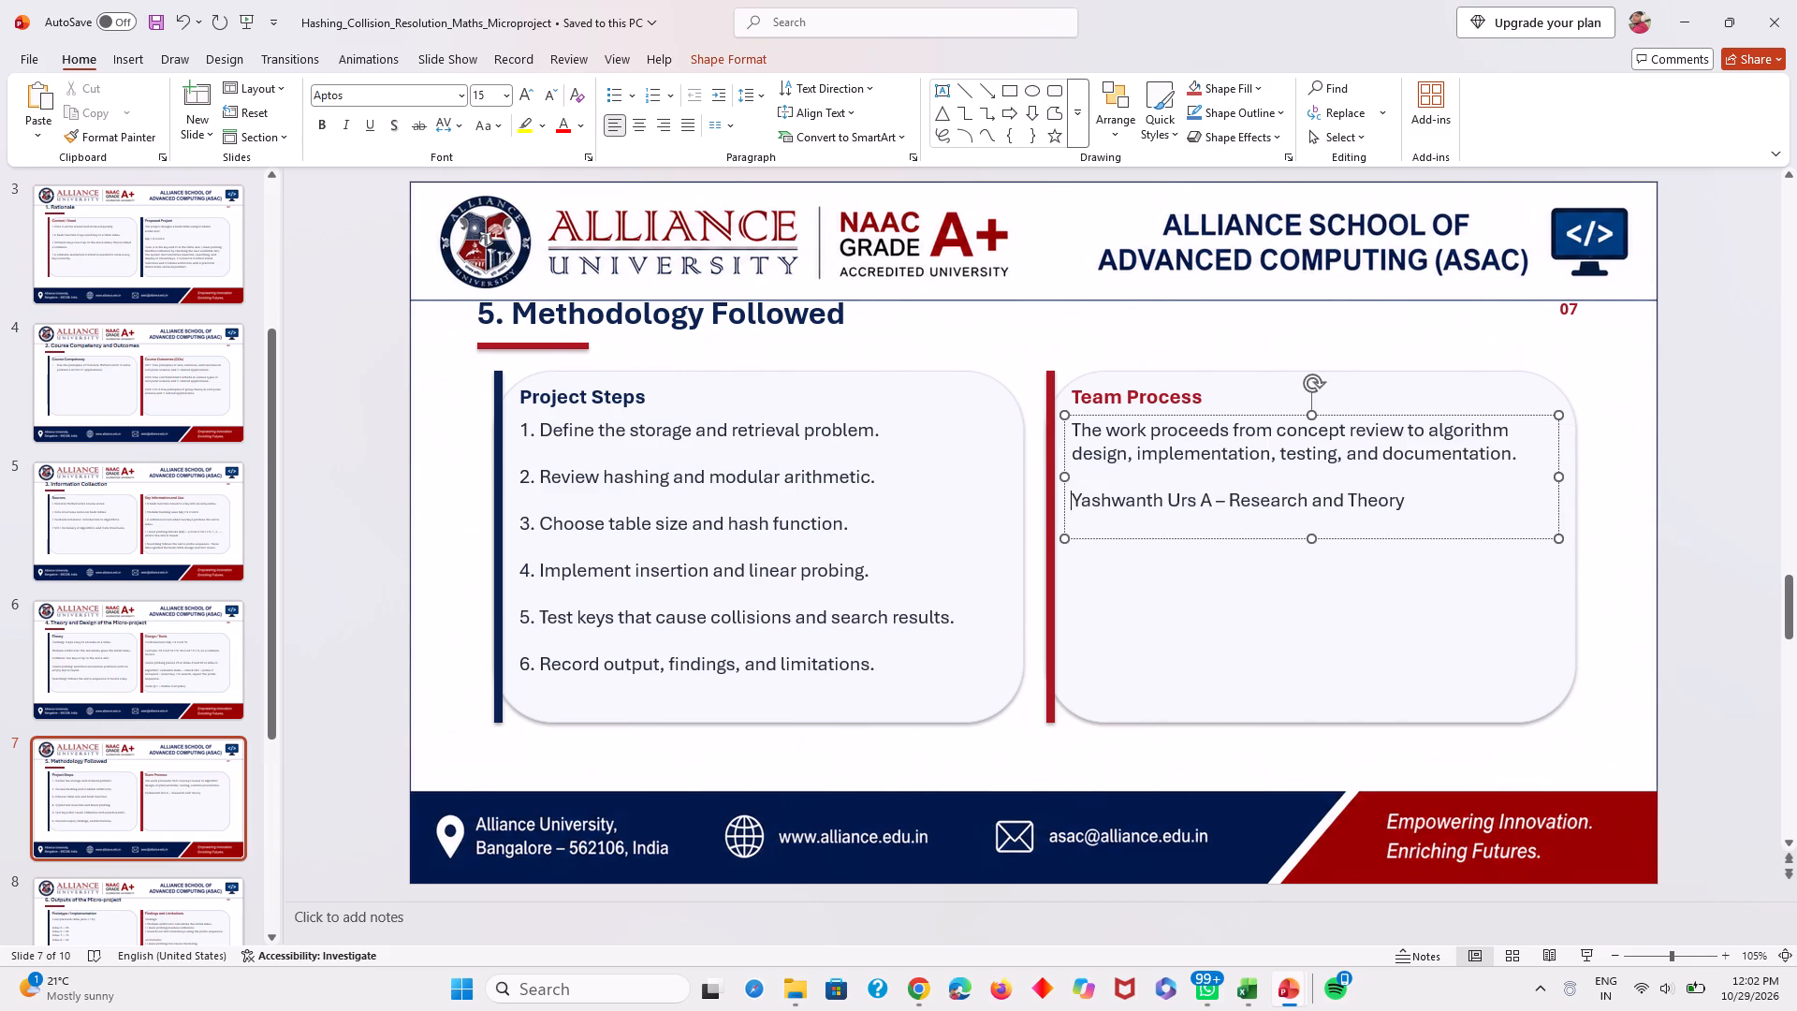
Add the second team member's name with the role "Mathematical Design" on the line below the first member in Team Process.
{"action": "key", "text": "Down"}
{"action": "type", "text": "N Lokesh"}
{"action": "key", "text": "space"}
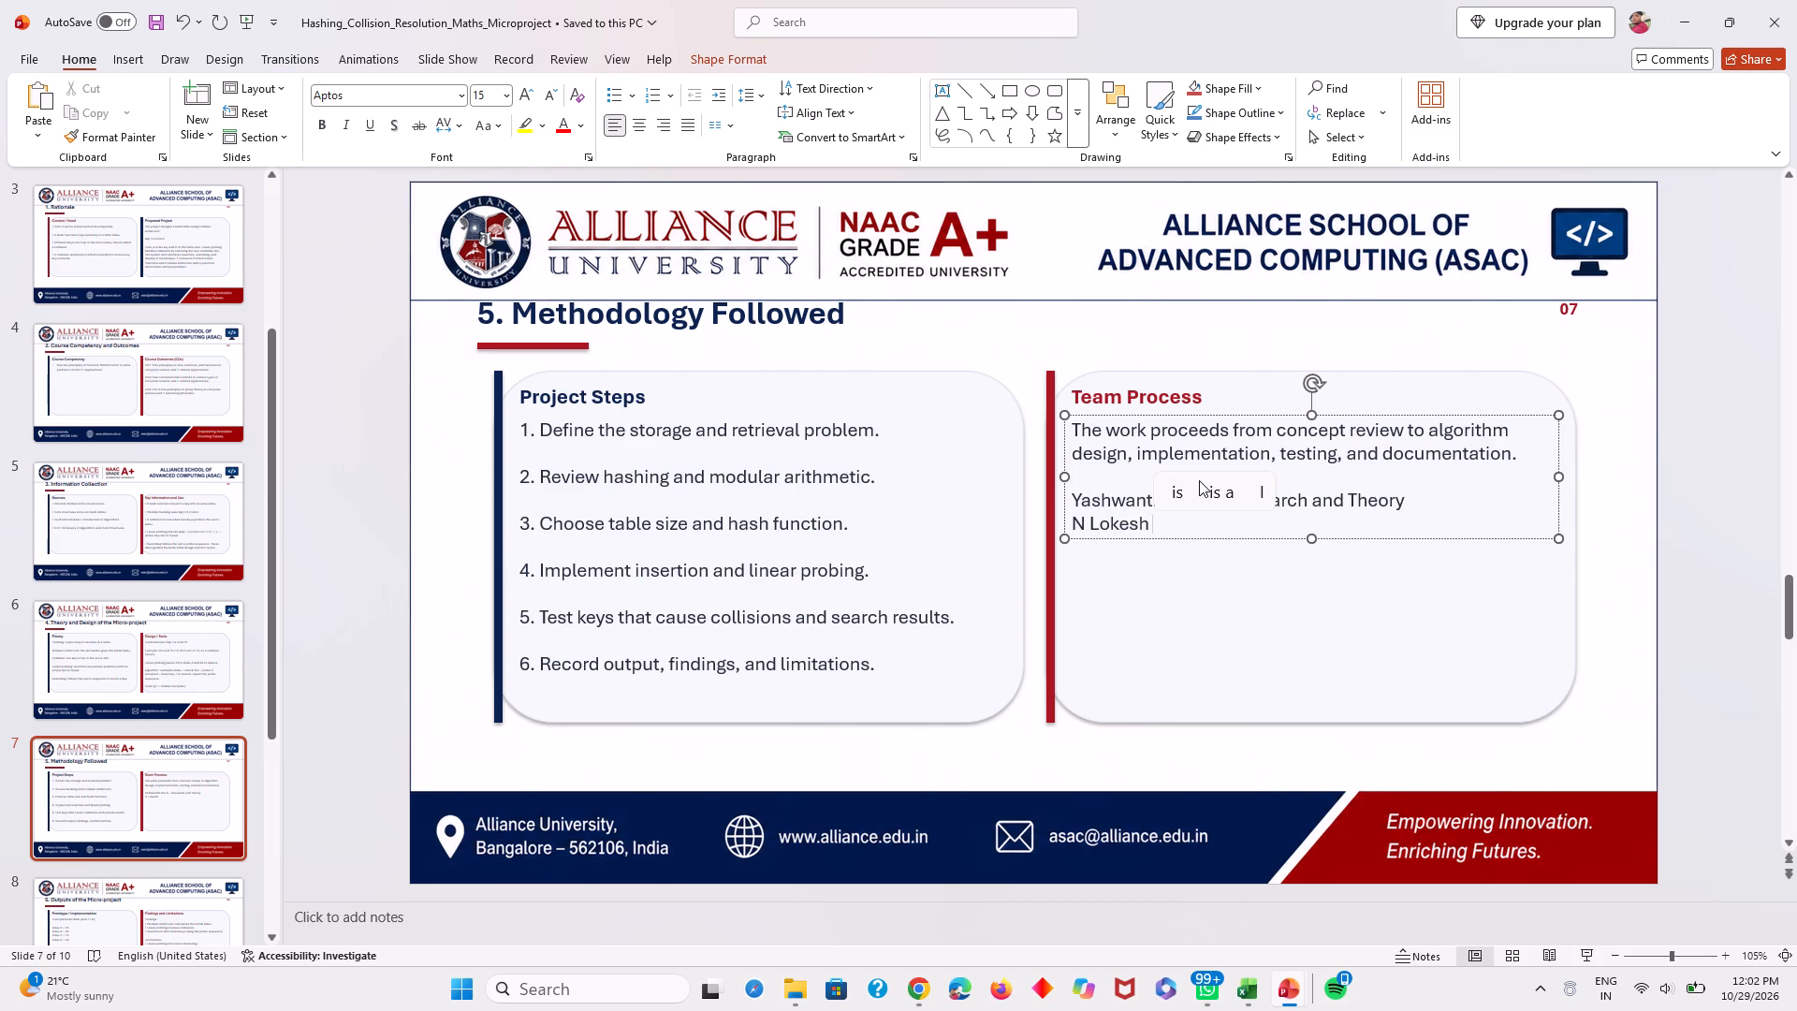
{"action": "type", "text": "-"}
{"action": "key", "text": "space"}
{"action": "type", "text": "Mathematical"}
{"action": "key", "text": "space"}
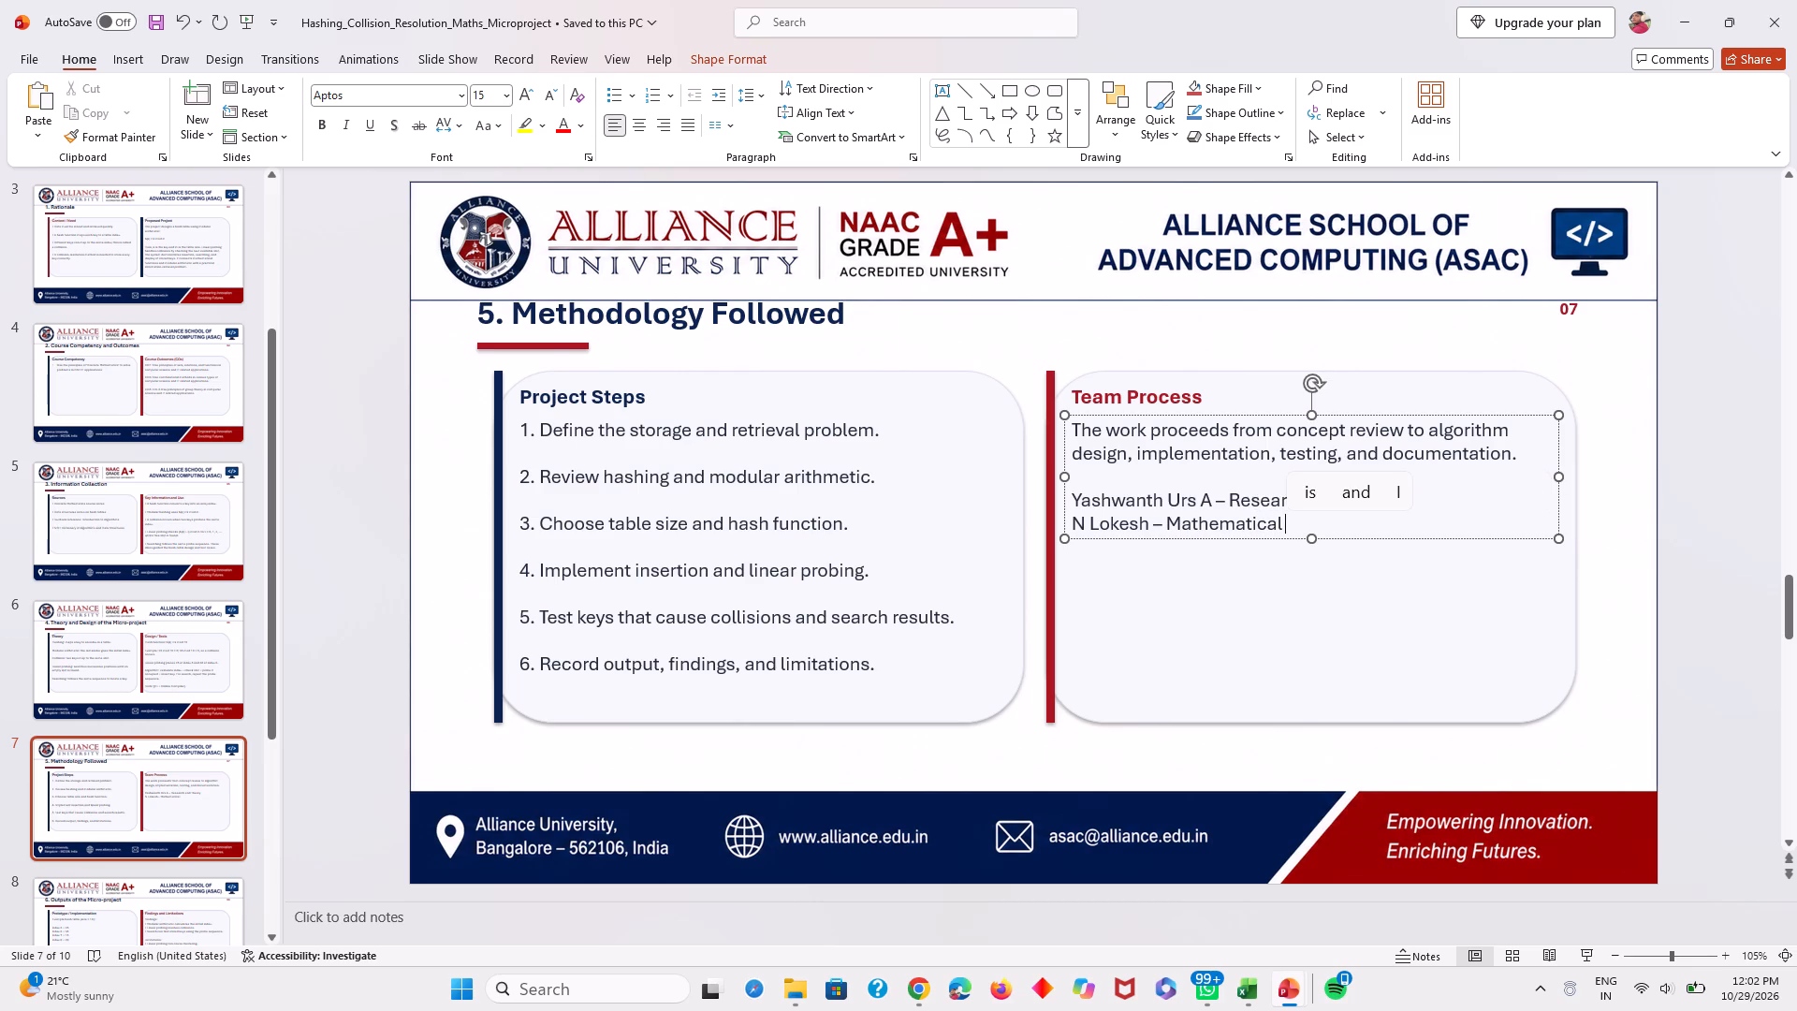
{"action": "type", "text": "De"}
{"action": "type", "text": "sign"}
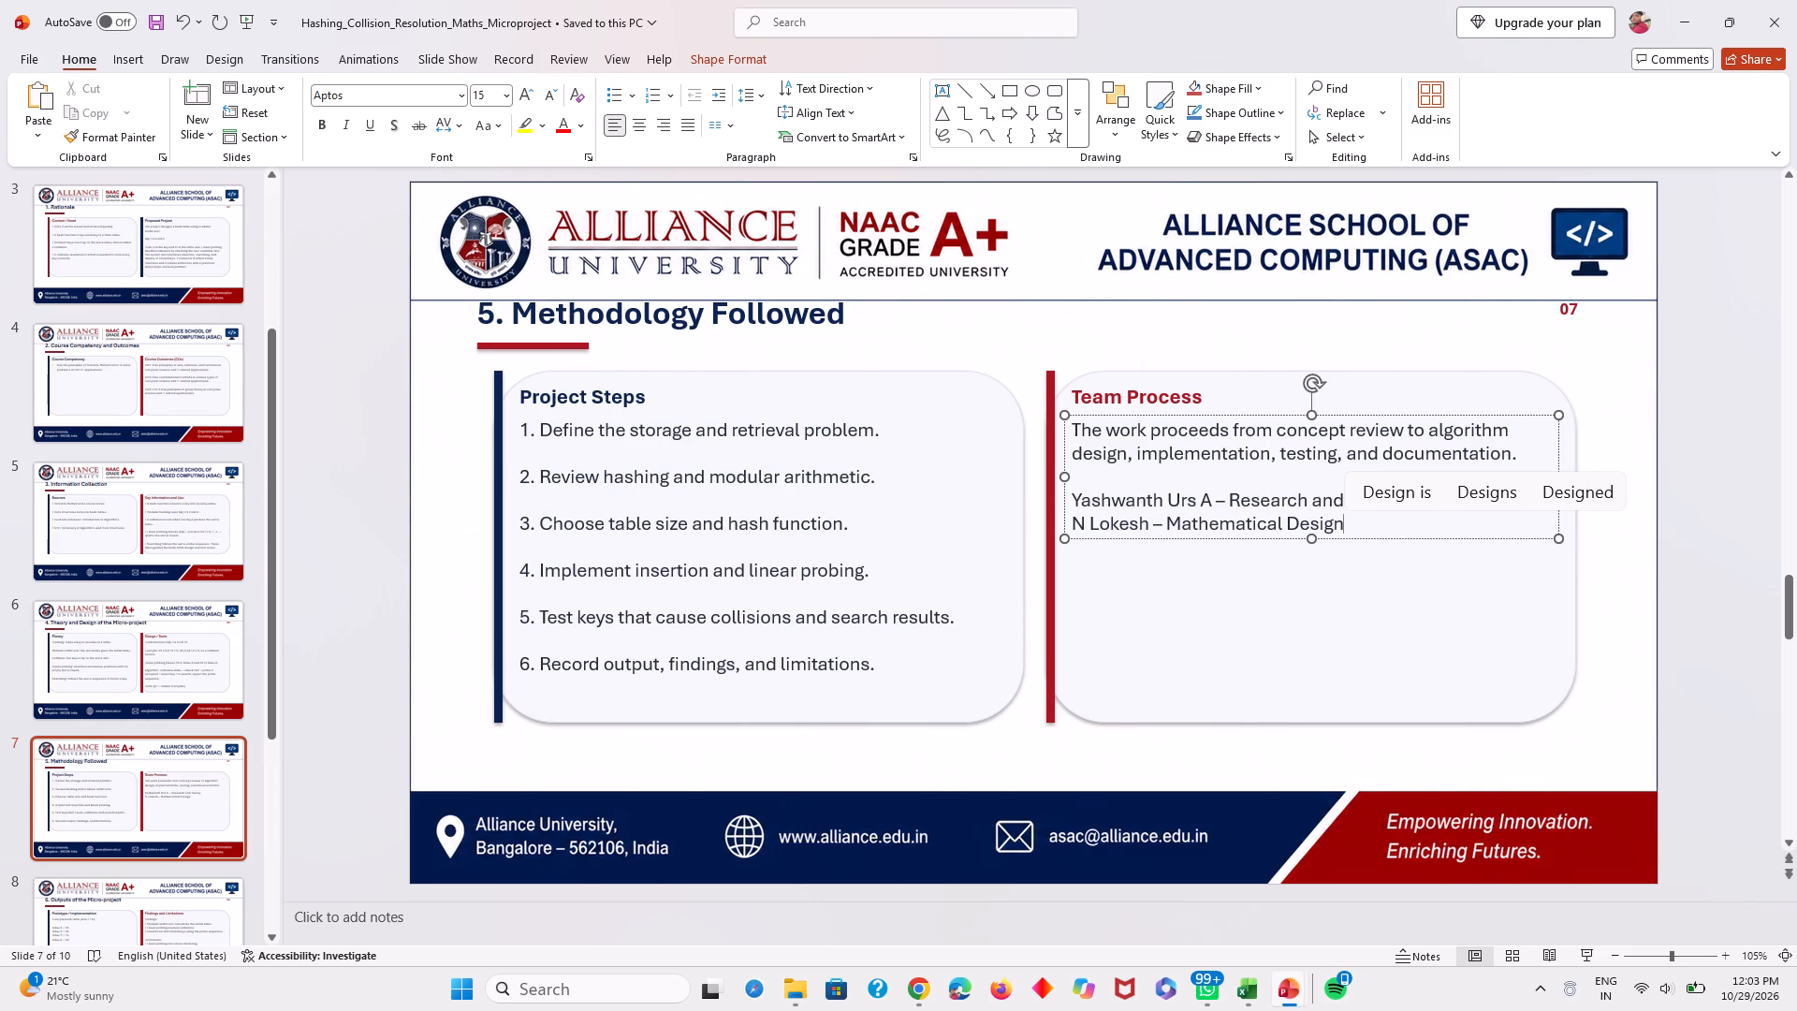
Add the third team member's name with the role "Coding and Implementation" on a new line in Team Process.
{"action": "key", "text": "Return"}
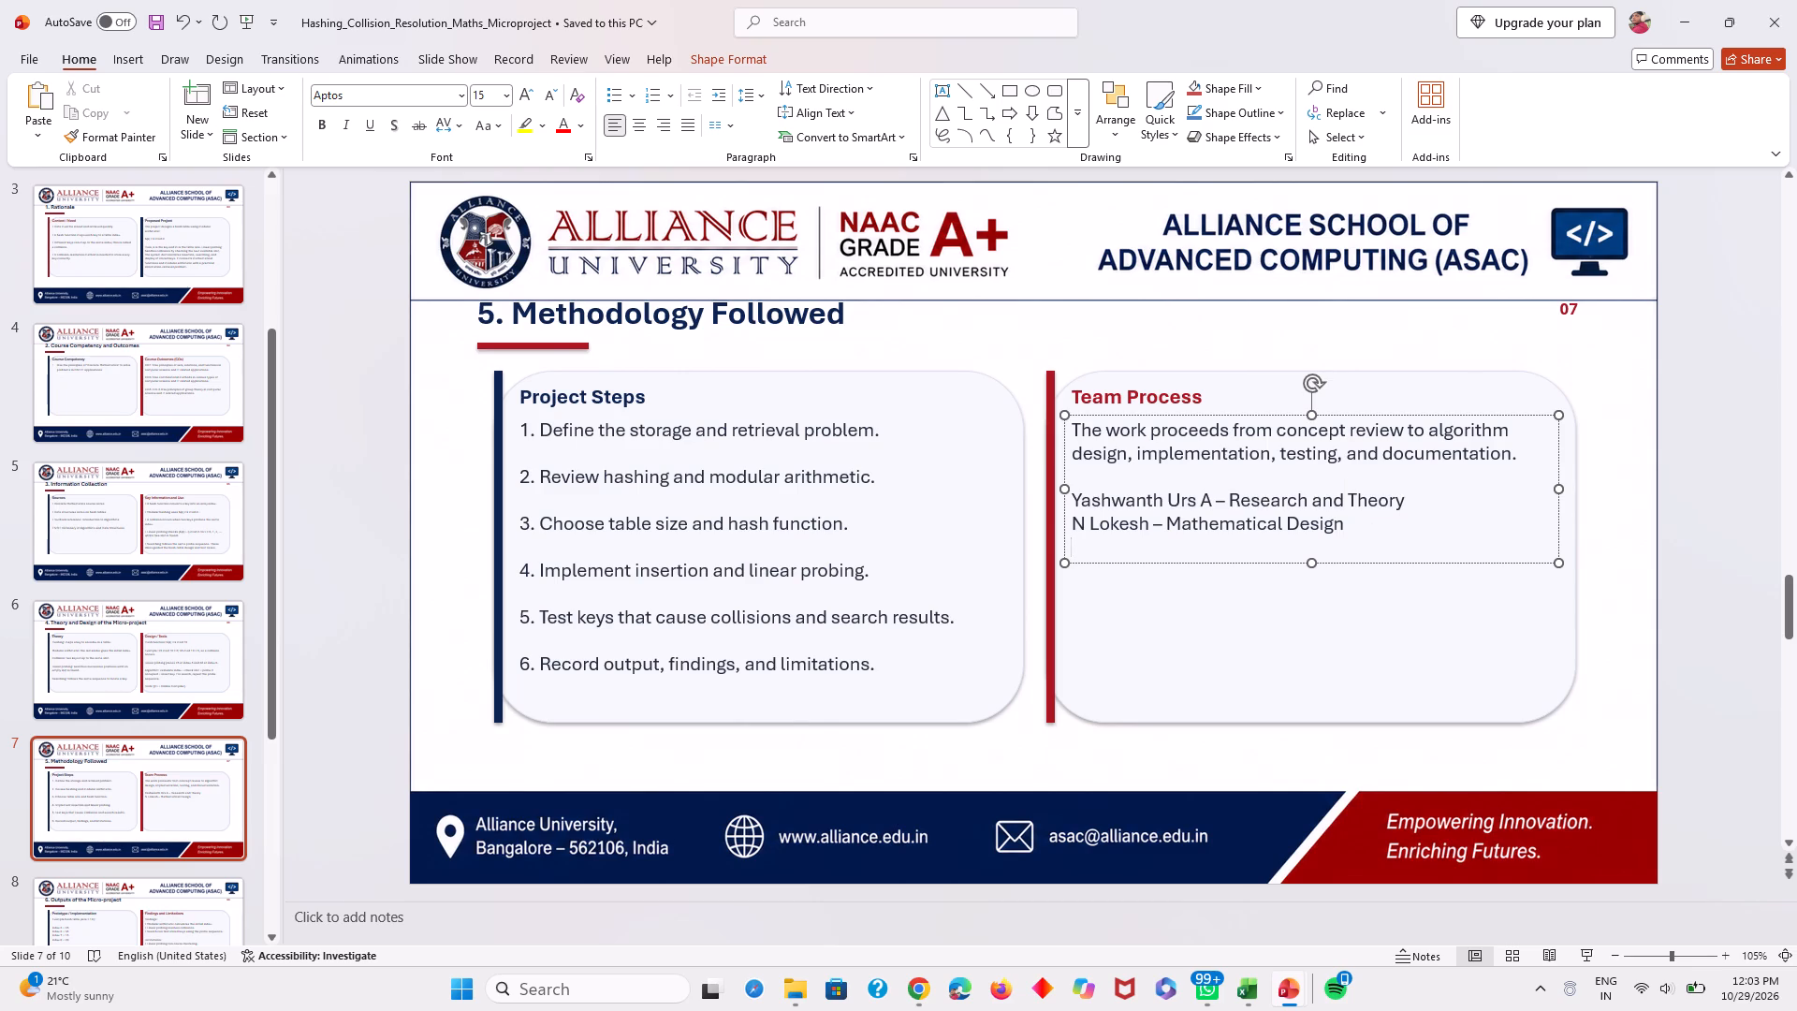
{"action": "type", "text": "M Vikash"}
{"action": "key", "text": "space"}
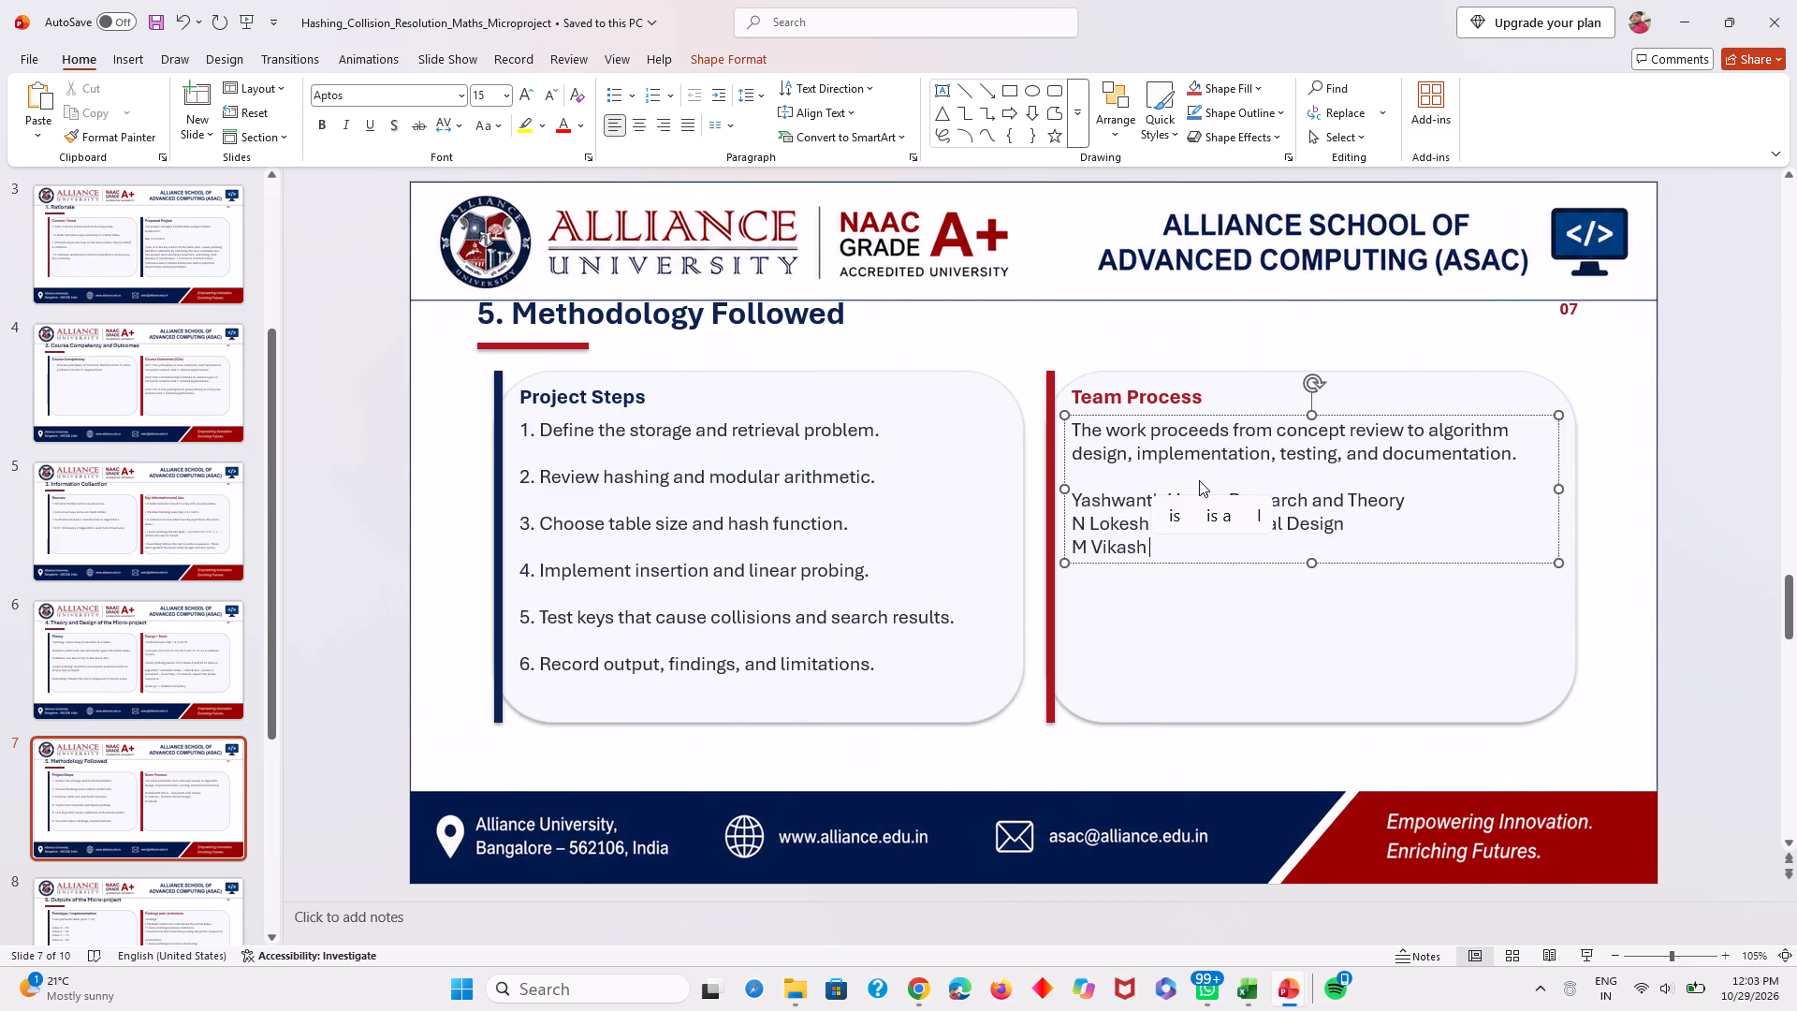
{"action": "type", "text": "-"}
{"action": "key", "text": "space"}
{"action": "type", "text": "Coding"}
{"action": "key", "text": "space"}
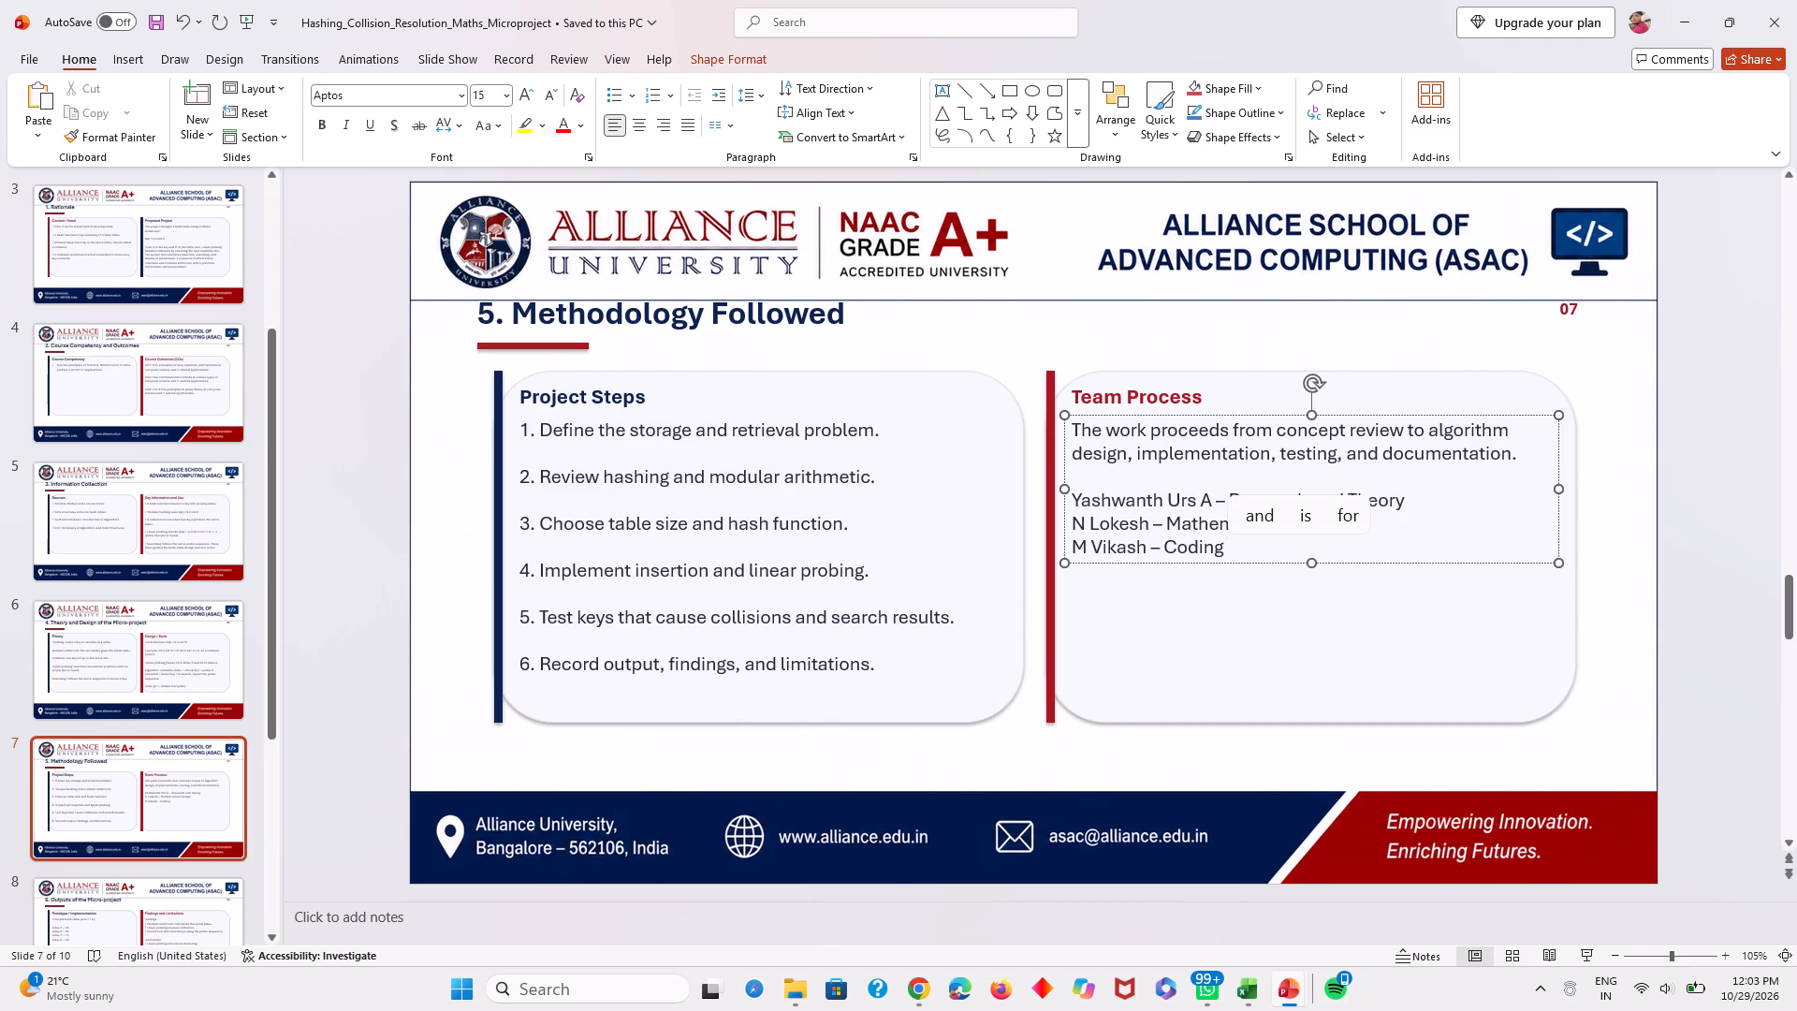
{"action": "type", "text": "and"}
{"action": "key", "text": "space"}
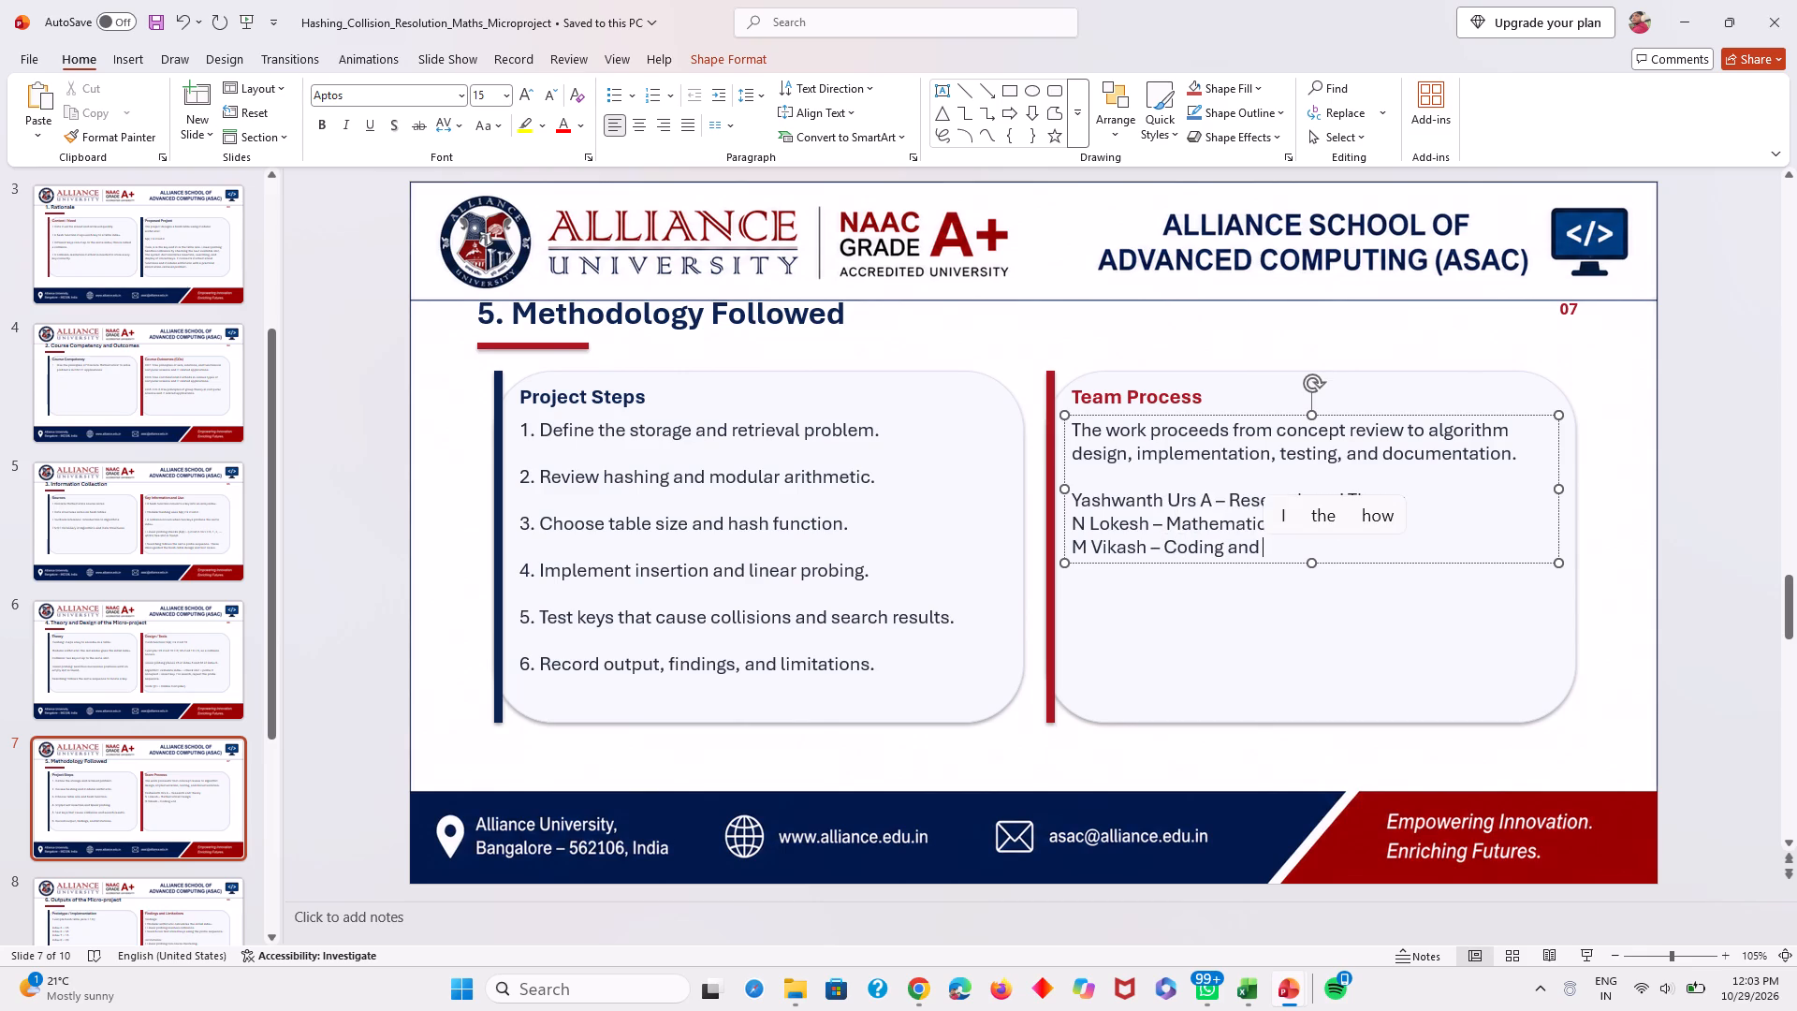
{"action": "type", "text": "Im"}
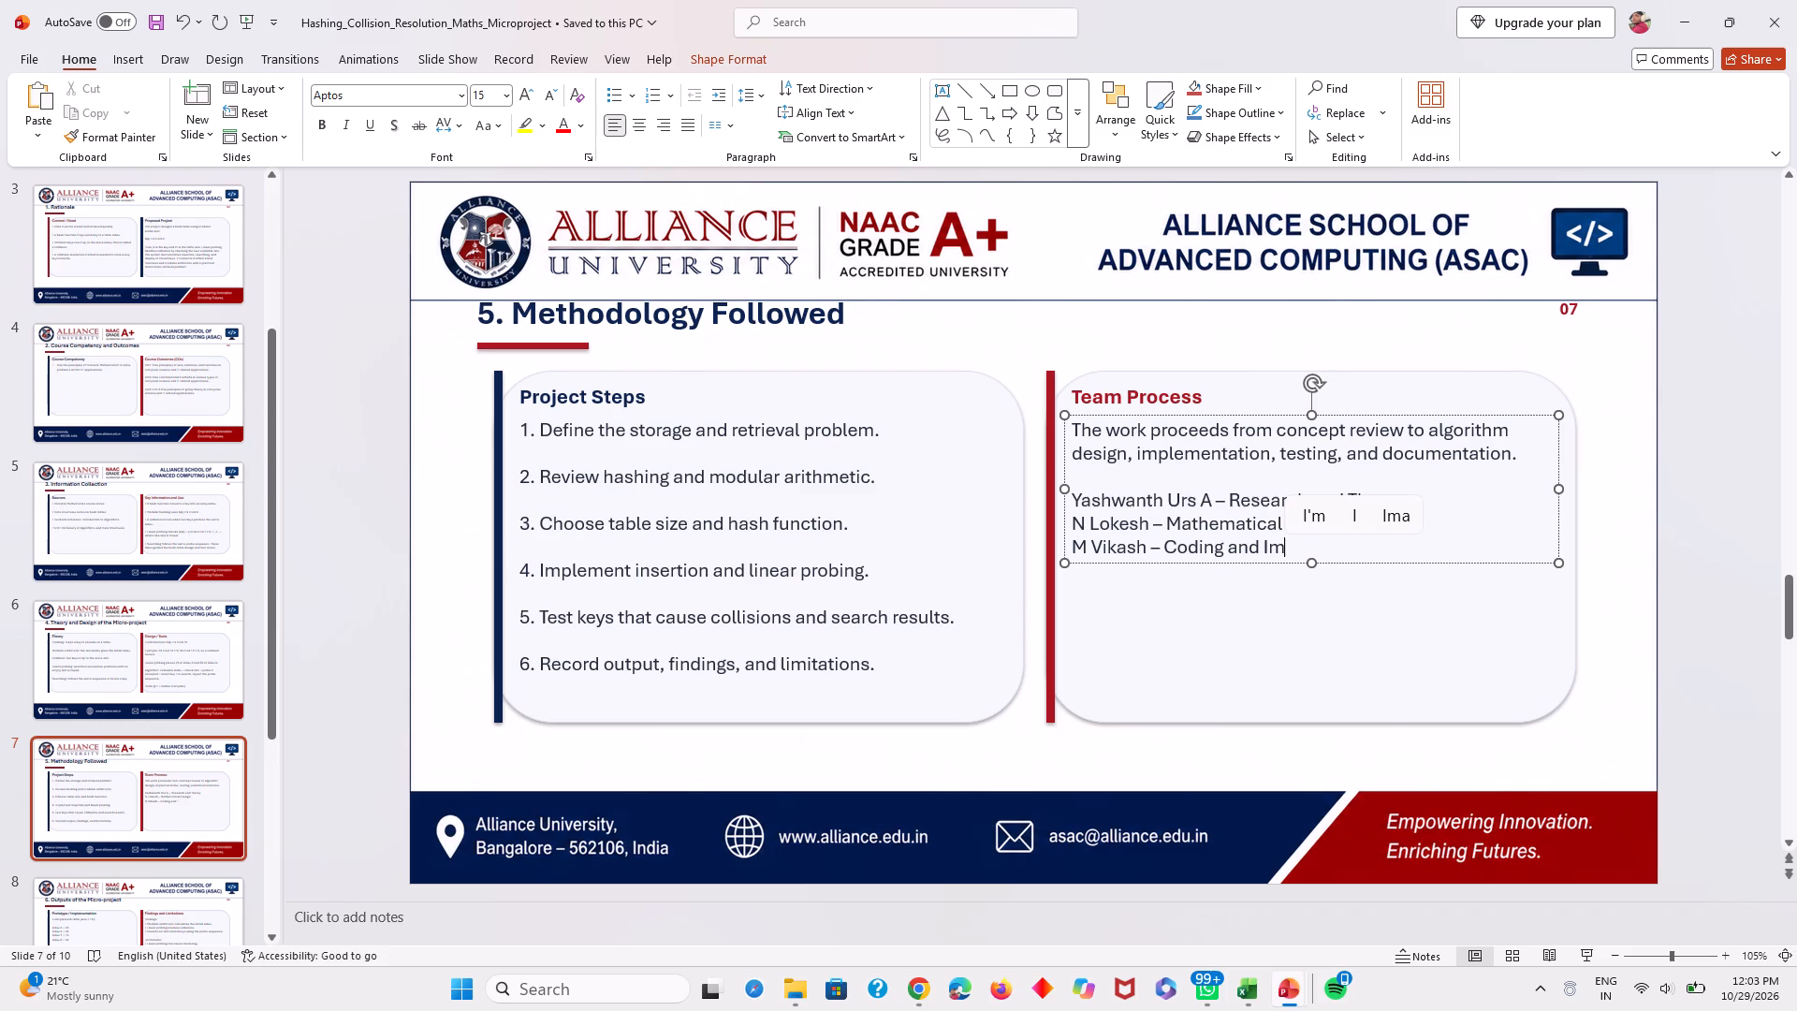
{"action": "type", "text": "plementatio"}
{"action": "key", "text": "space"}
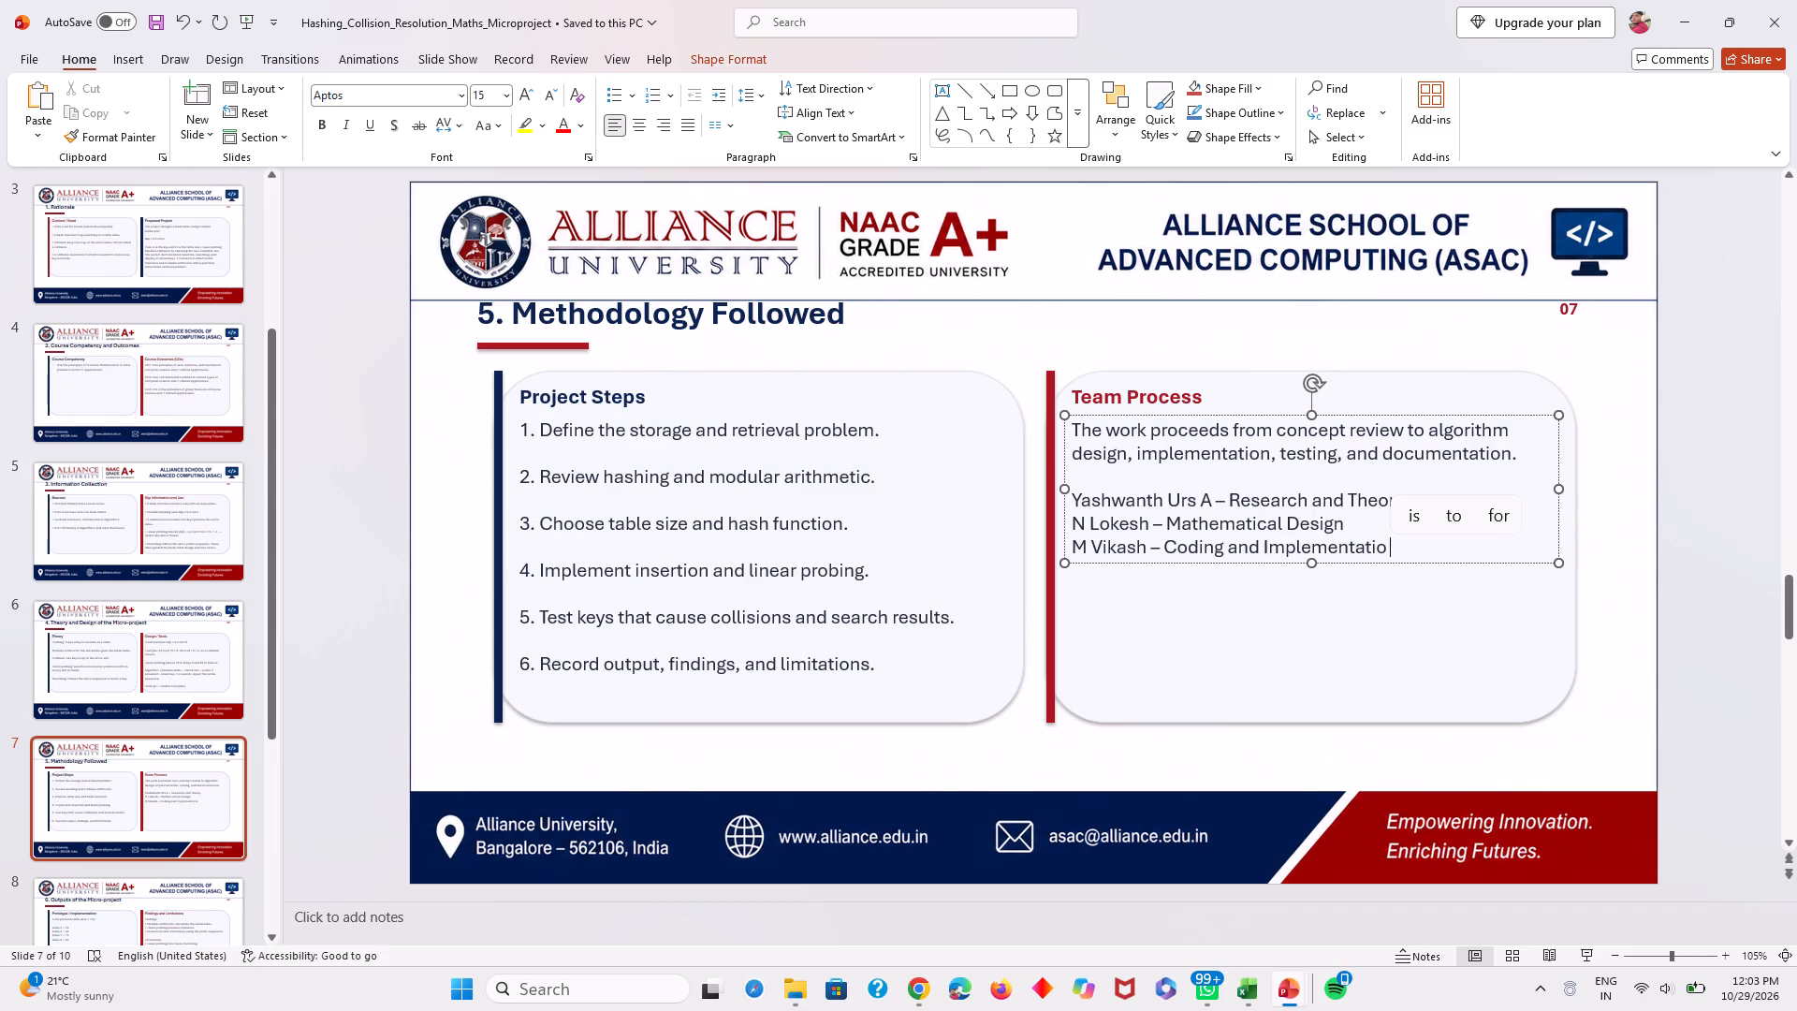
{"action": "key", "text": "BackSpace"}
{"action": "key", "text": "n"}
Add the fourth team member's name with the role "Testing and documentation" on a new line in Team Process.
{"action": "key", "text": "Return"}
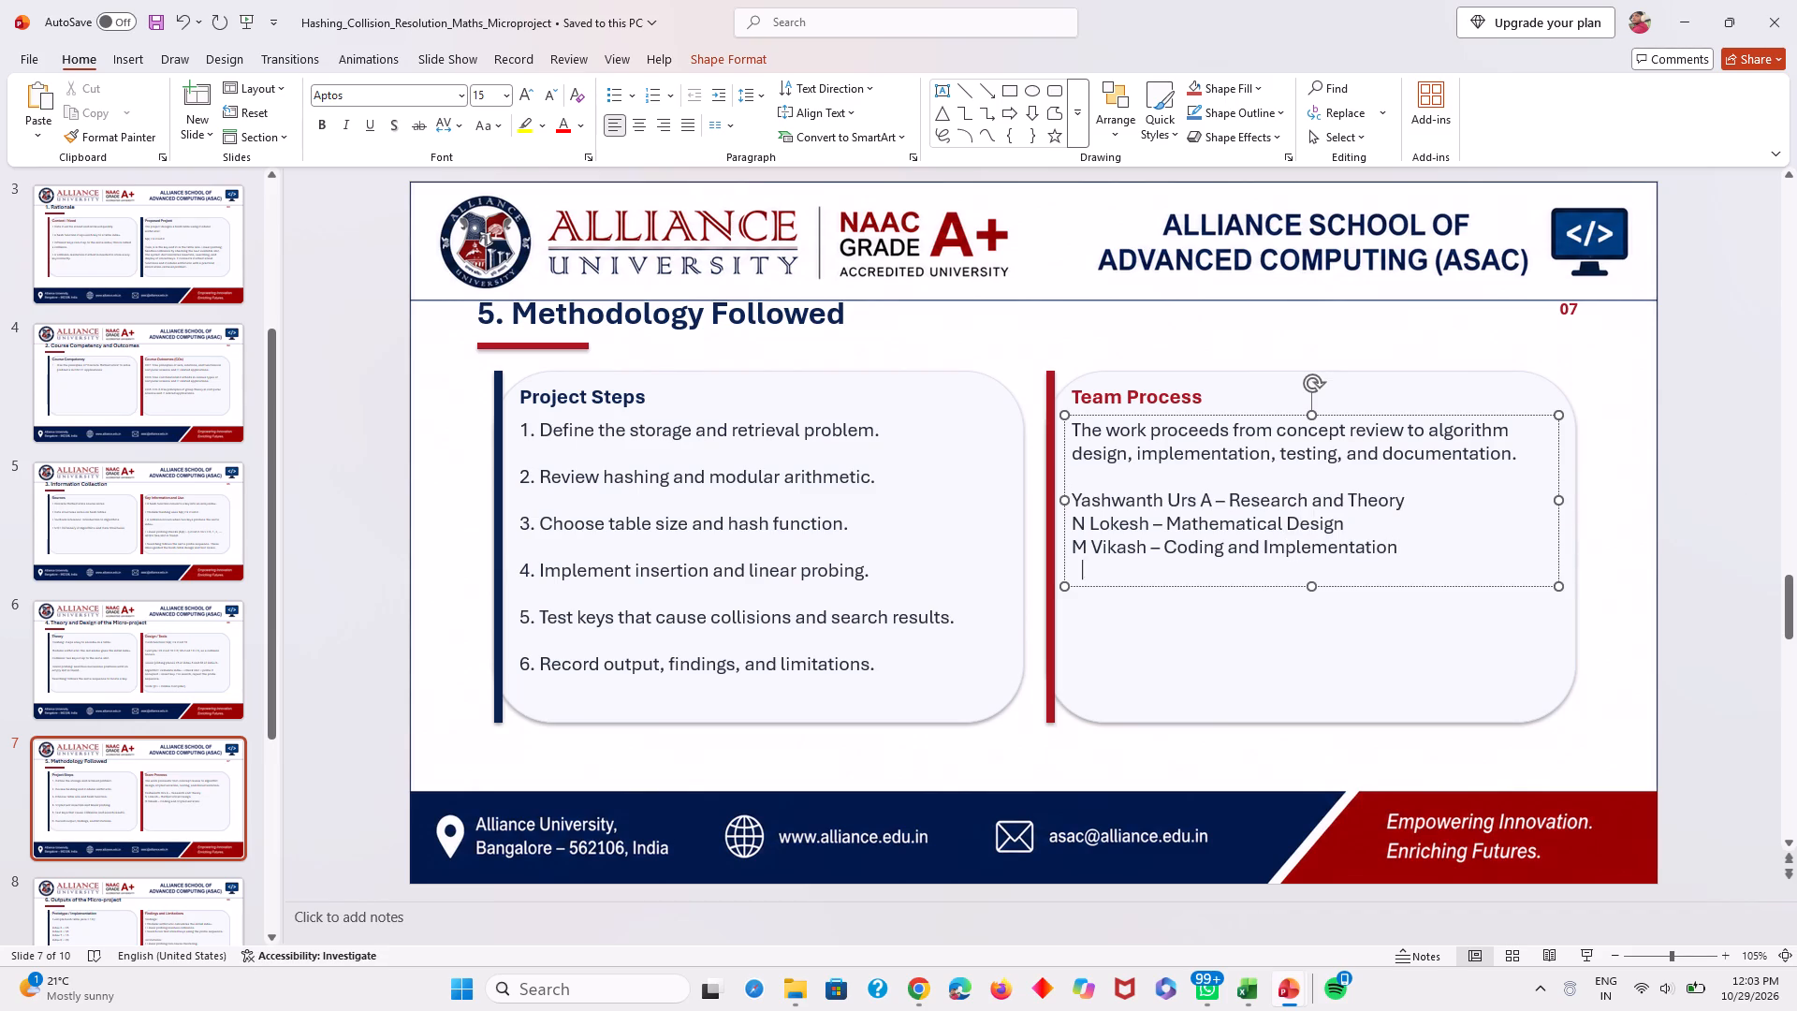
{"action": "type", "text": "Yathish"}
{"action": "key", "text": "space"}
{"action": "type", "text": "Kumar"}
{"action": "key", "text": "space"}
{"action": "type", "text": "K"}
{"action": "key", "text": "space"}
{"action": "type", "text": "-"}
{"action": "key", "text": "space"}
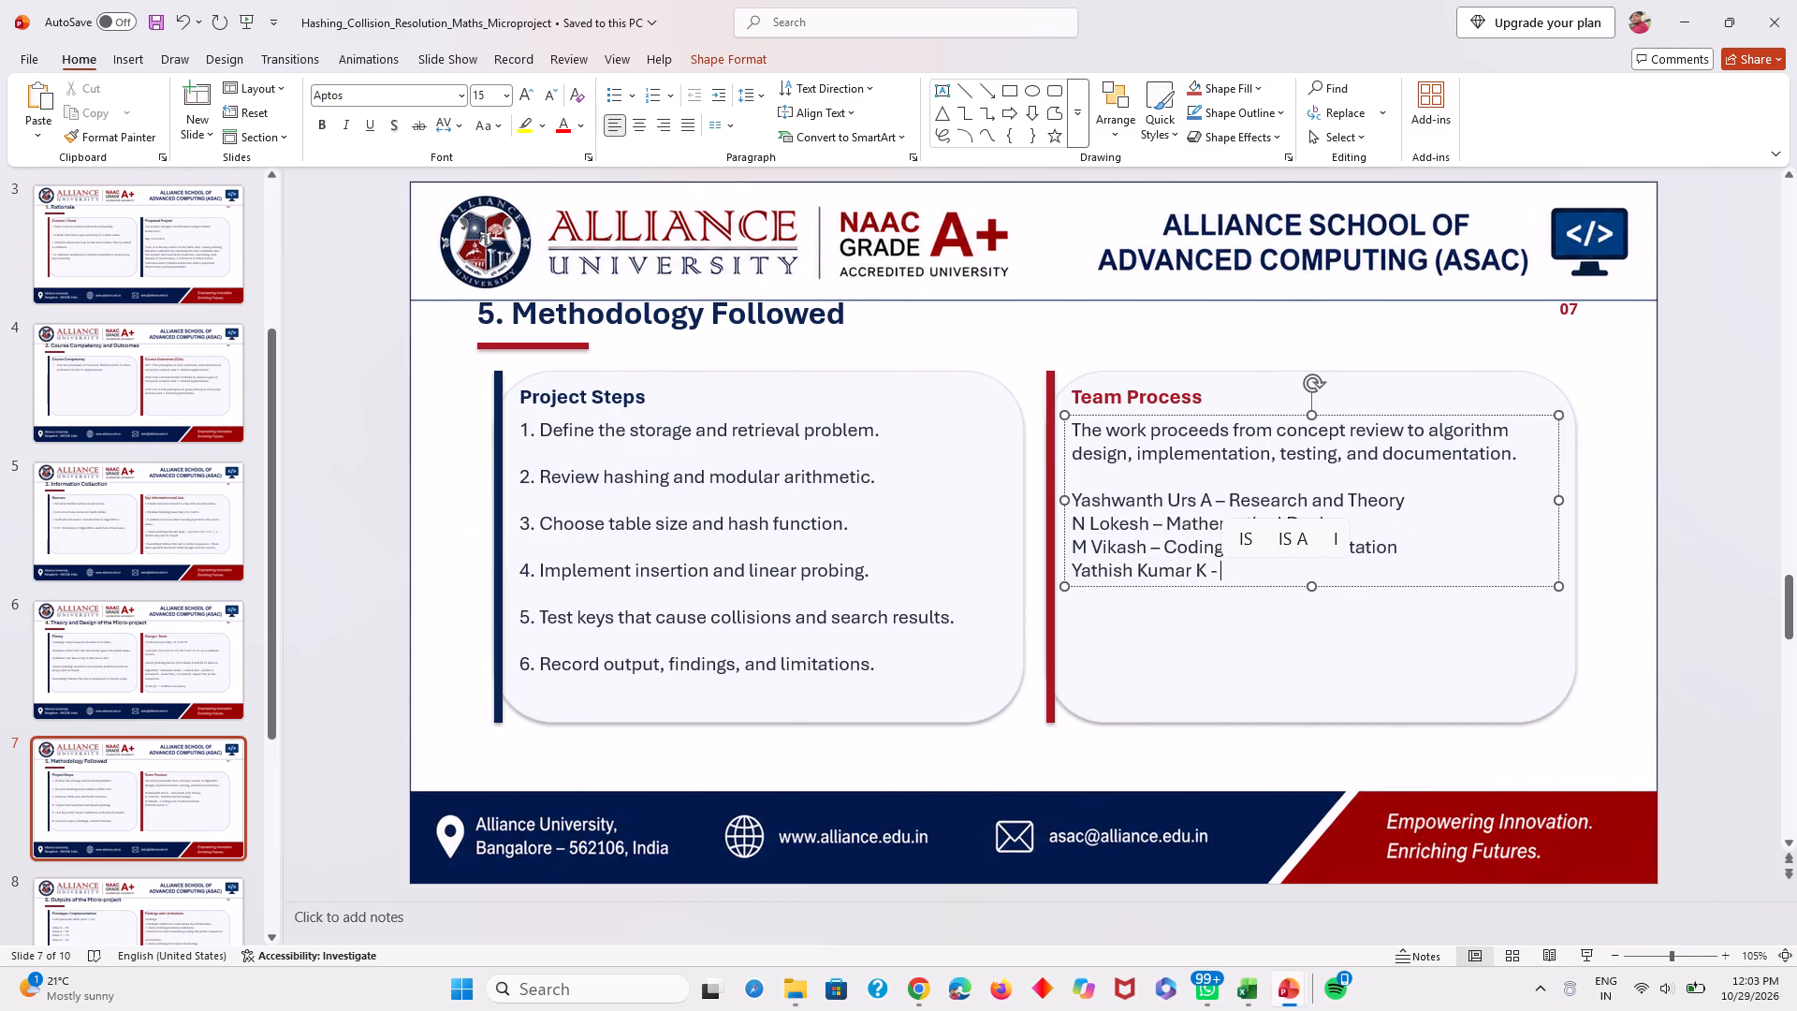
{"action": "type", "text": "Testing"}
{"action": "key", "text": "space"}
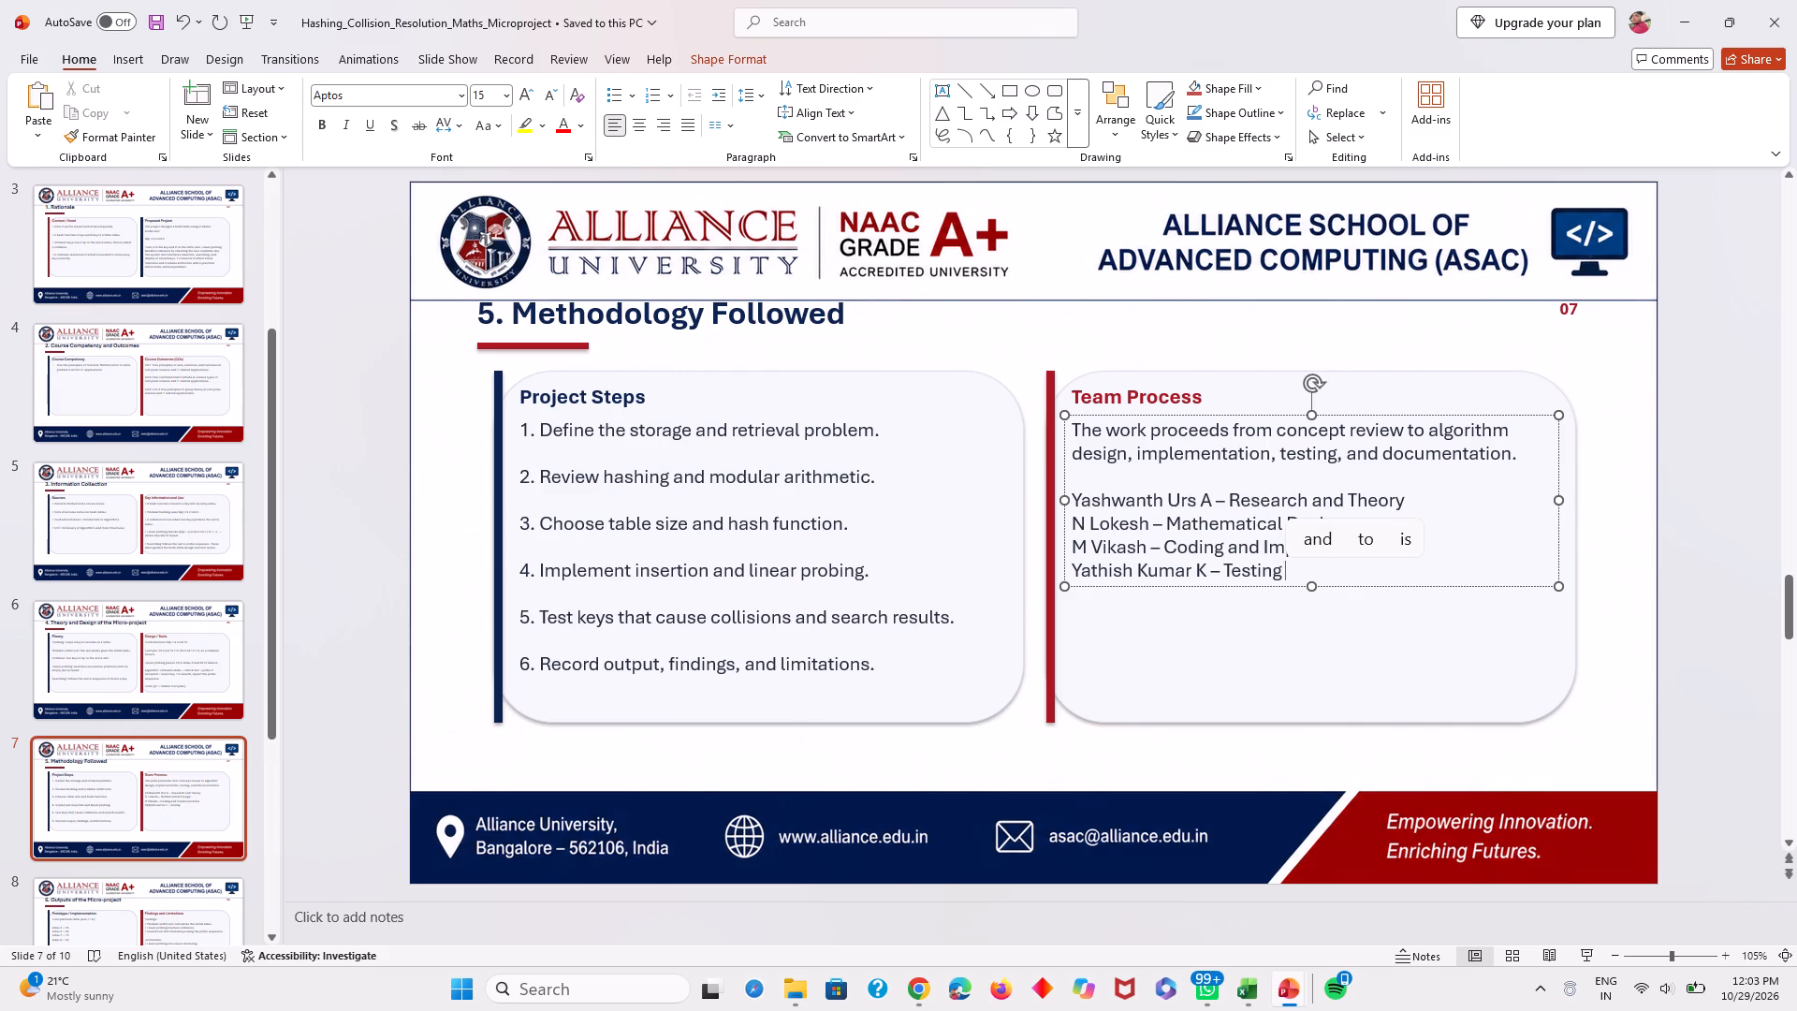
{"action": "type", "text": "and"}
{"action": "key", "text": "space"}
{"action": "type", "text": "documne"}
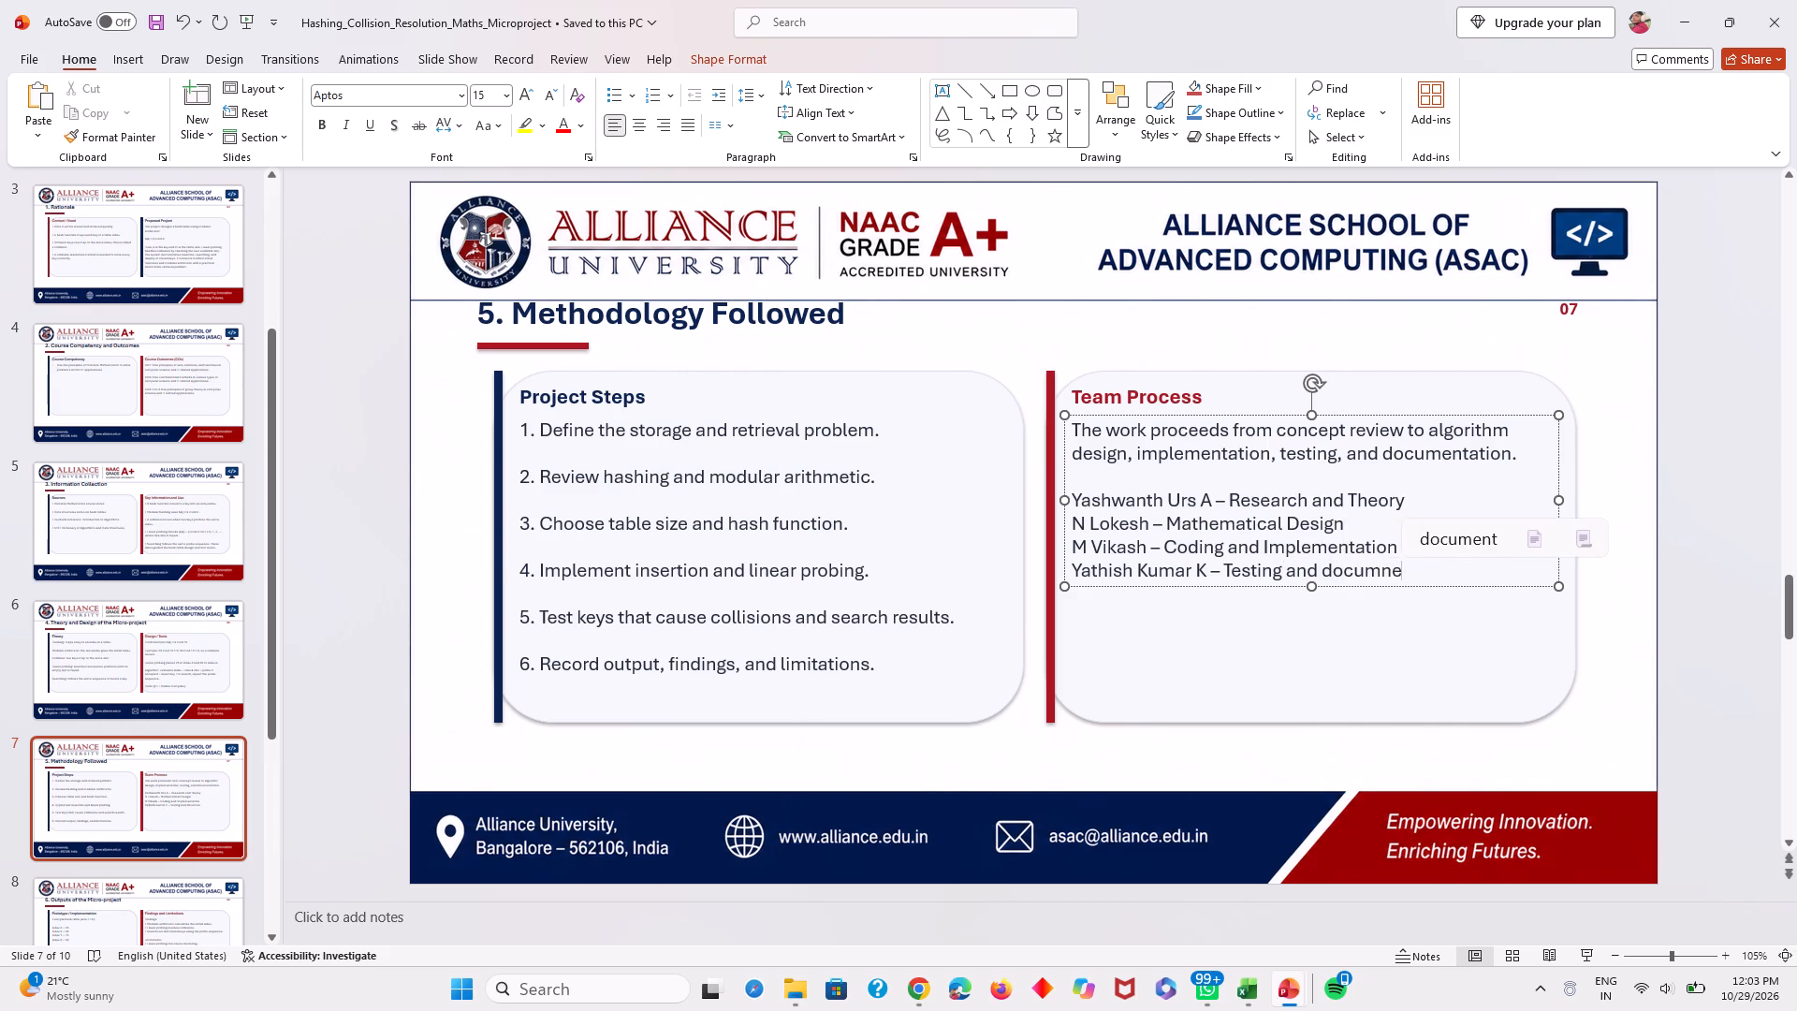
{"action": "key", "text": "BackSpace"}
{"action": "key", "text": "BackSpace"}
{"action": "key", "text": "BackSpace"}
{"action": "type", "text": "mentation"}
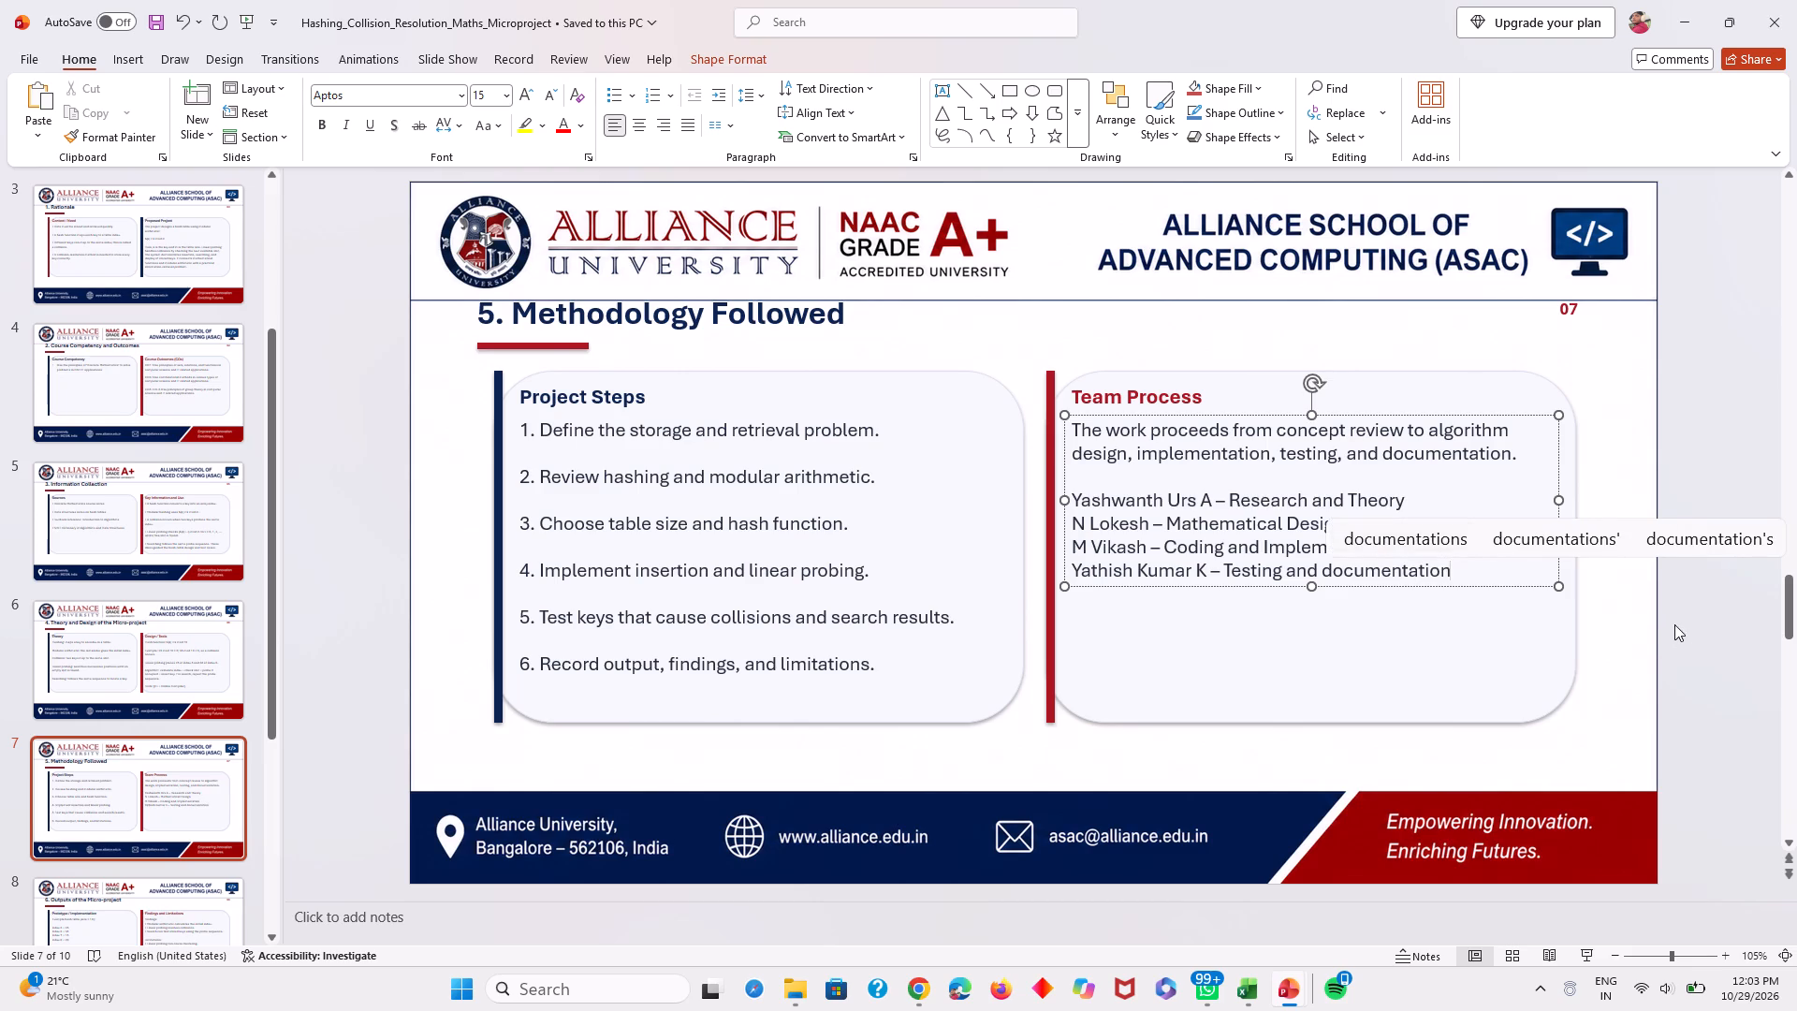
{"action": "left_click", "coordinate": [1674, 624]}
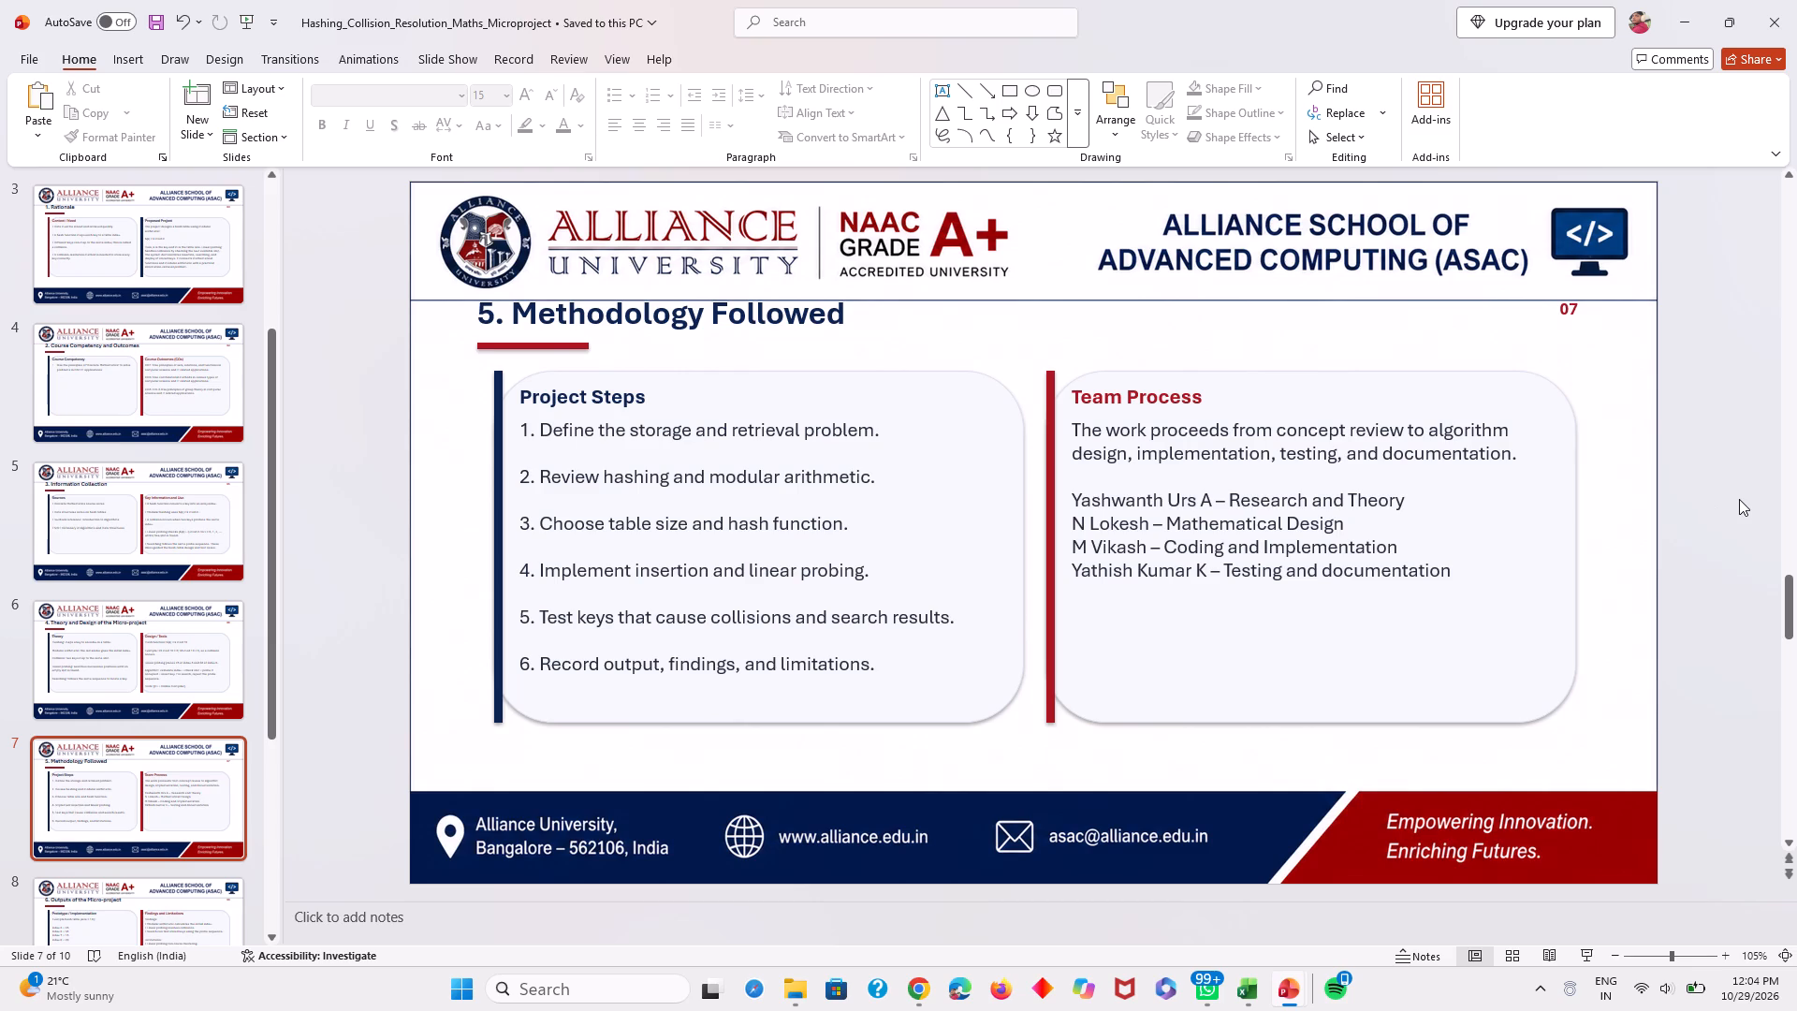
Review slides 7 to 9, Methodology Followed through Benefits and Future Improvements, for leftover placeholder or reminder text.
{"action": "key", "text": "Down"}
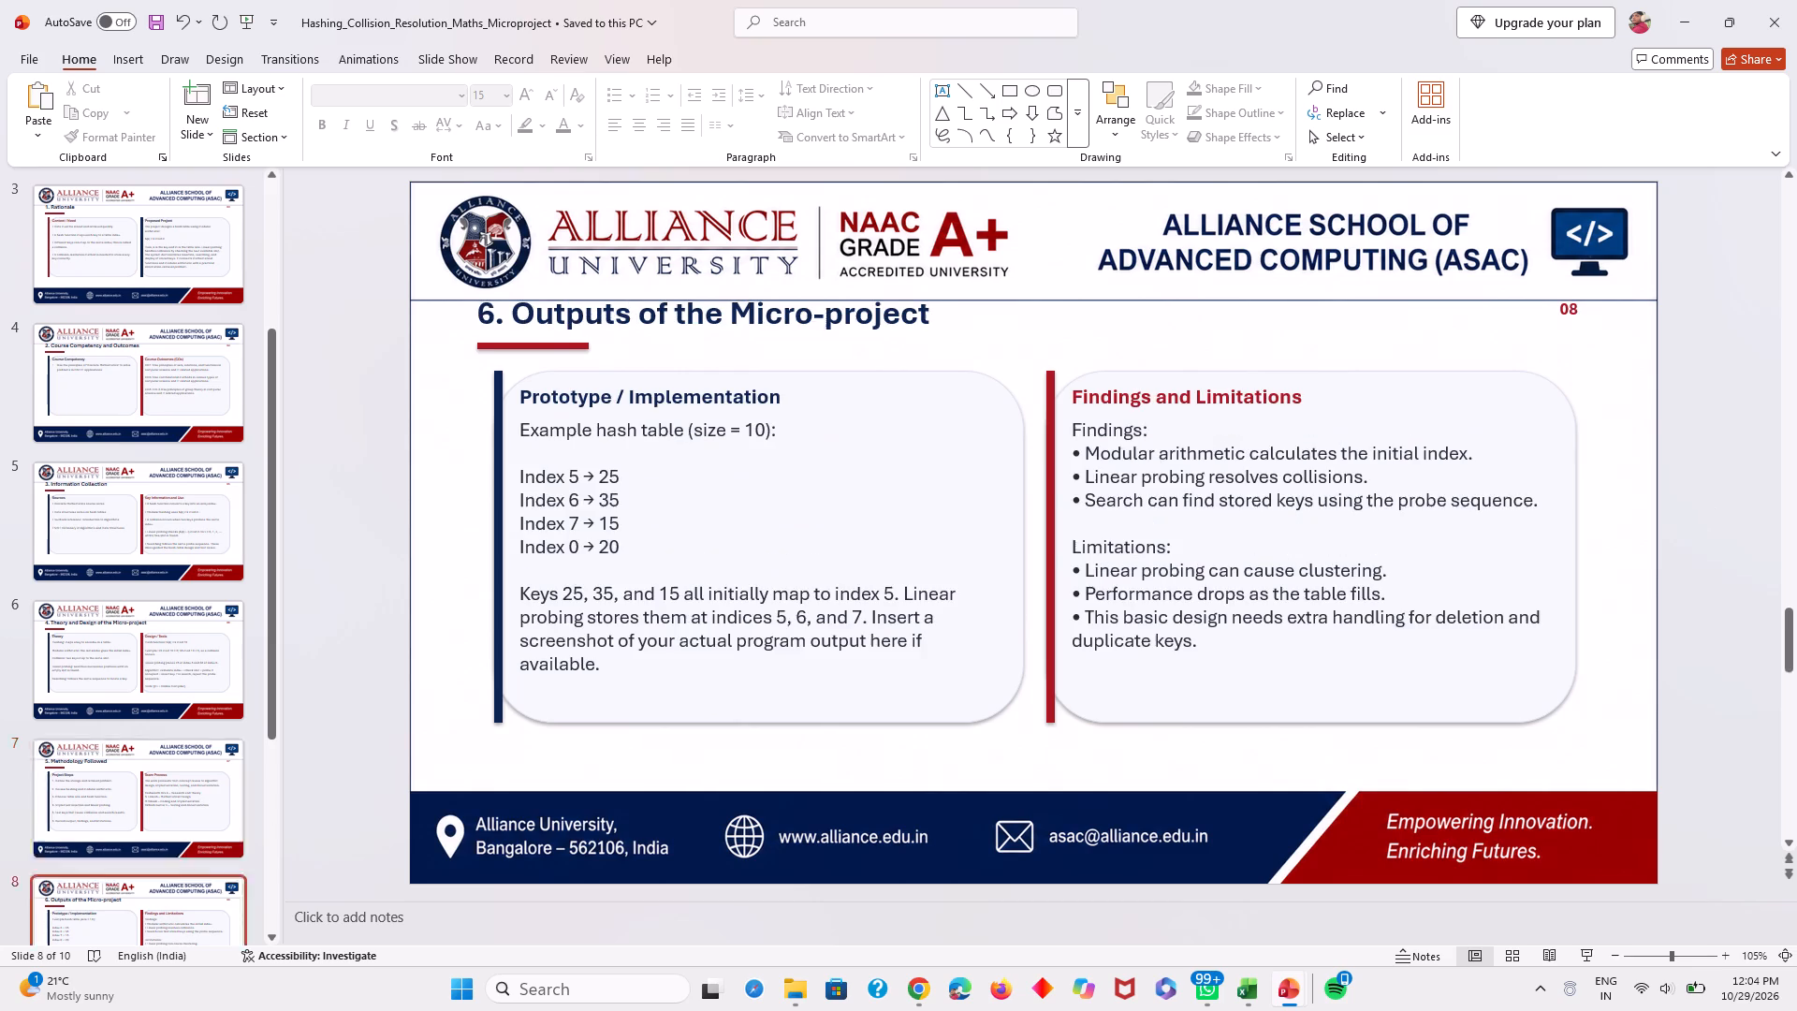
{"action": "key", "text": "Up"}
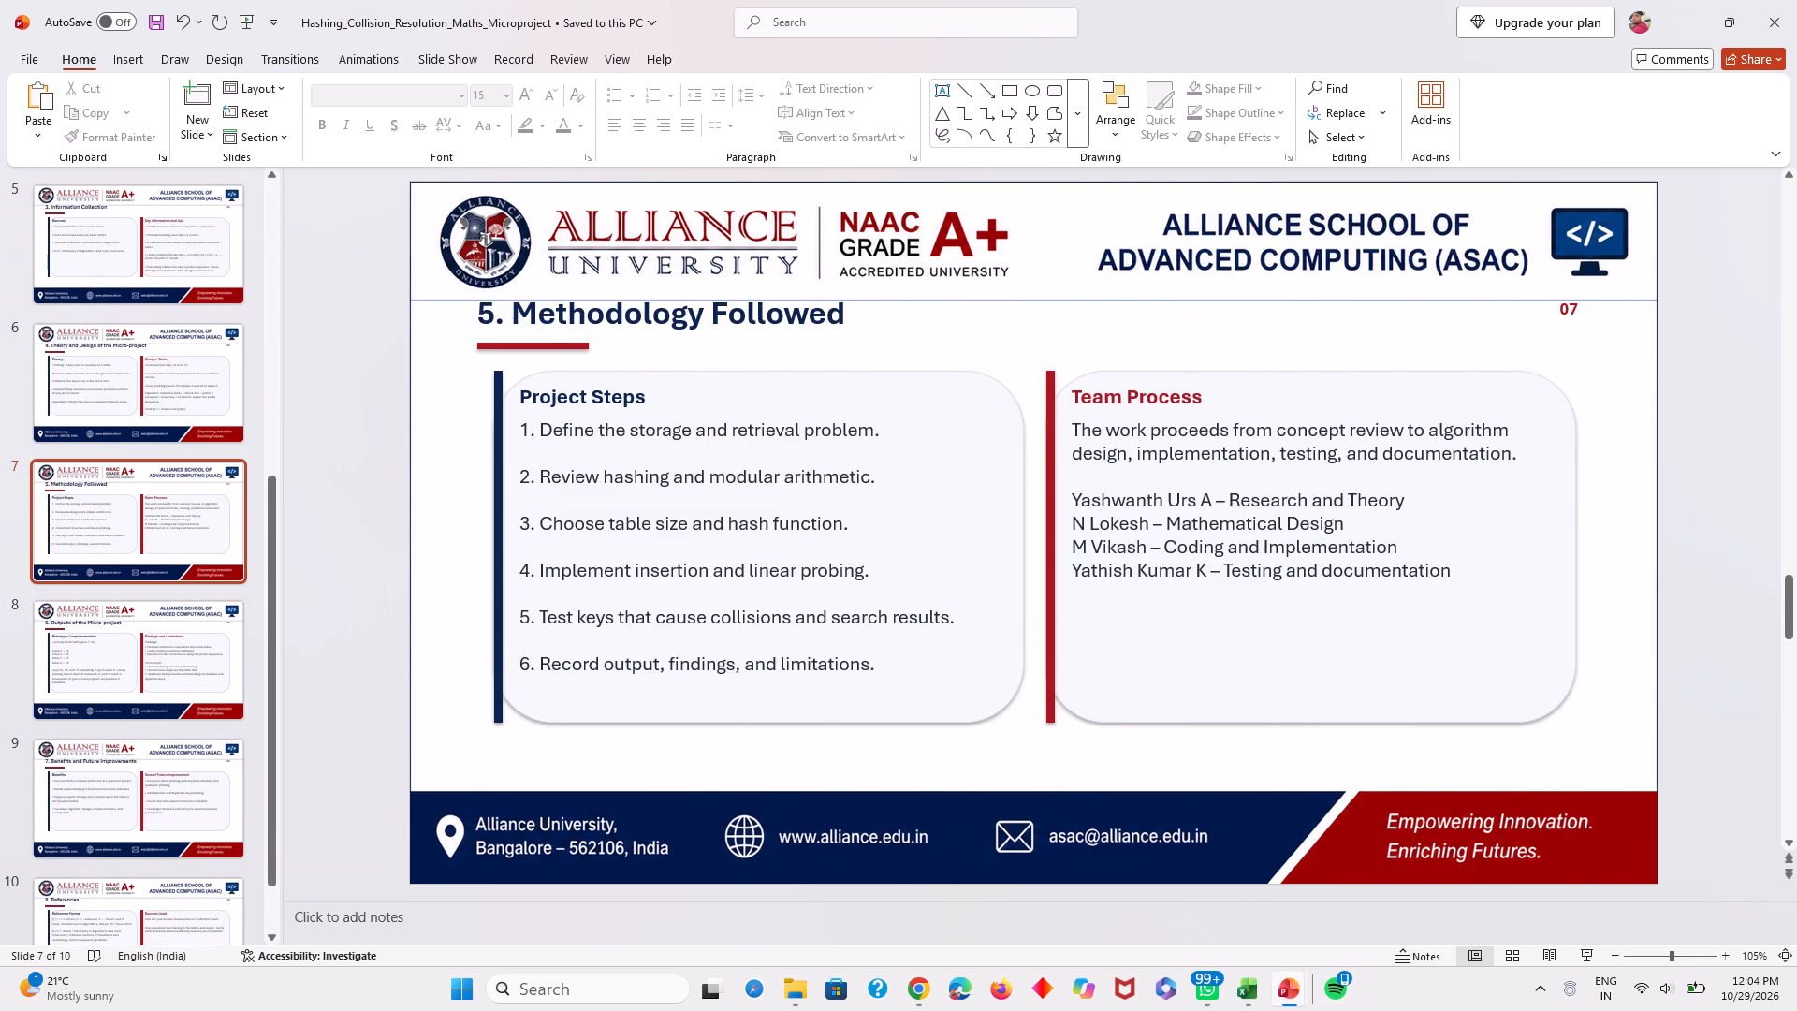
{"action": "key", "text": "Down"}
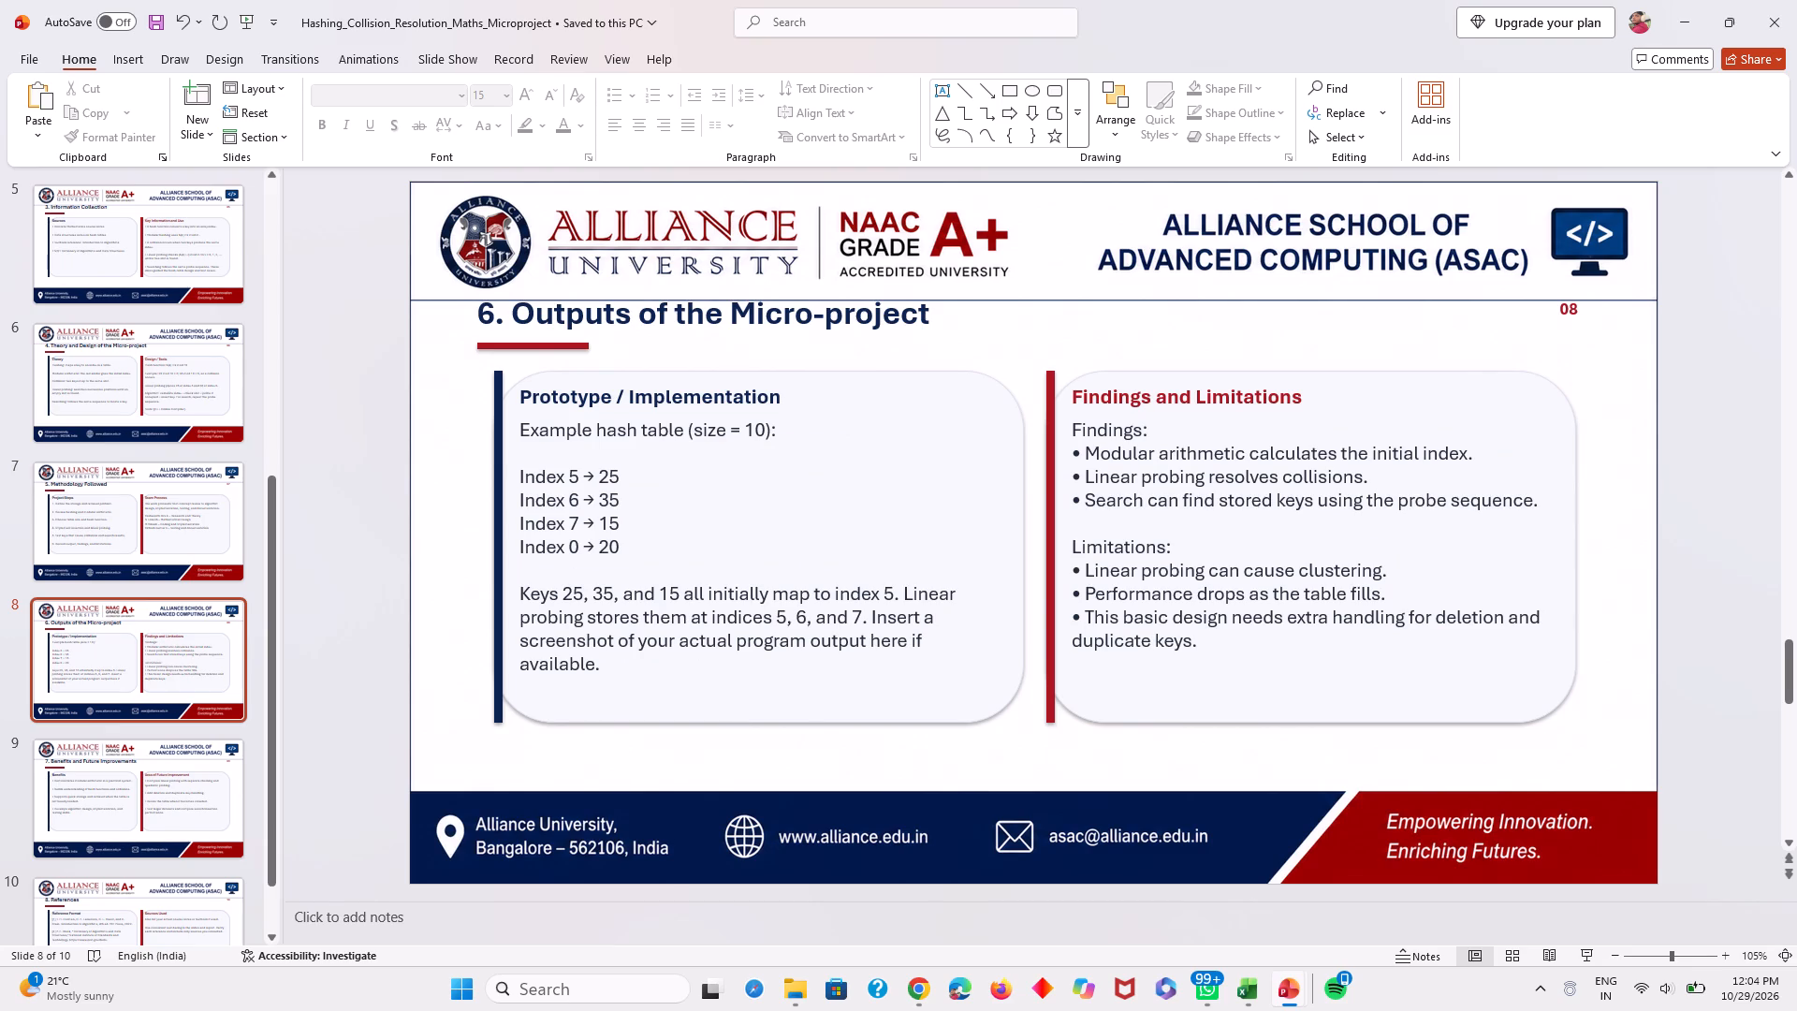
{"action": "key", "text": "Up"}
{"action": "key", "text": "Down"}
{"action": "key", "text": "Down"}
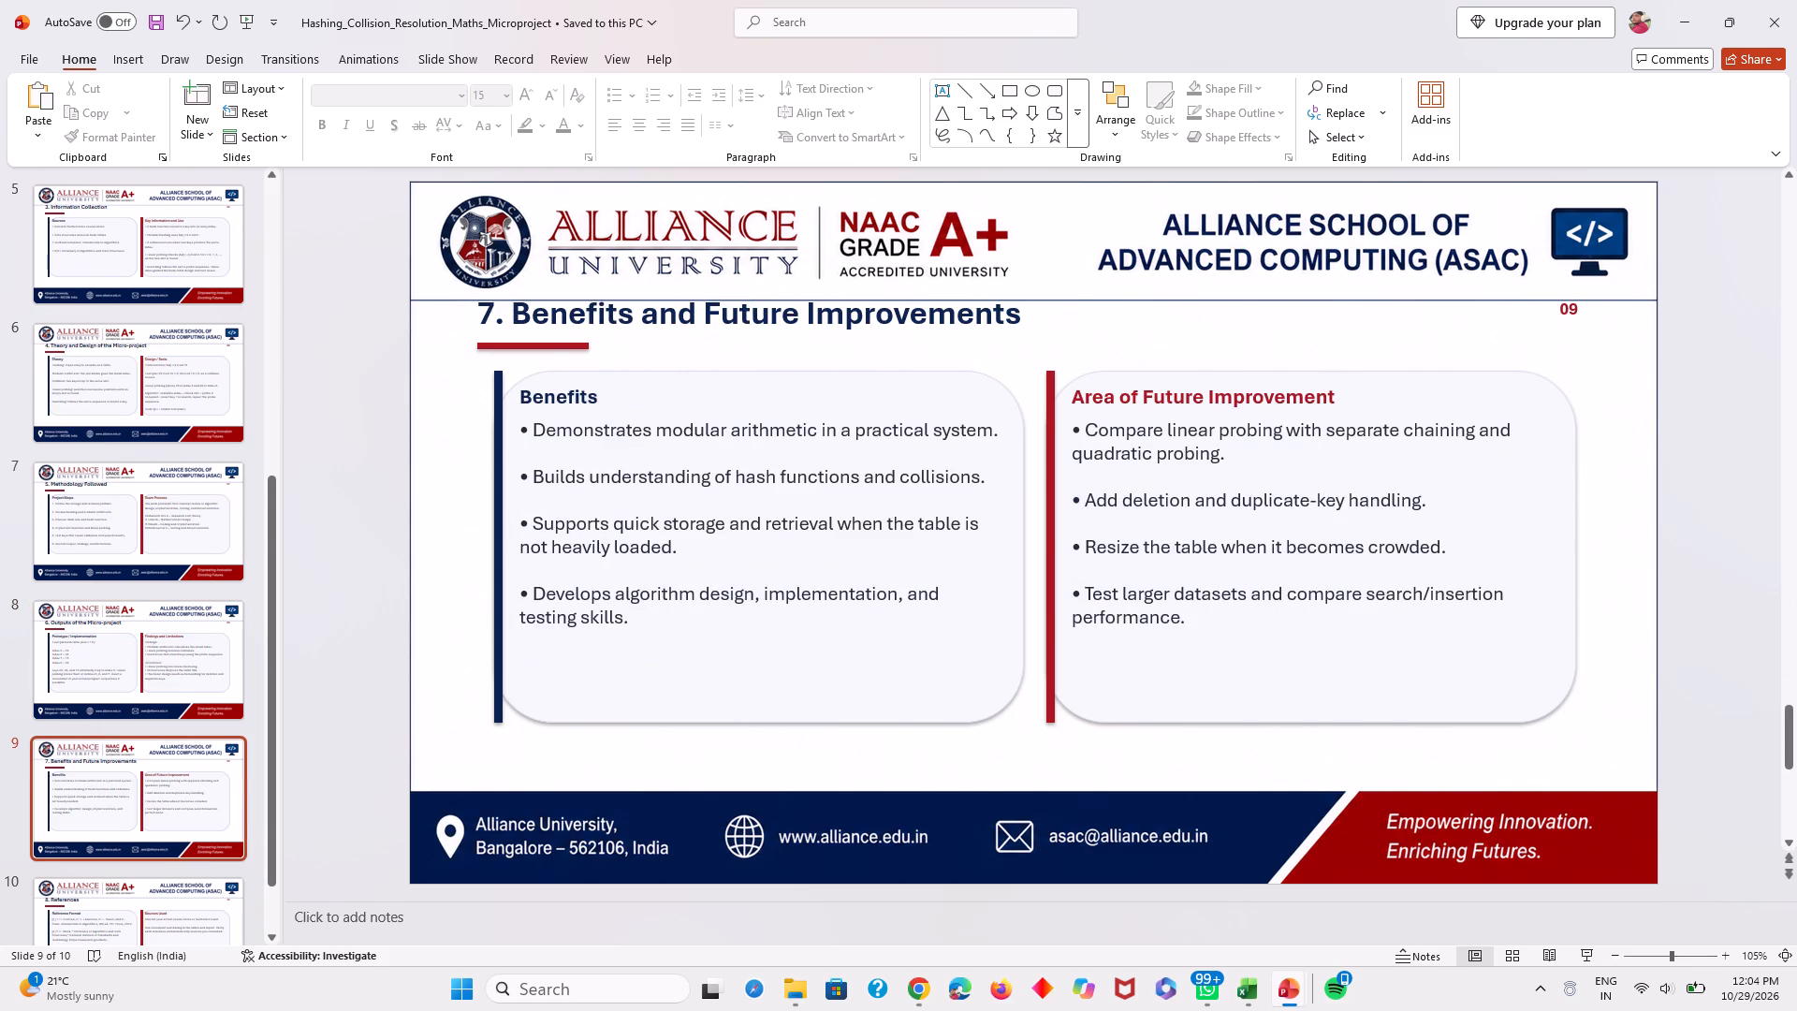
{"action": "key", "text": "Up"}
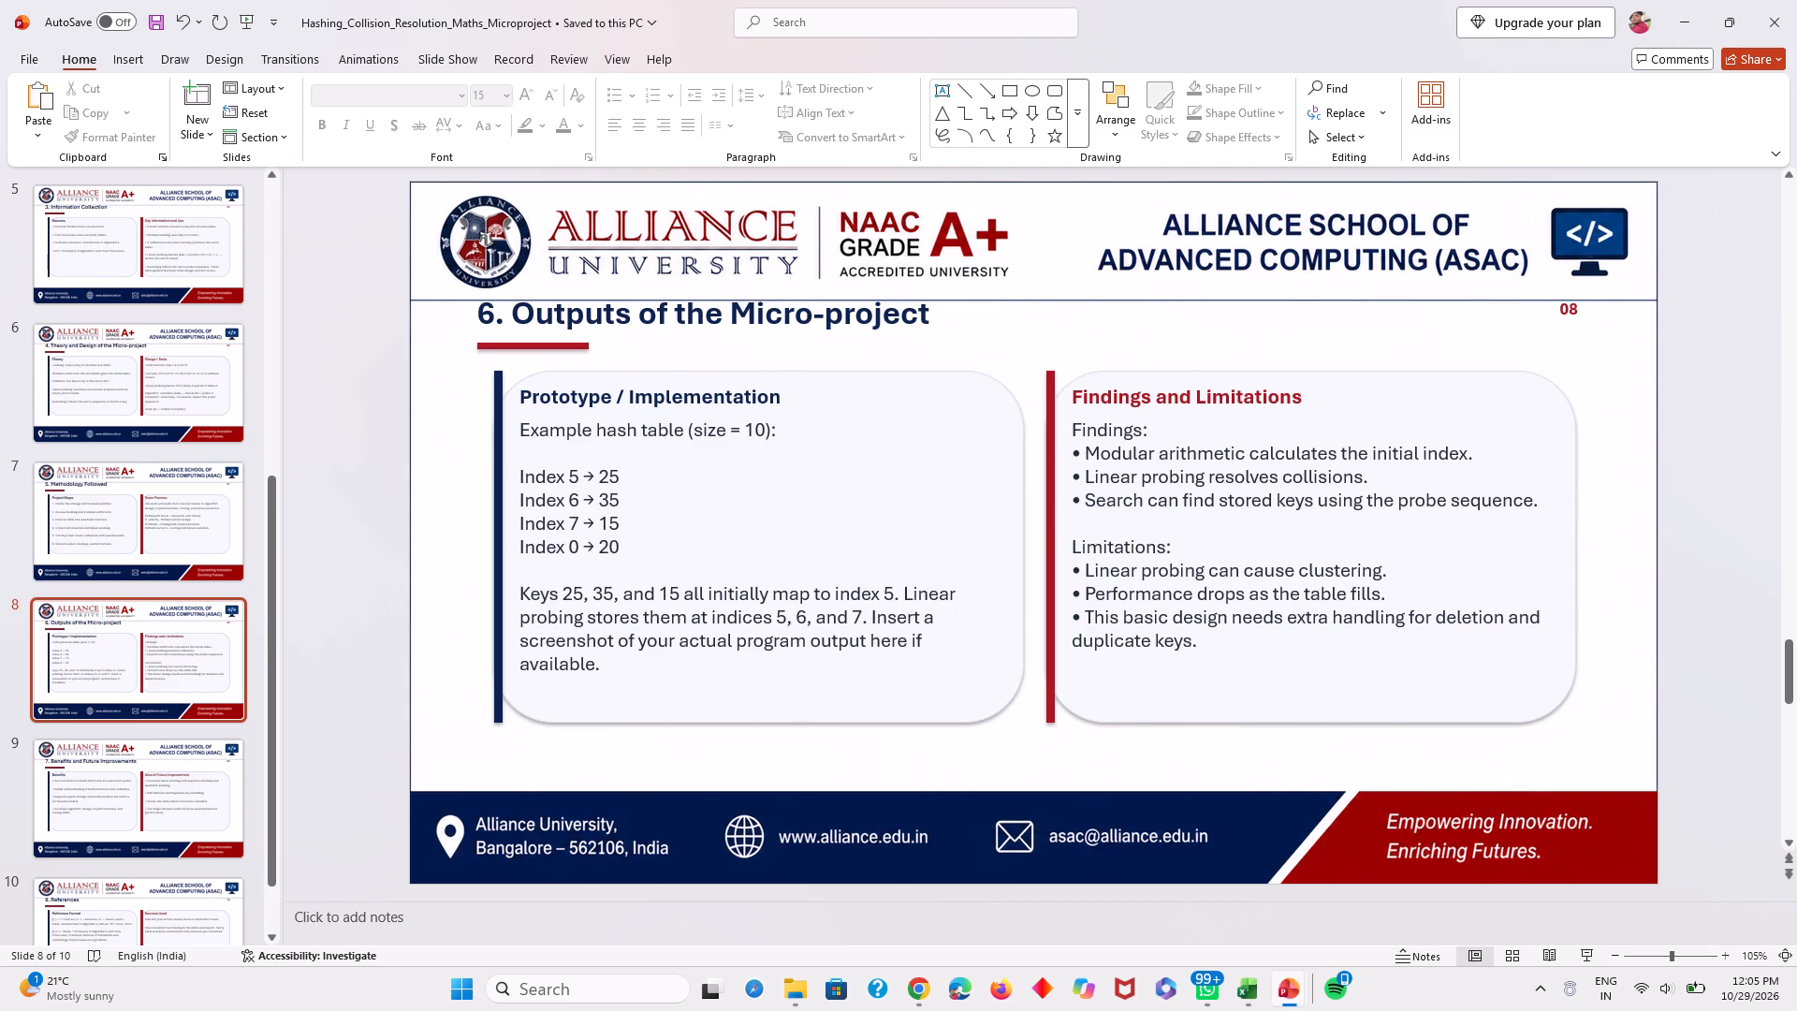
{"action": "key", "text": "Down"}
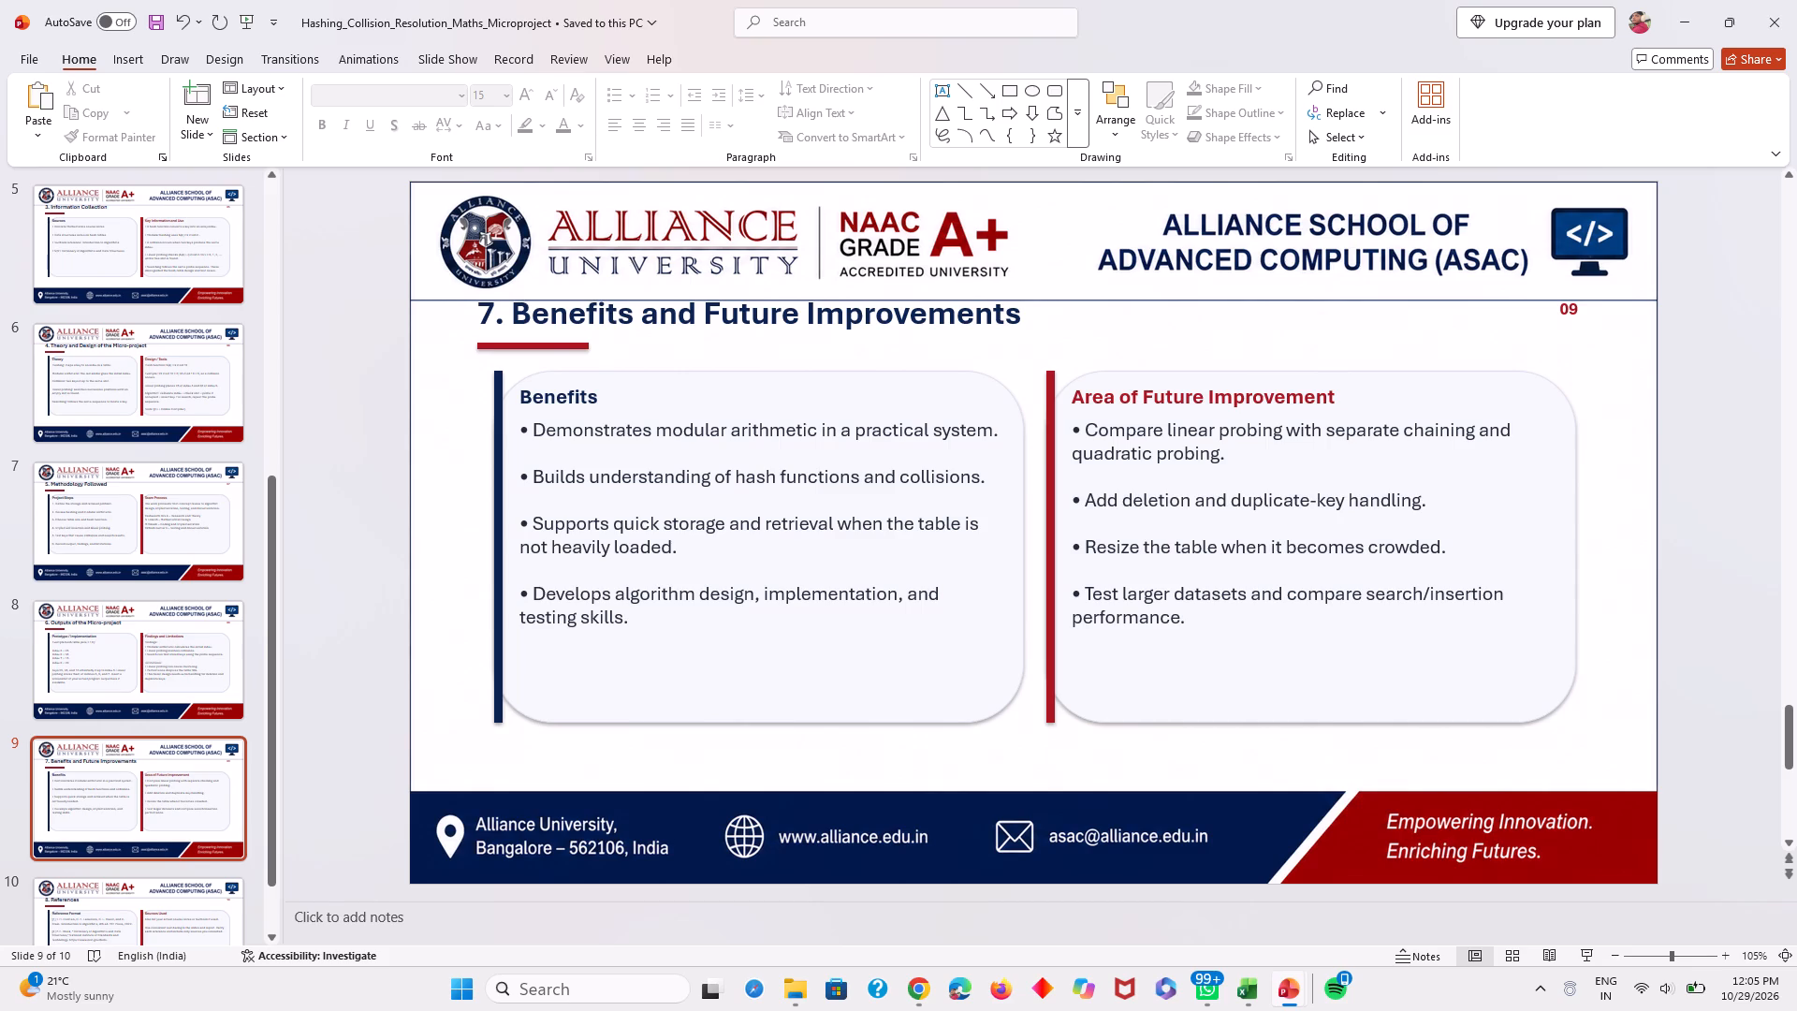
Delete the reminder text box and the "Sources Used" heading from slide 10, References.
{"action": "key", "text": "Down"}
{"action": "key", "text": "Up"}
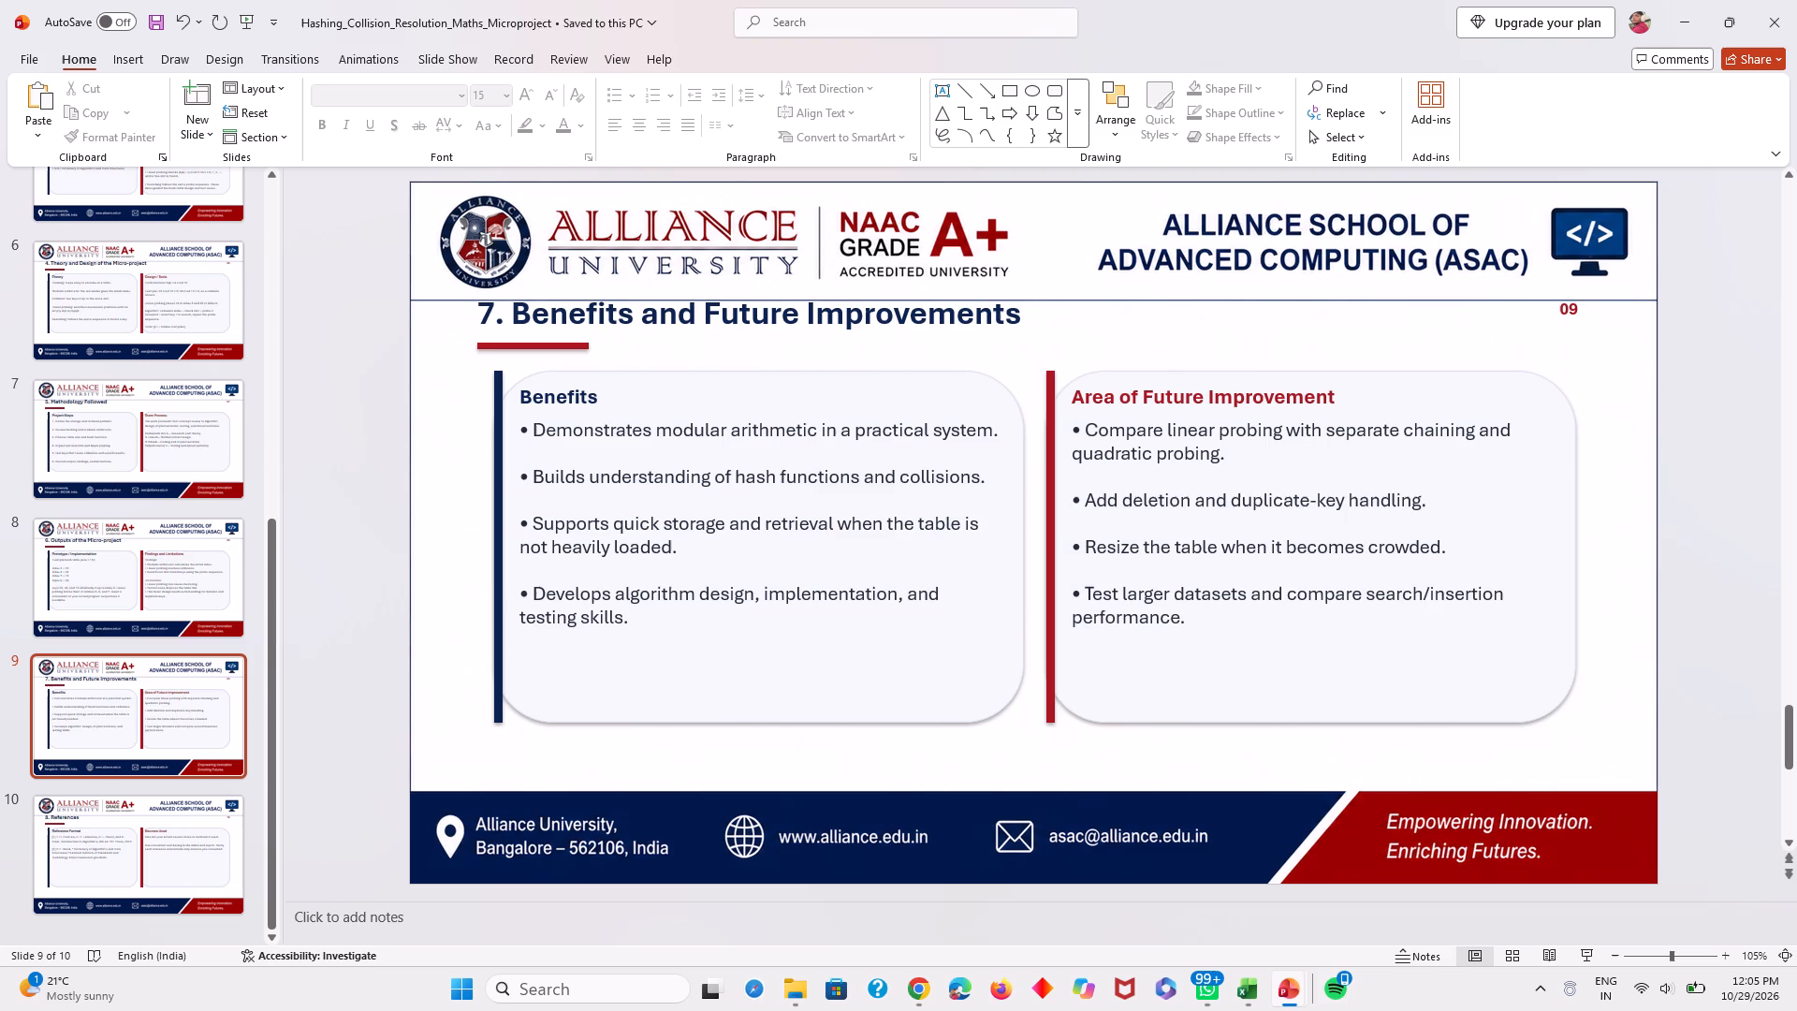
{"action": "key", "text": "Down"}
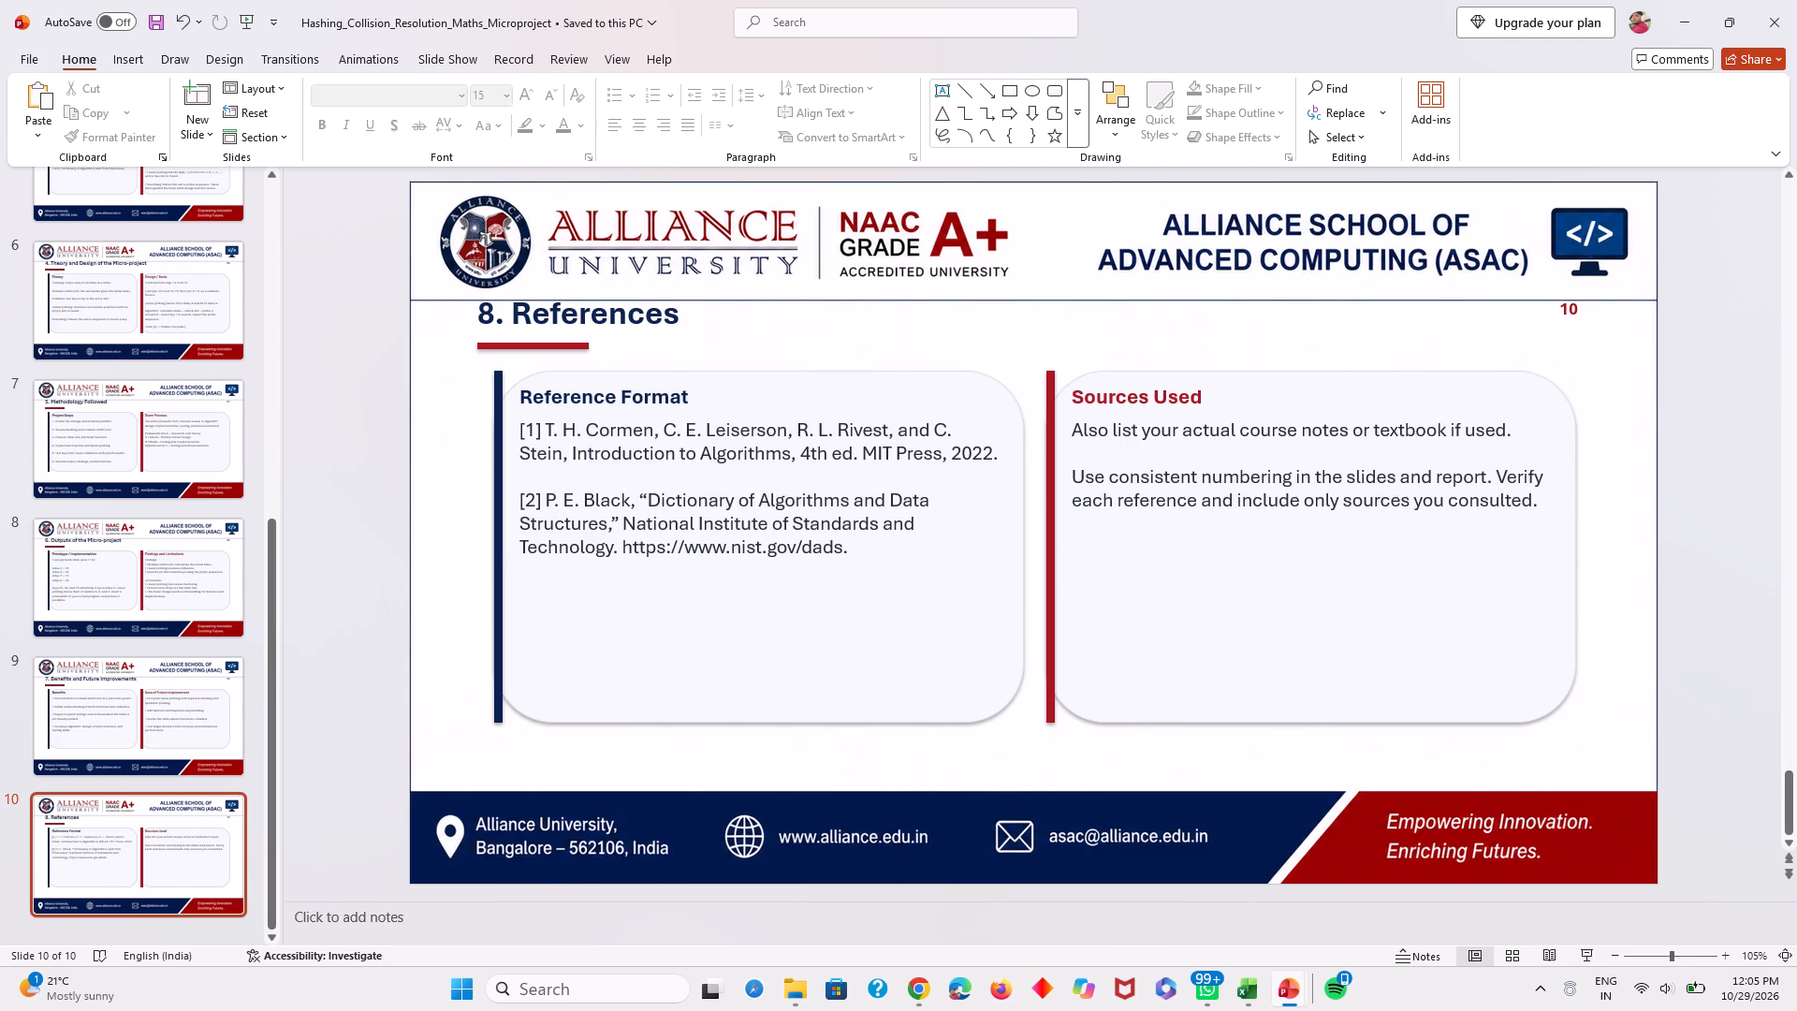
{"action": "left_click", "coordinate": [1323, 603]}
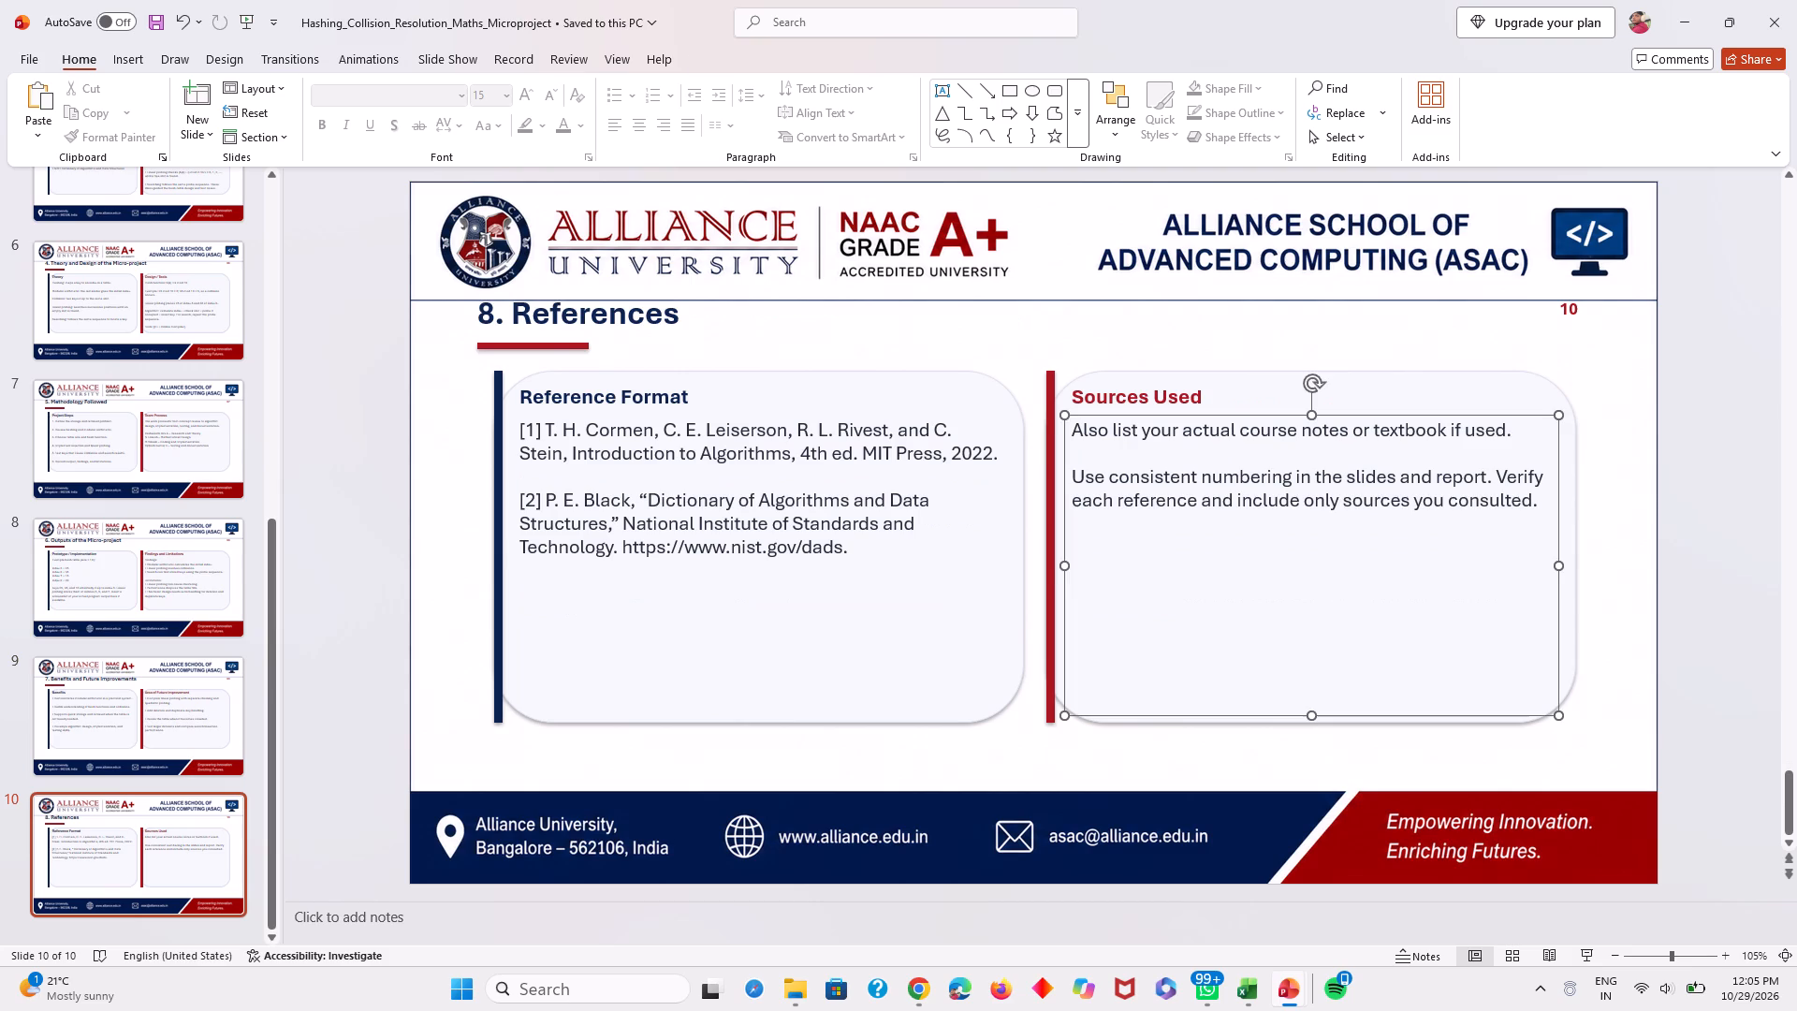
{"action": "key", "text": "Delete"}
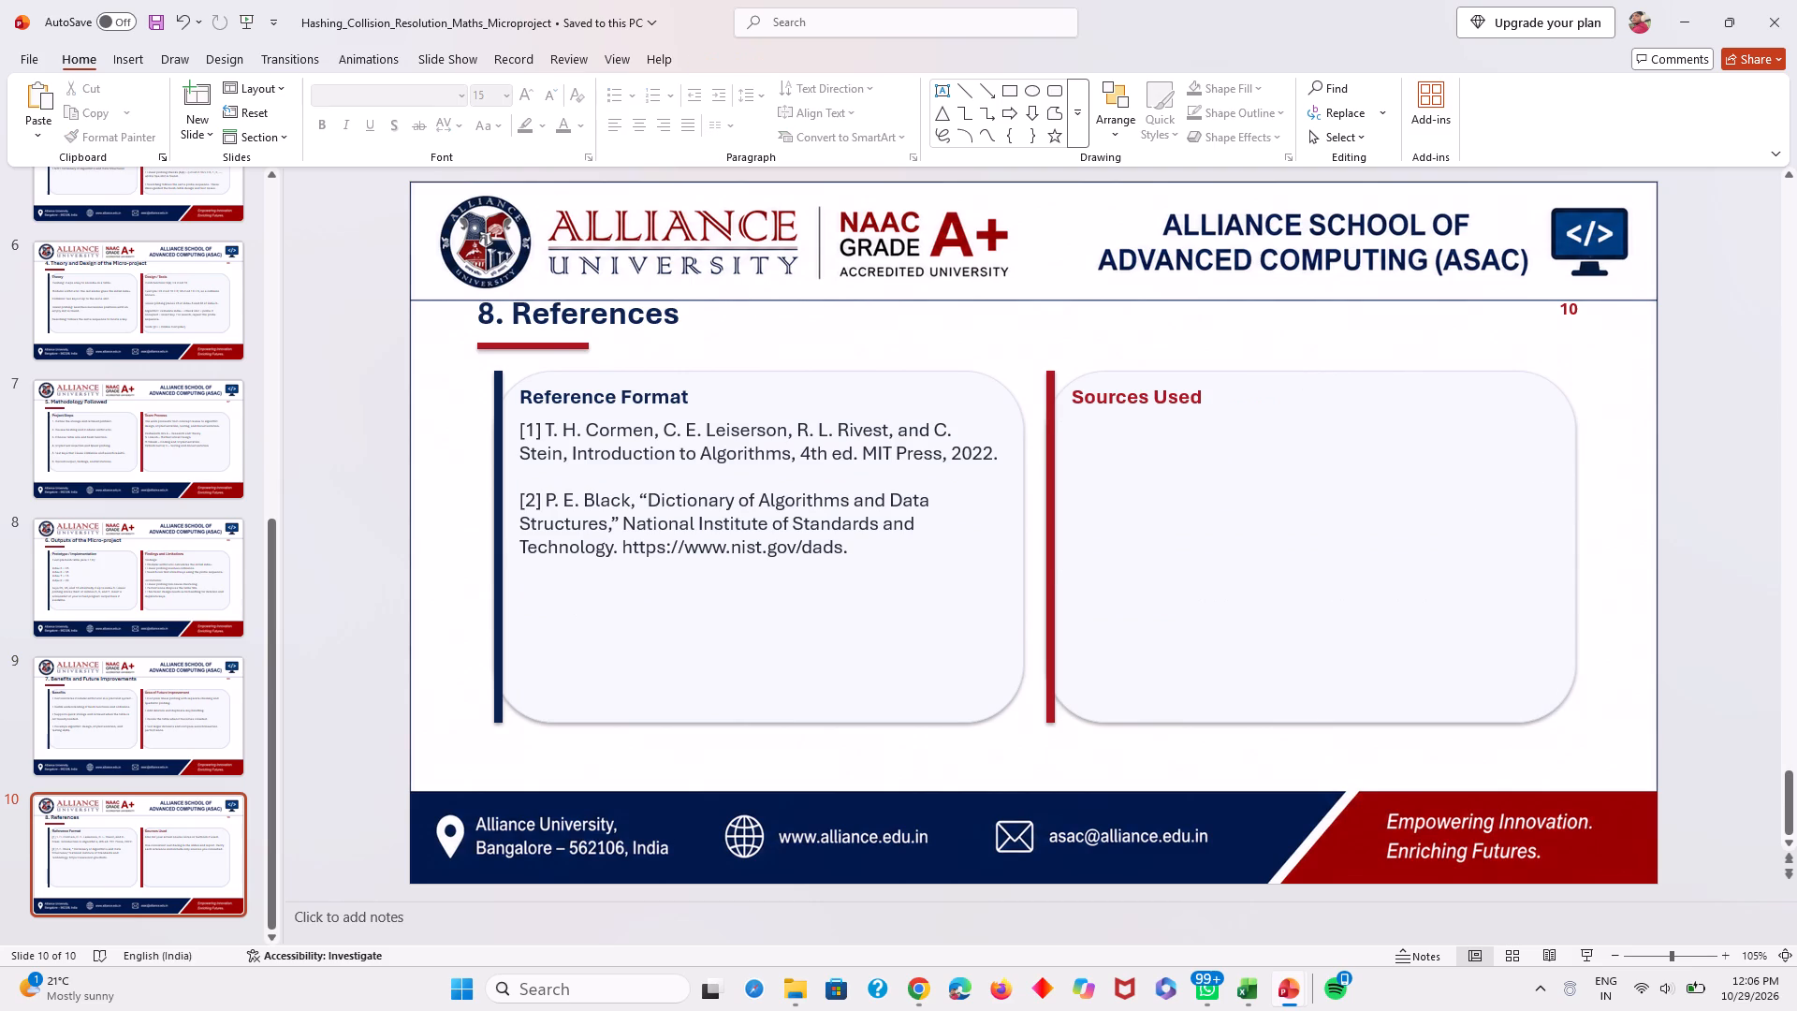
{"action": "left_click", "coordinate": [1161, 387]}
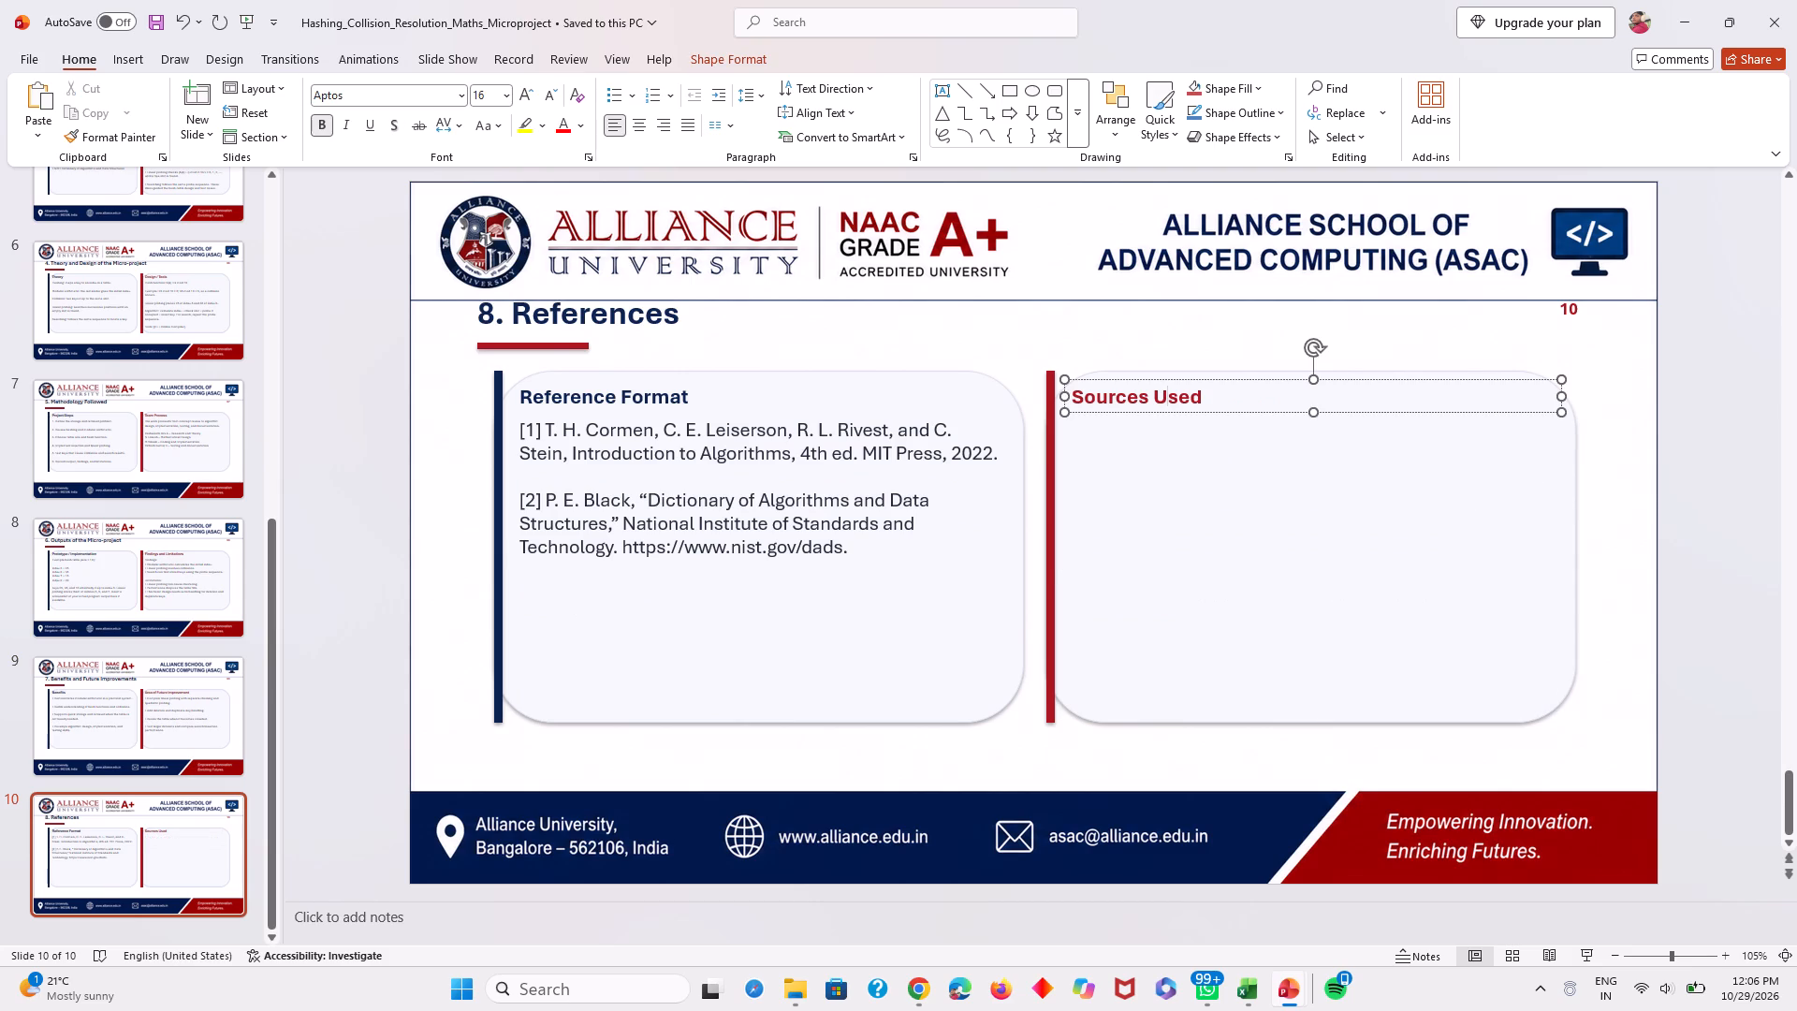
{"action": "key", "text": "Delete"}
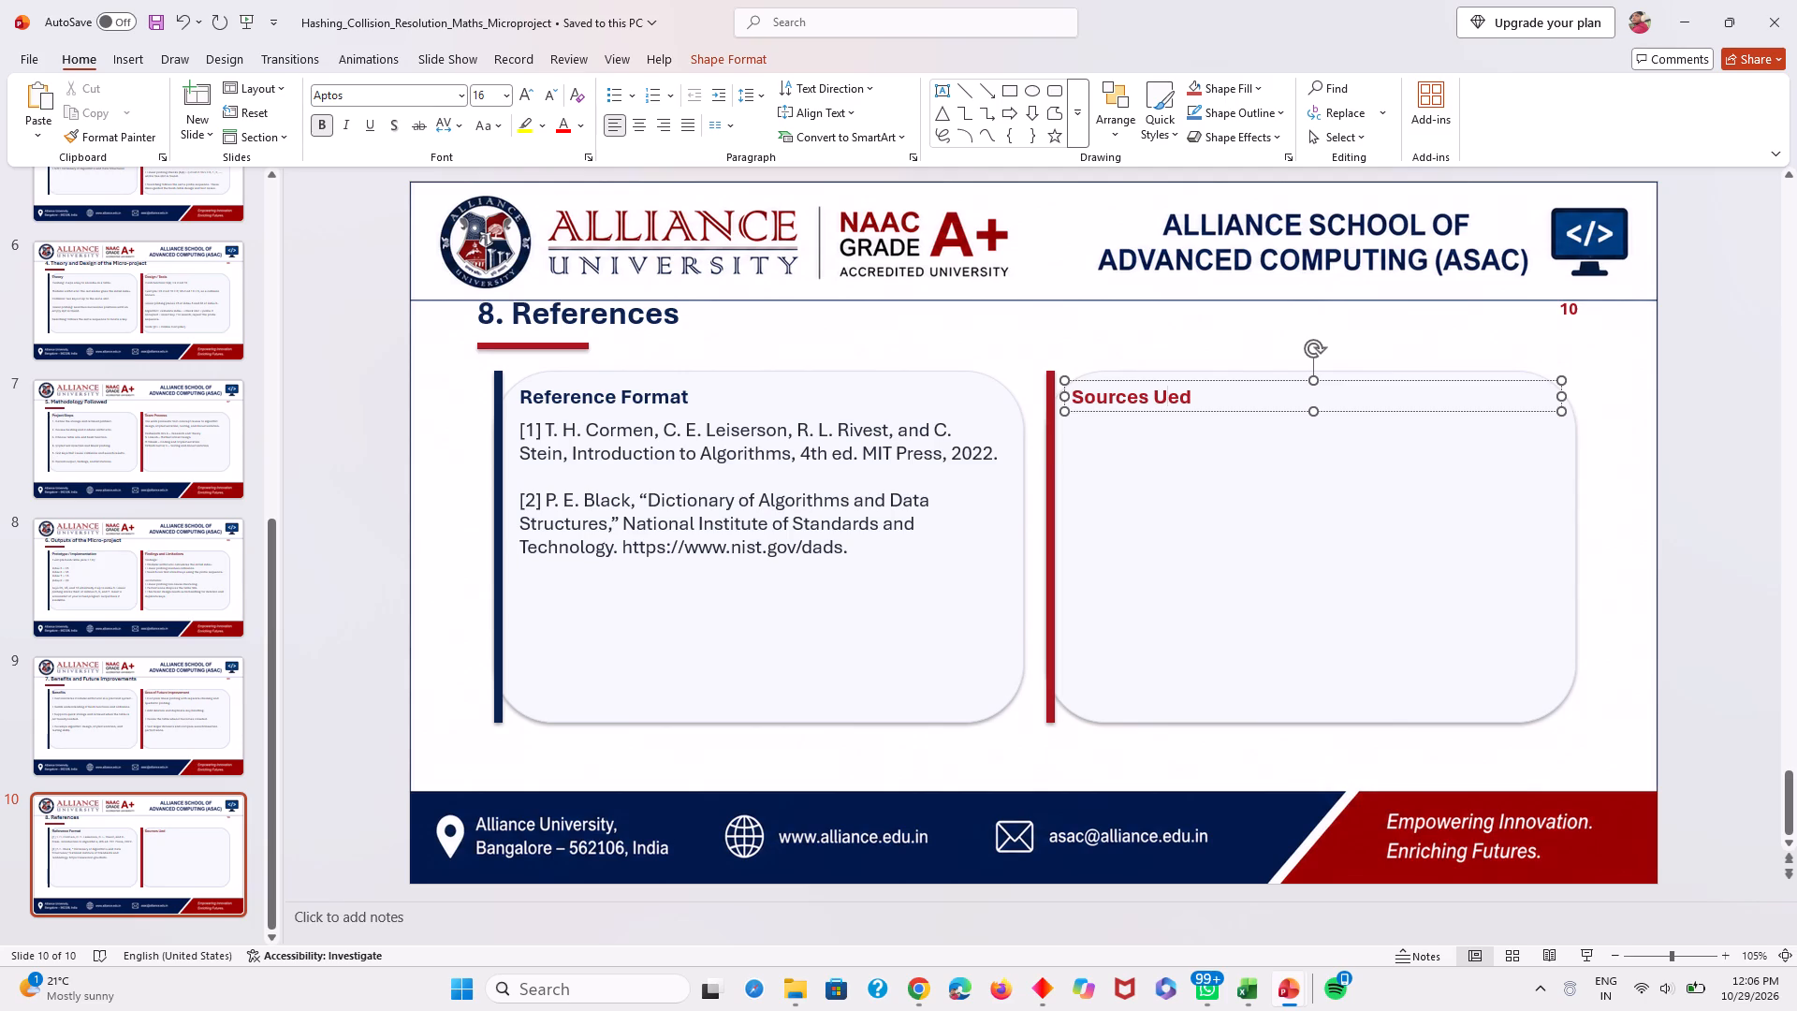
{"action": "left_click", "coordinate": [1211, 397]}
{"action": "key", "text": "Delete"}
Delete the empty rounded panel and the vertical red bar of the former Sources Used column on the References slide.
{"action": "left_click", "coordinate": [1199, 418]}
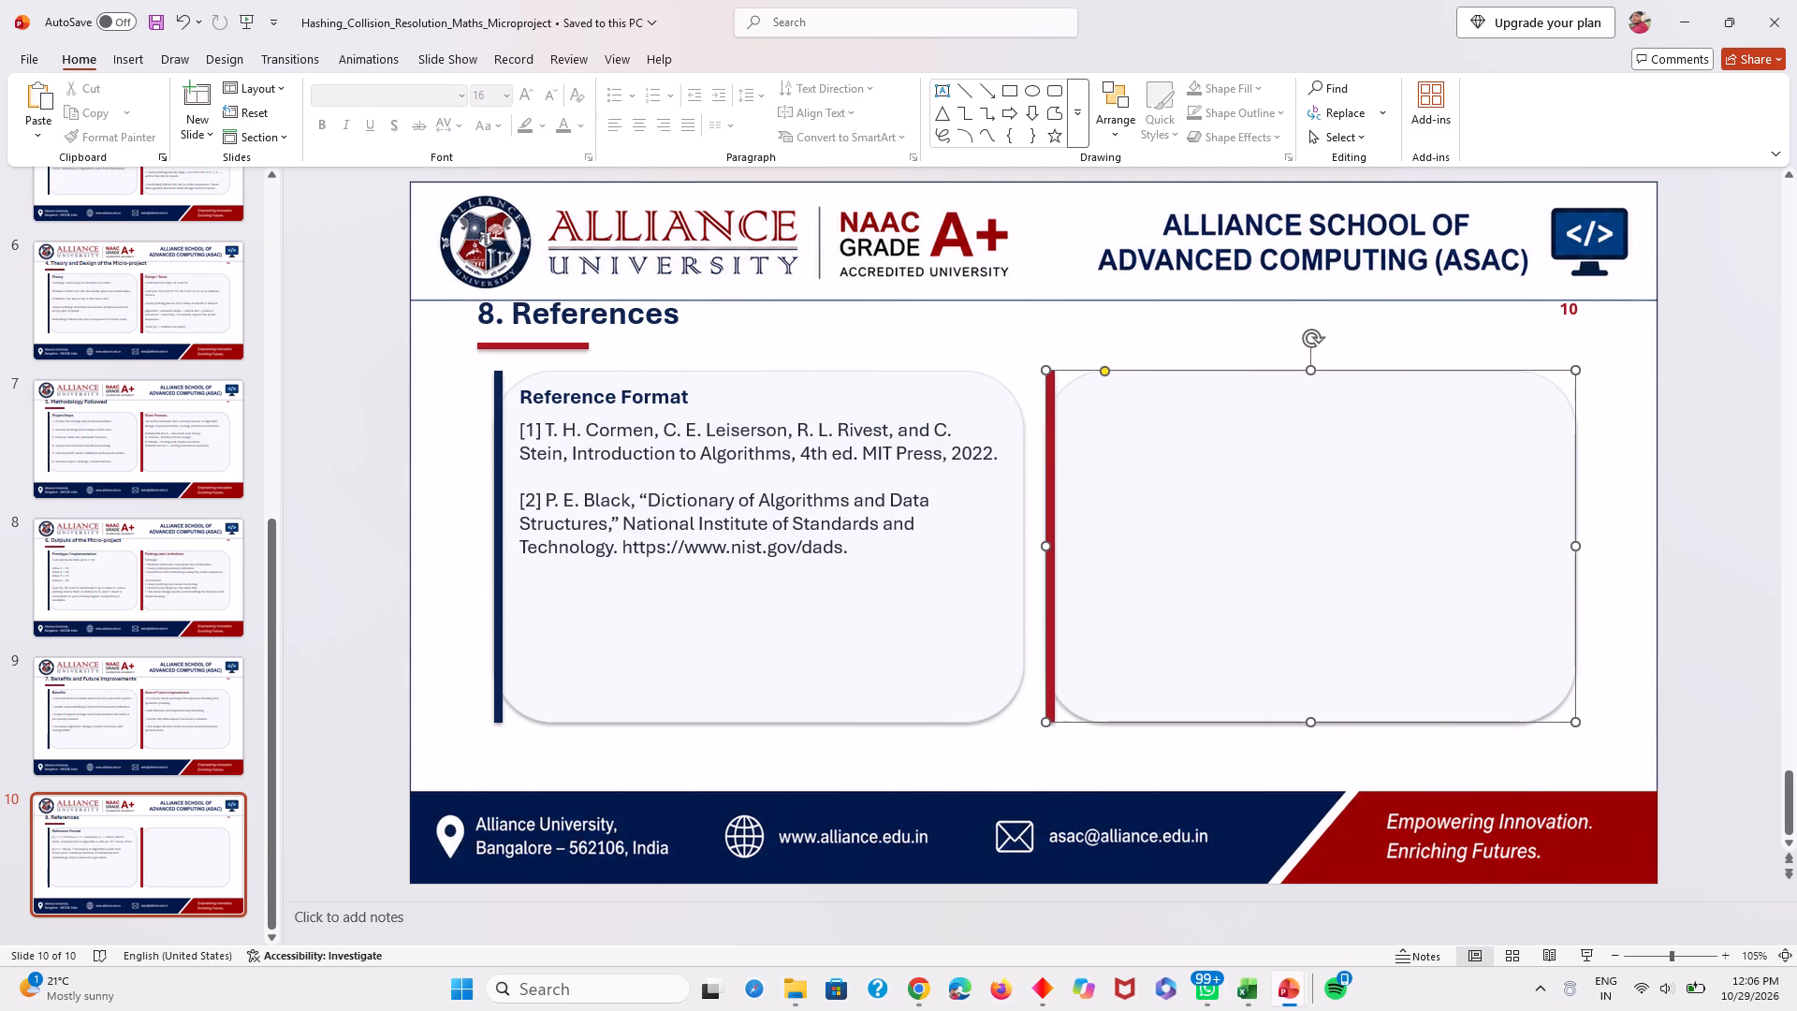
{"action": "key", "text": "Delete"}
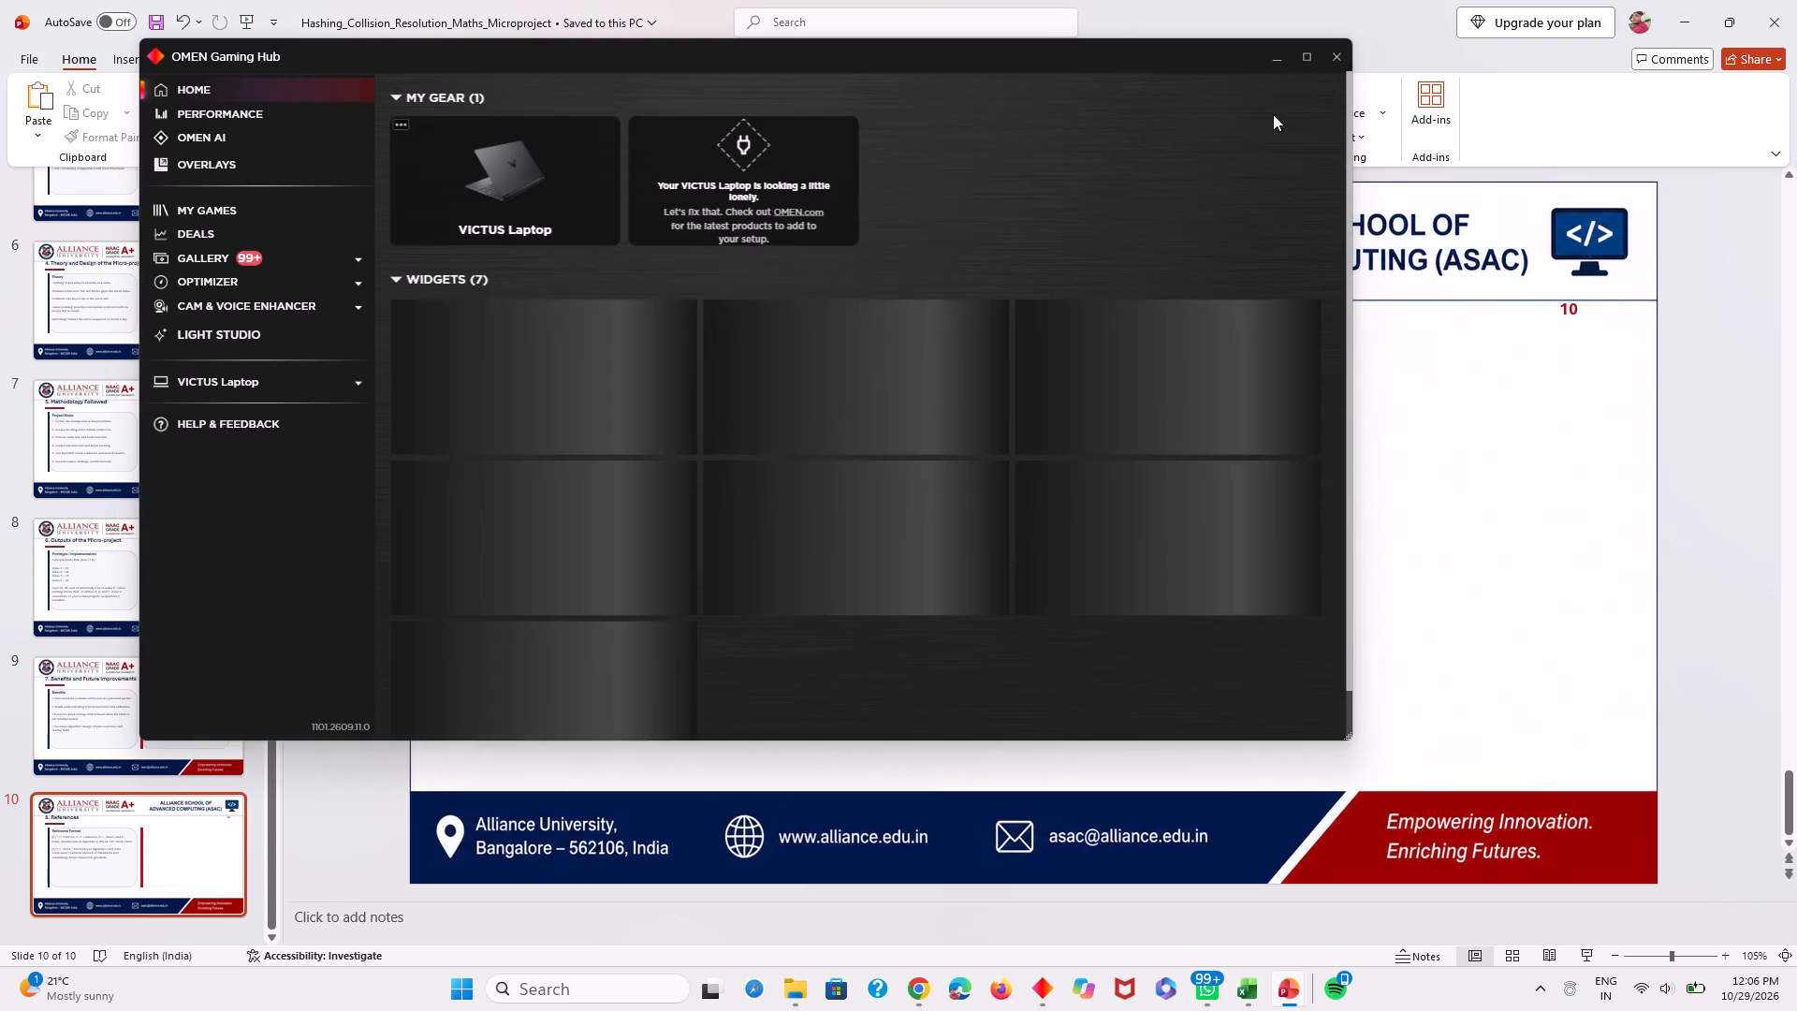
{"action": "left_click", "coordinate": [1327, 53]}
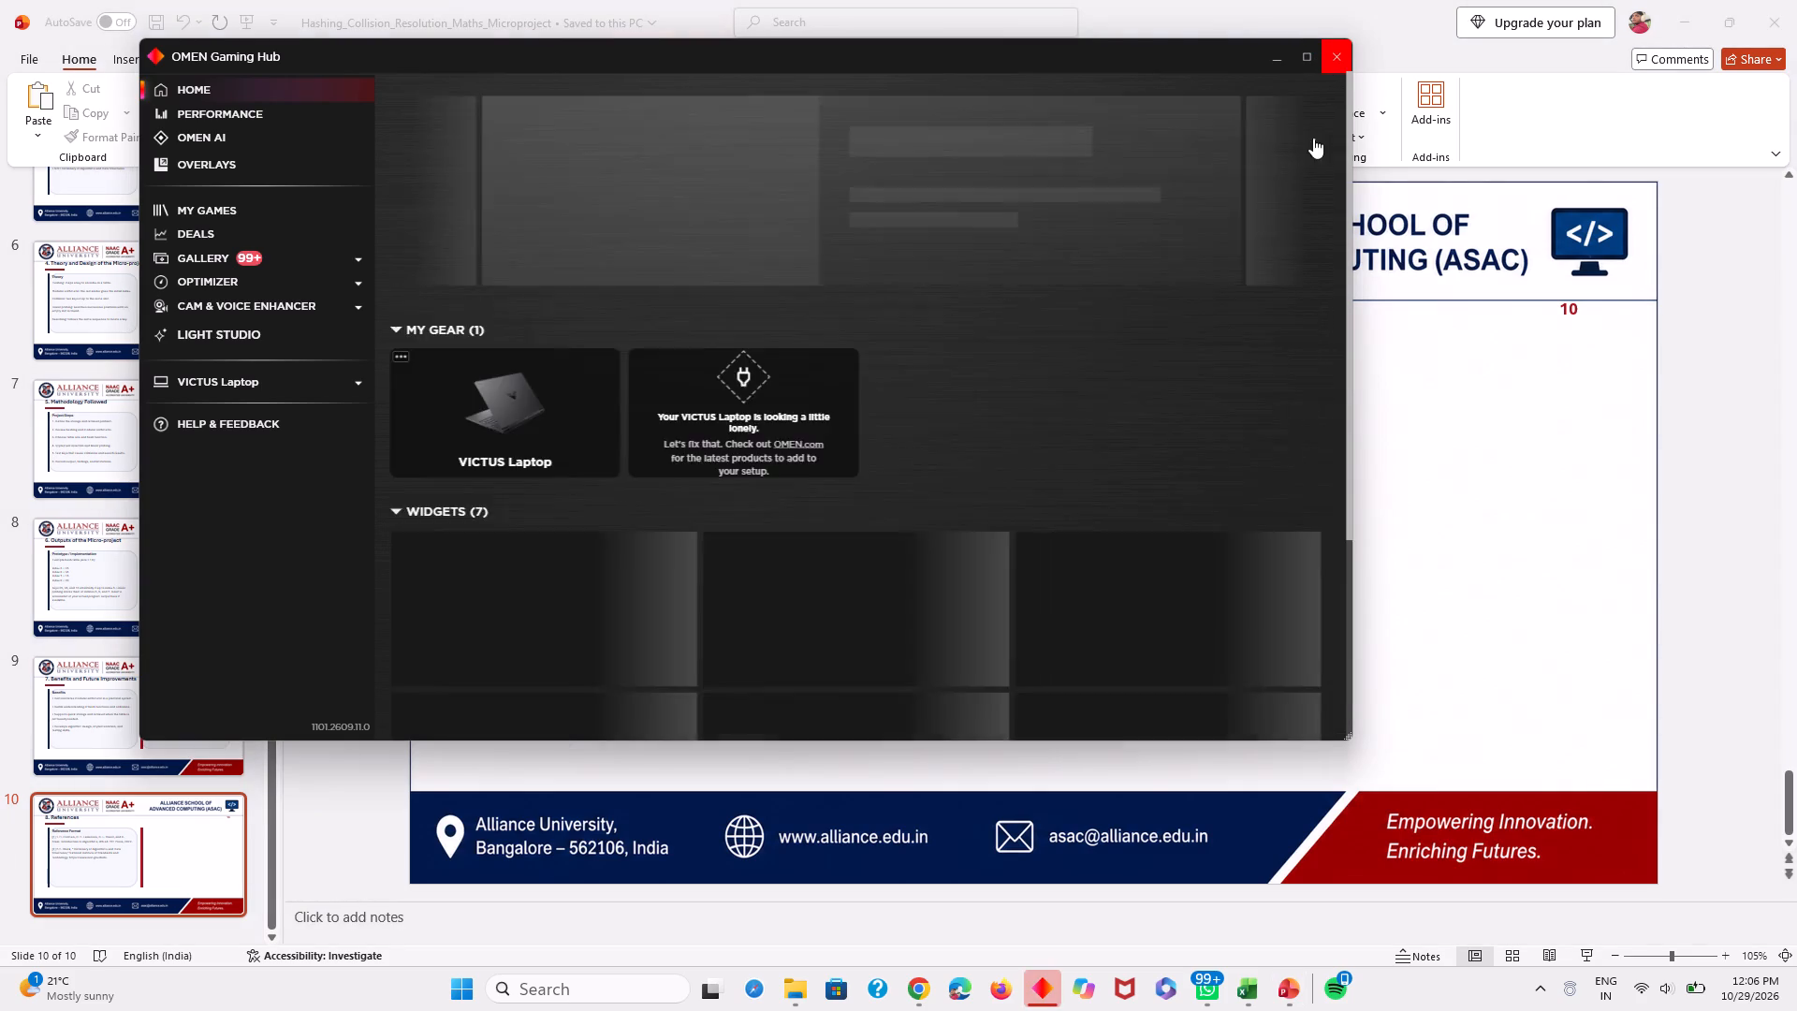
{"action": "left_click", "coordinate": [1053, 432]}
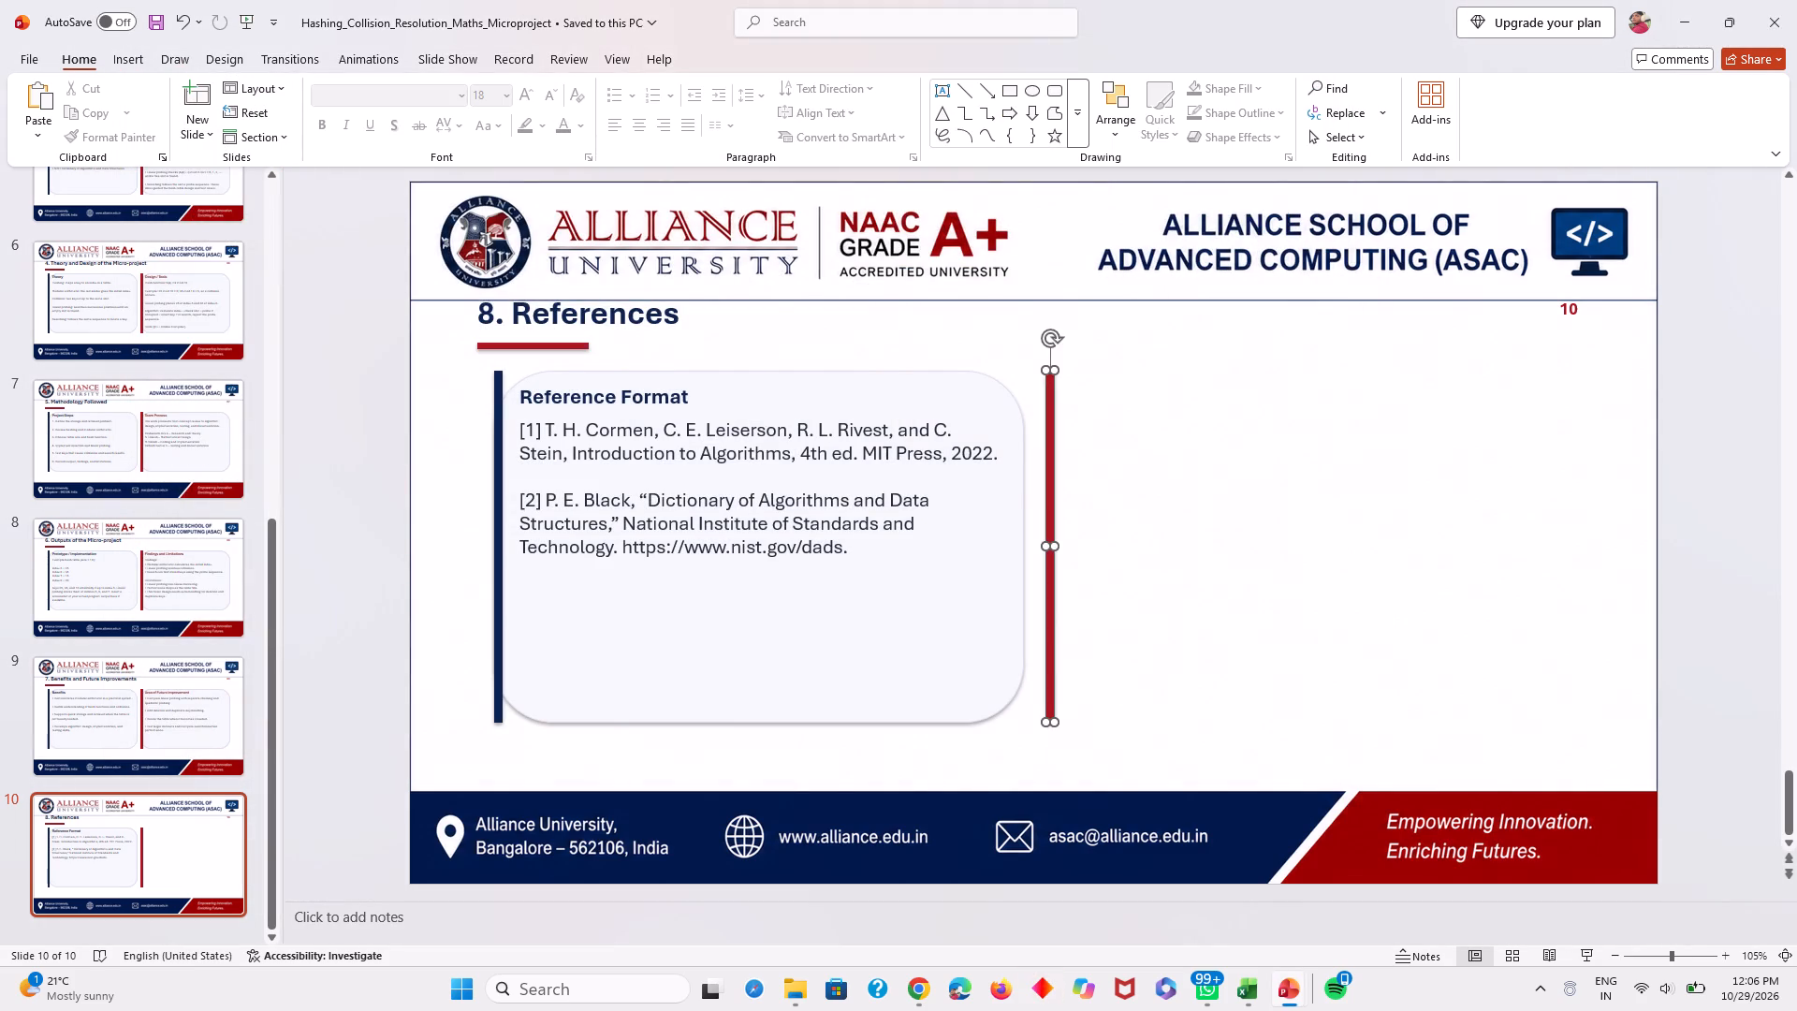
{"action": "key", "text": "Delete"}
Widen the rounded panel behind the Reference Format text so it spans about half the slide's width.
{"action": "left_click", "coordinate": [1011, 485]}
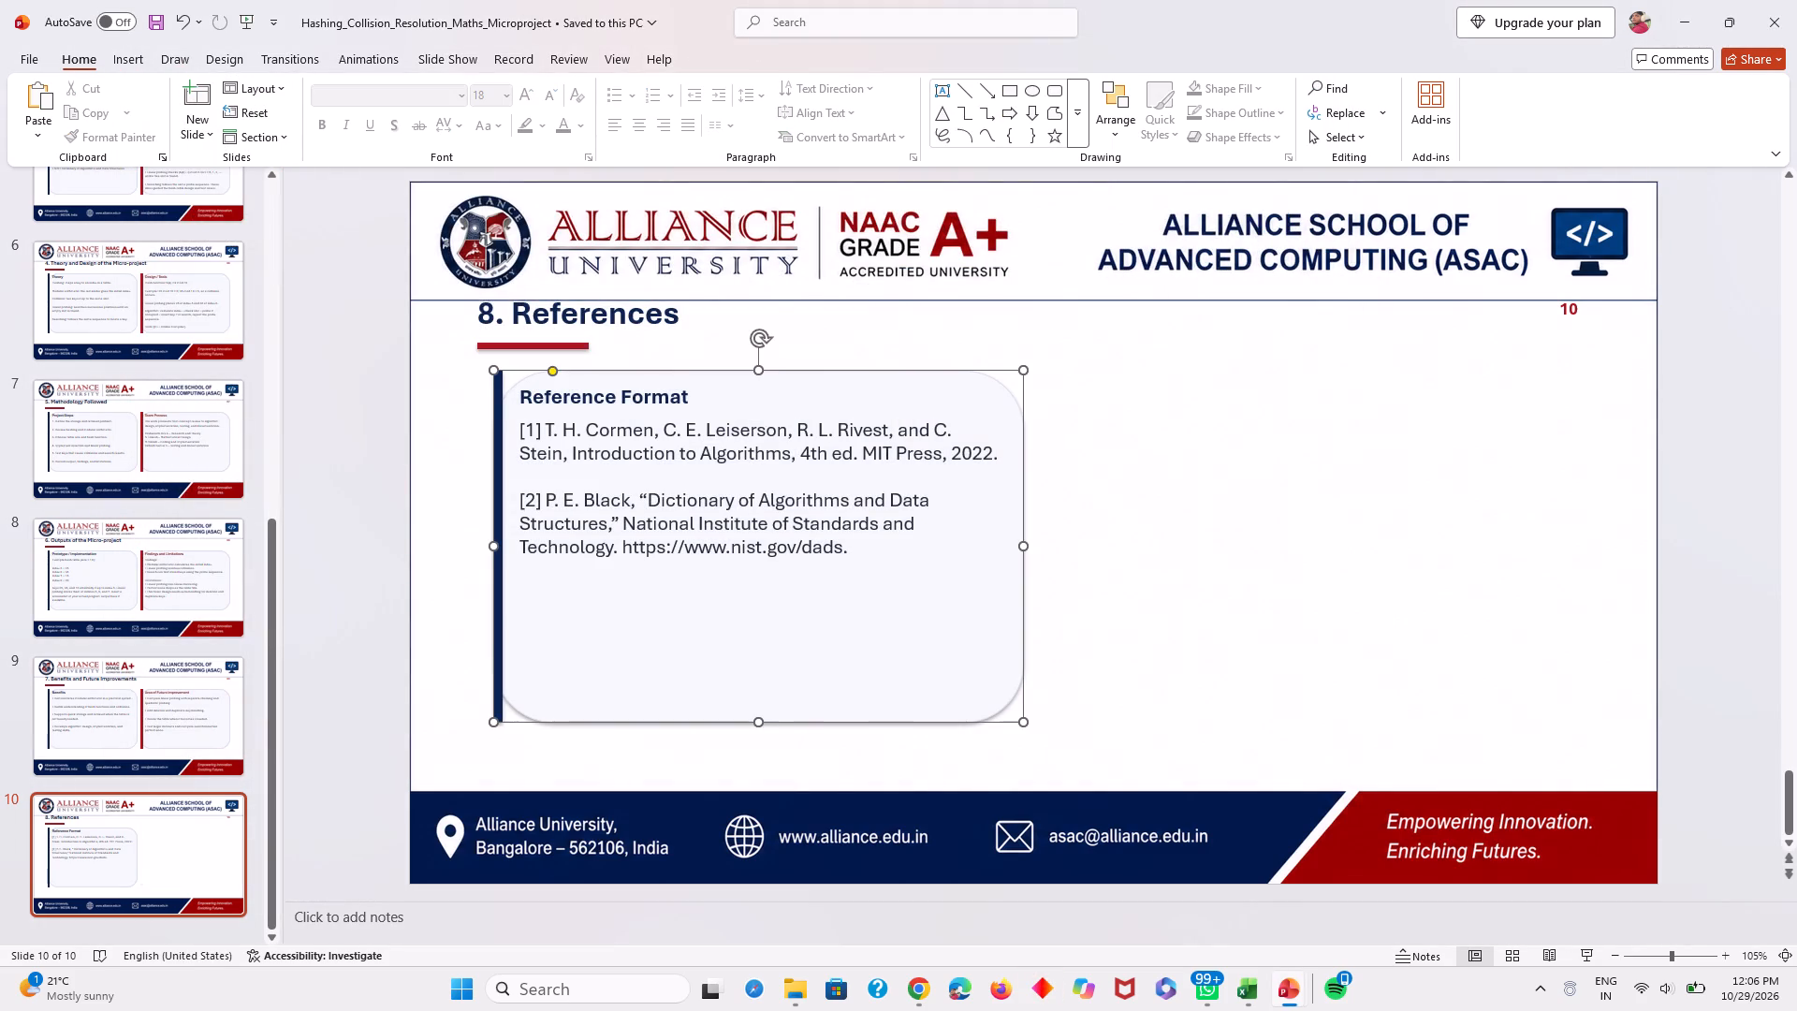
{"action": "left_click_drag", "start_coordinate": [1027, 544], "coordinate": [1258, 556]}
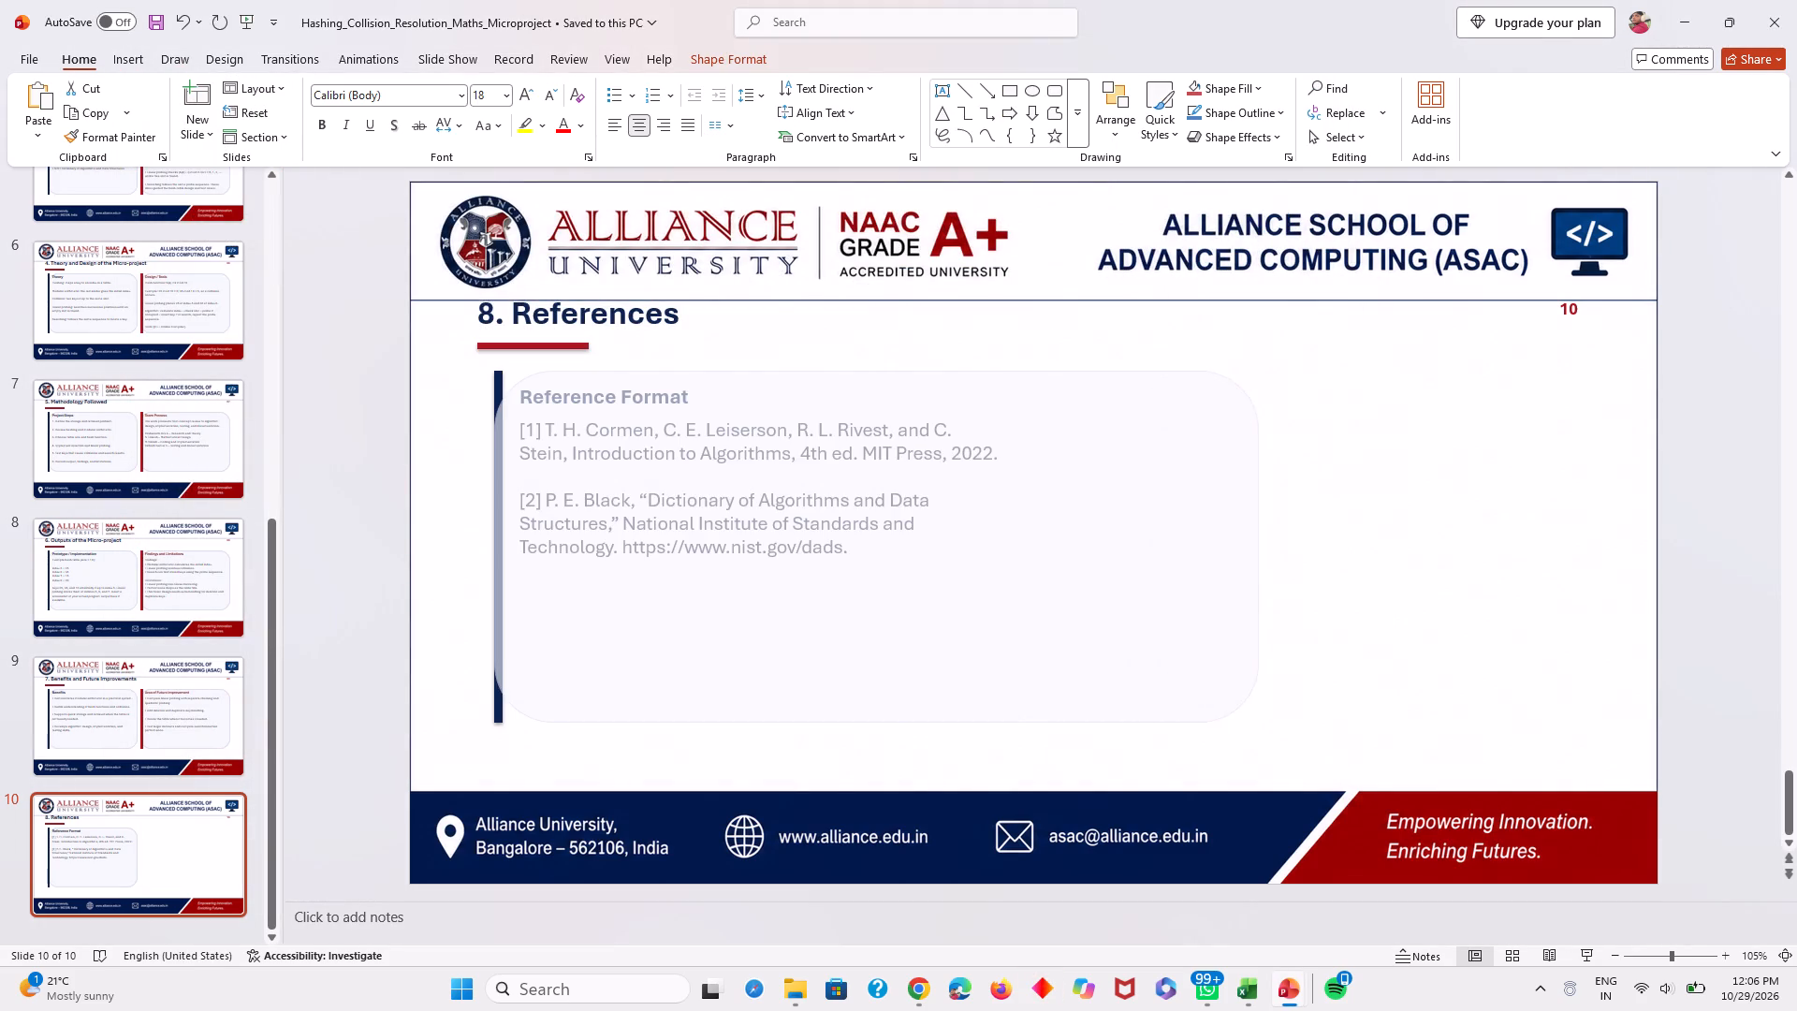
{"action": "left_click_drag", "start_coordinate": [1258, 556], "coordinate": [1259, 556]}
{"action": "double_click", "coordinate": [1264, 548]}
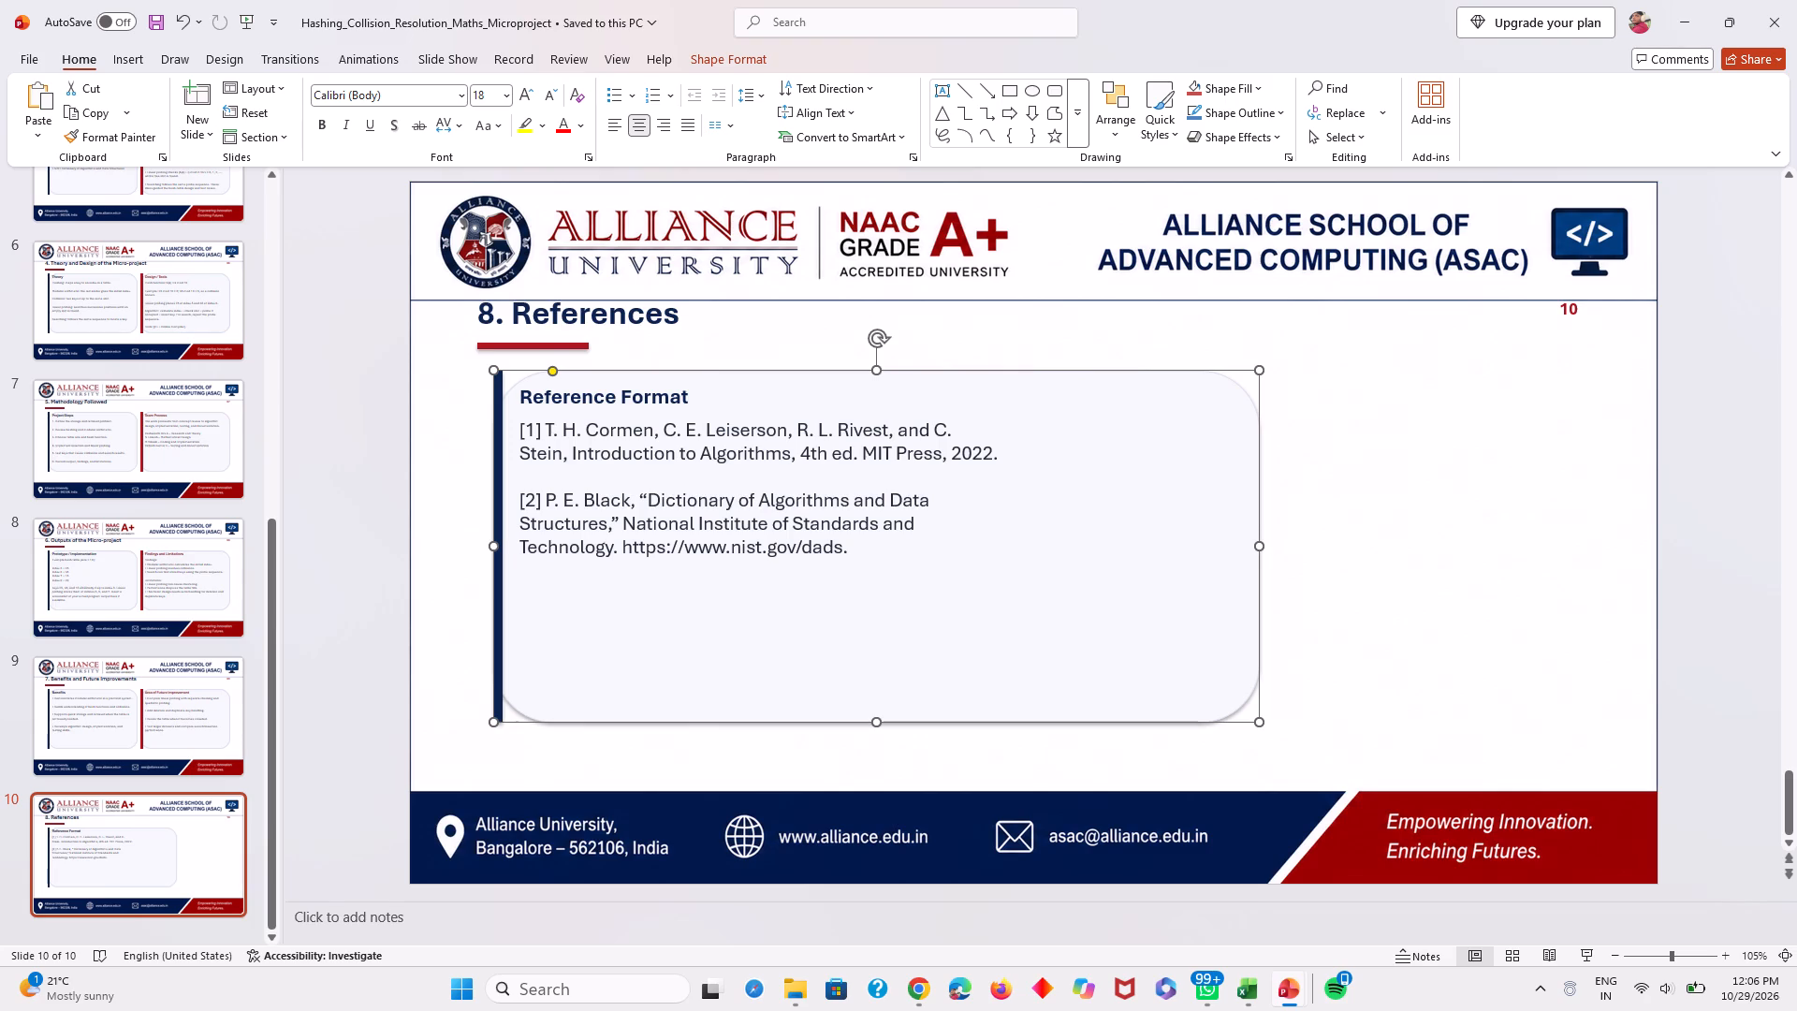
{"action": "left_click_drag", "start_coordinate": [1261, 548], "coordinate": [1405, 537]}
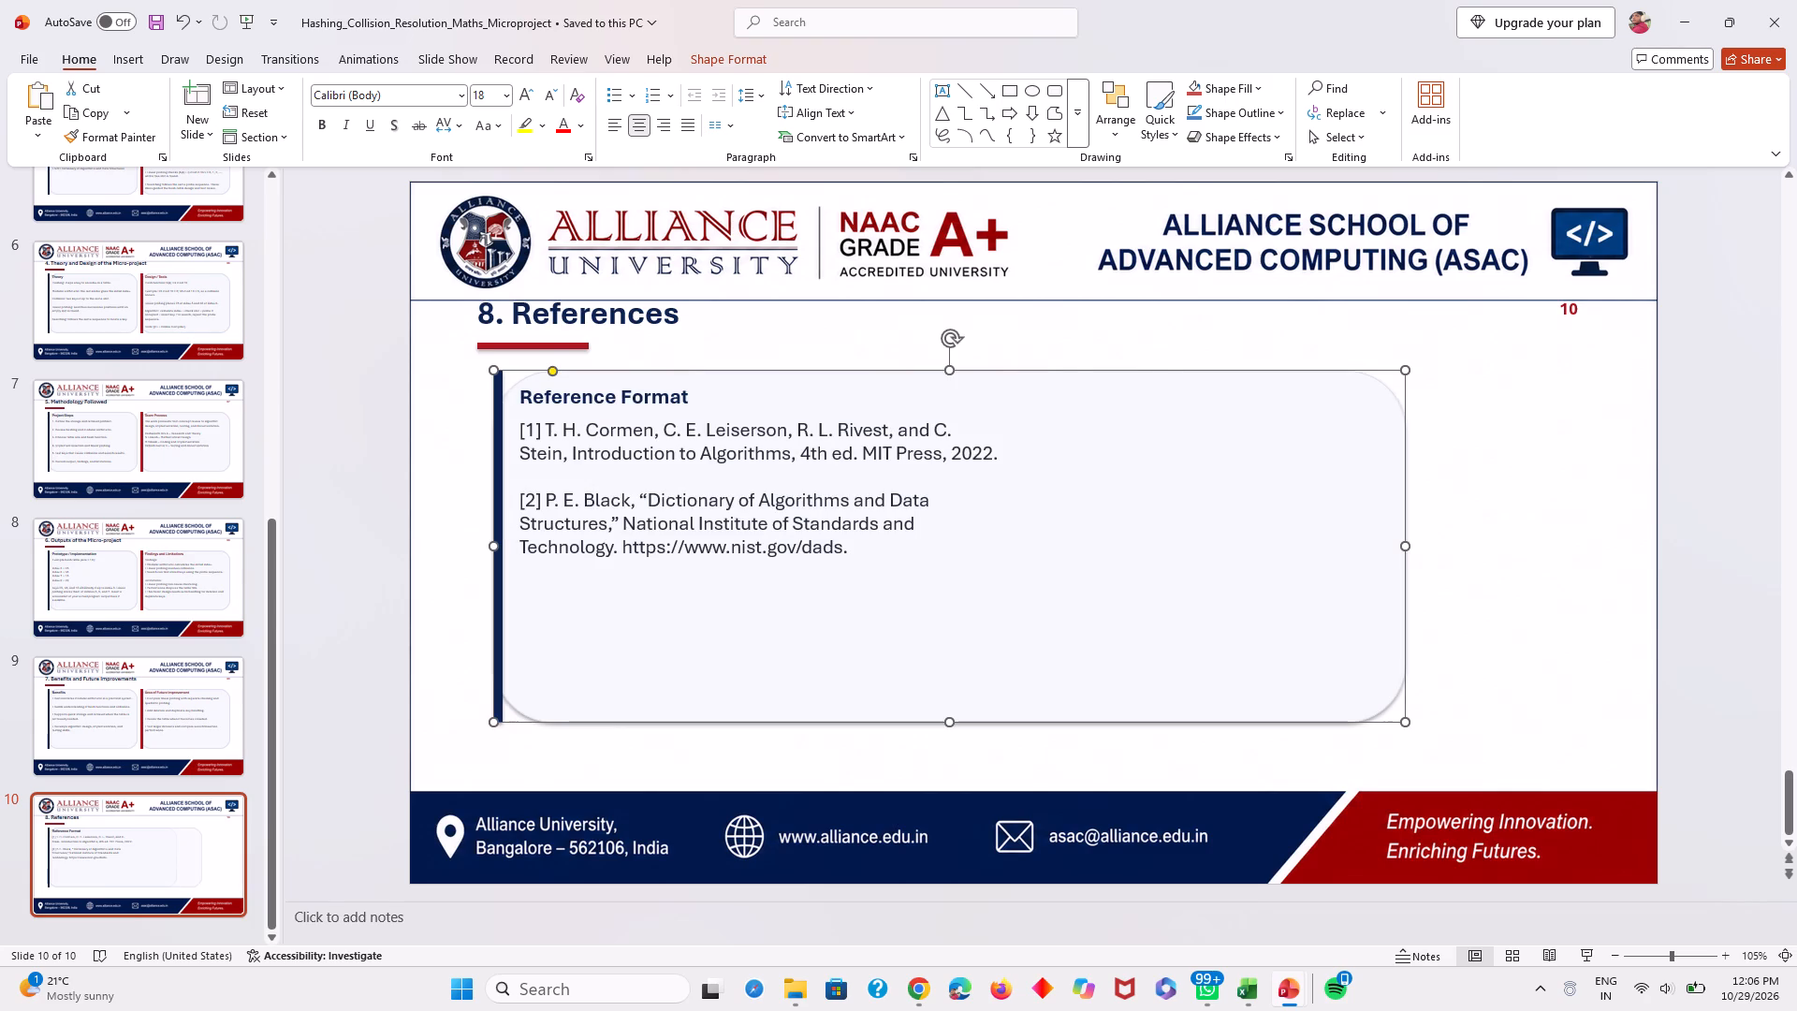
{"action": "left_click", "coordinate": [1638, 452]}
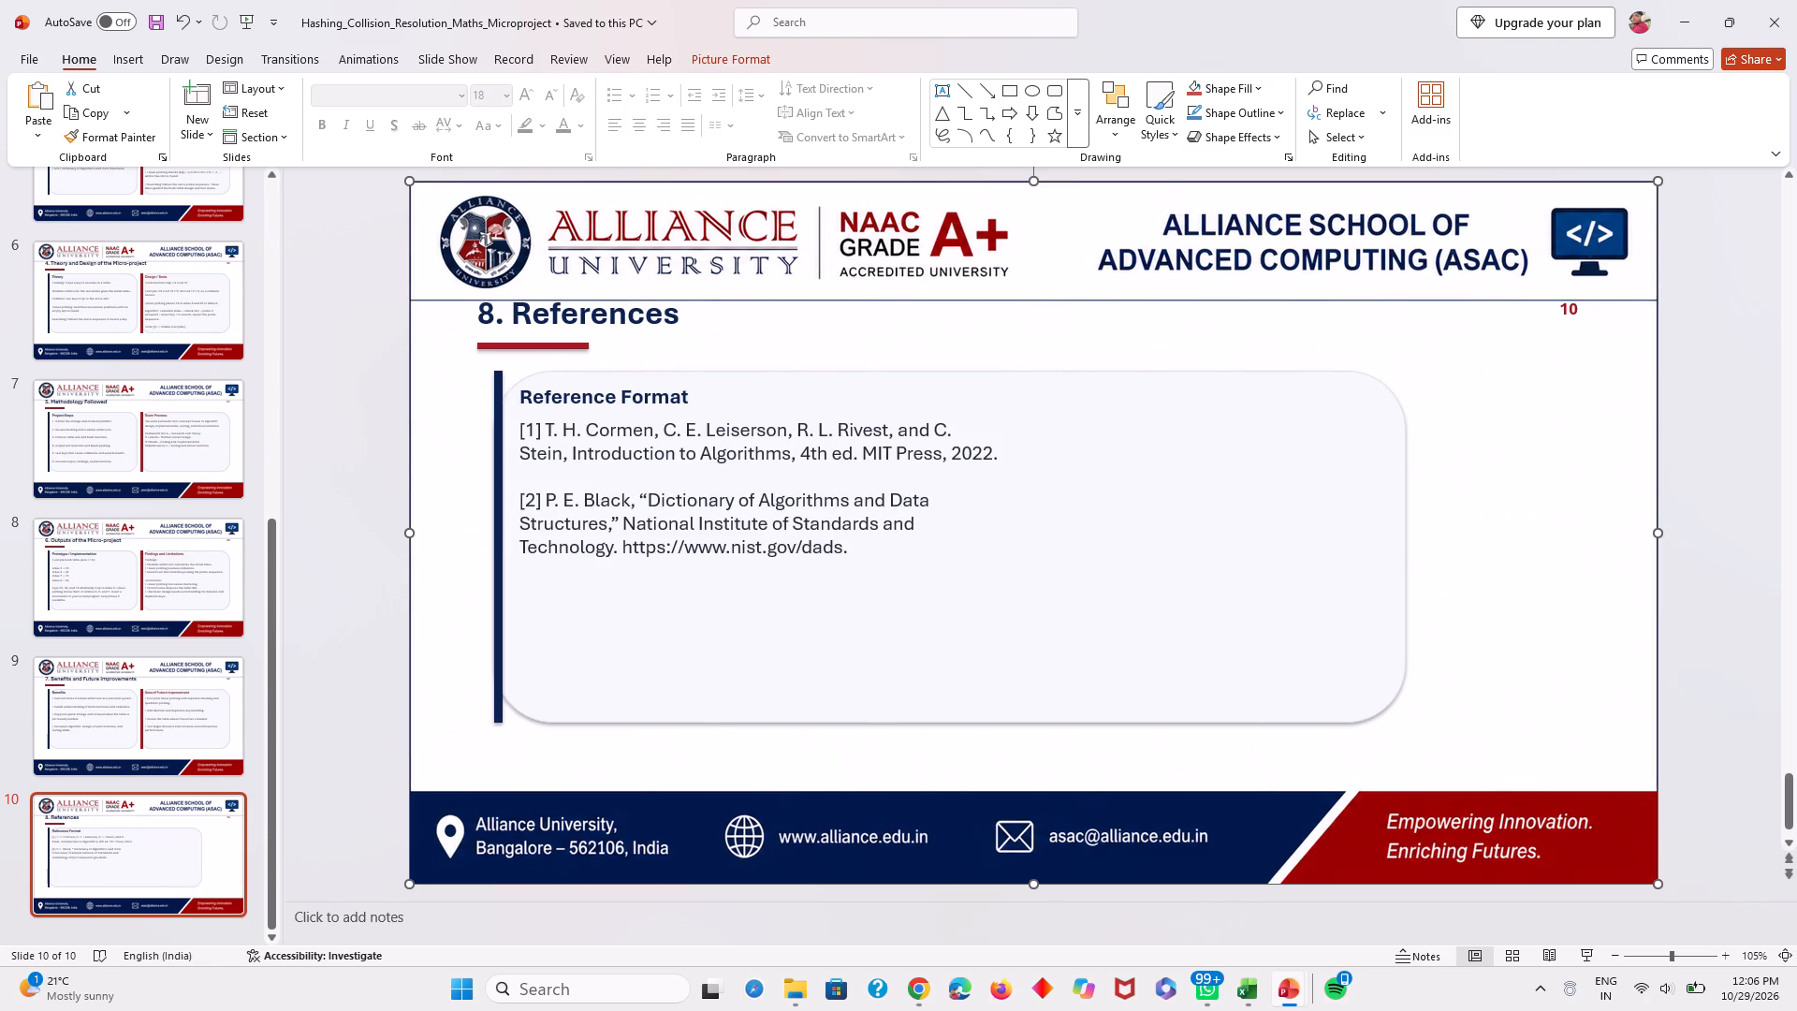
{"action": "left_click", "coordinate": [1349, 524]}
{"action": "left_click_drag", "start_coordinate": [1408, 548], "coordinate": [1186, 543]}
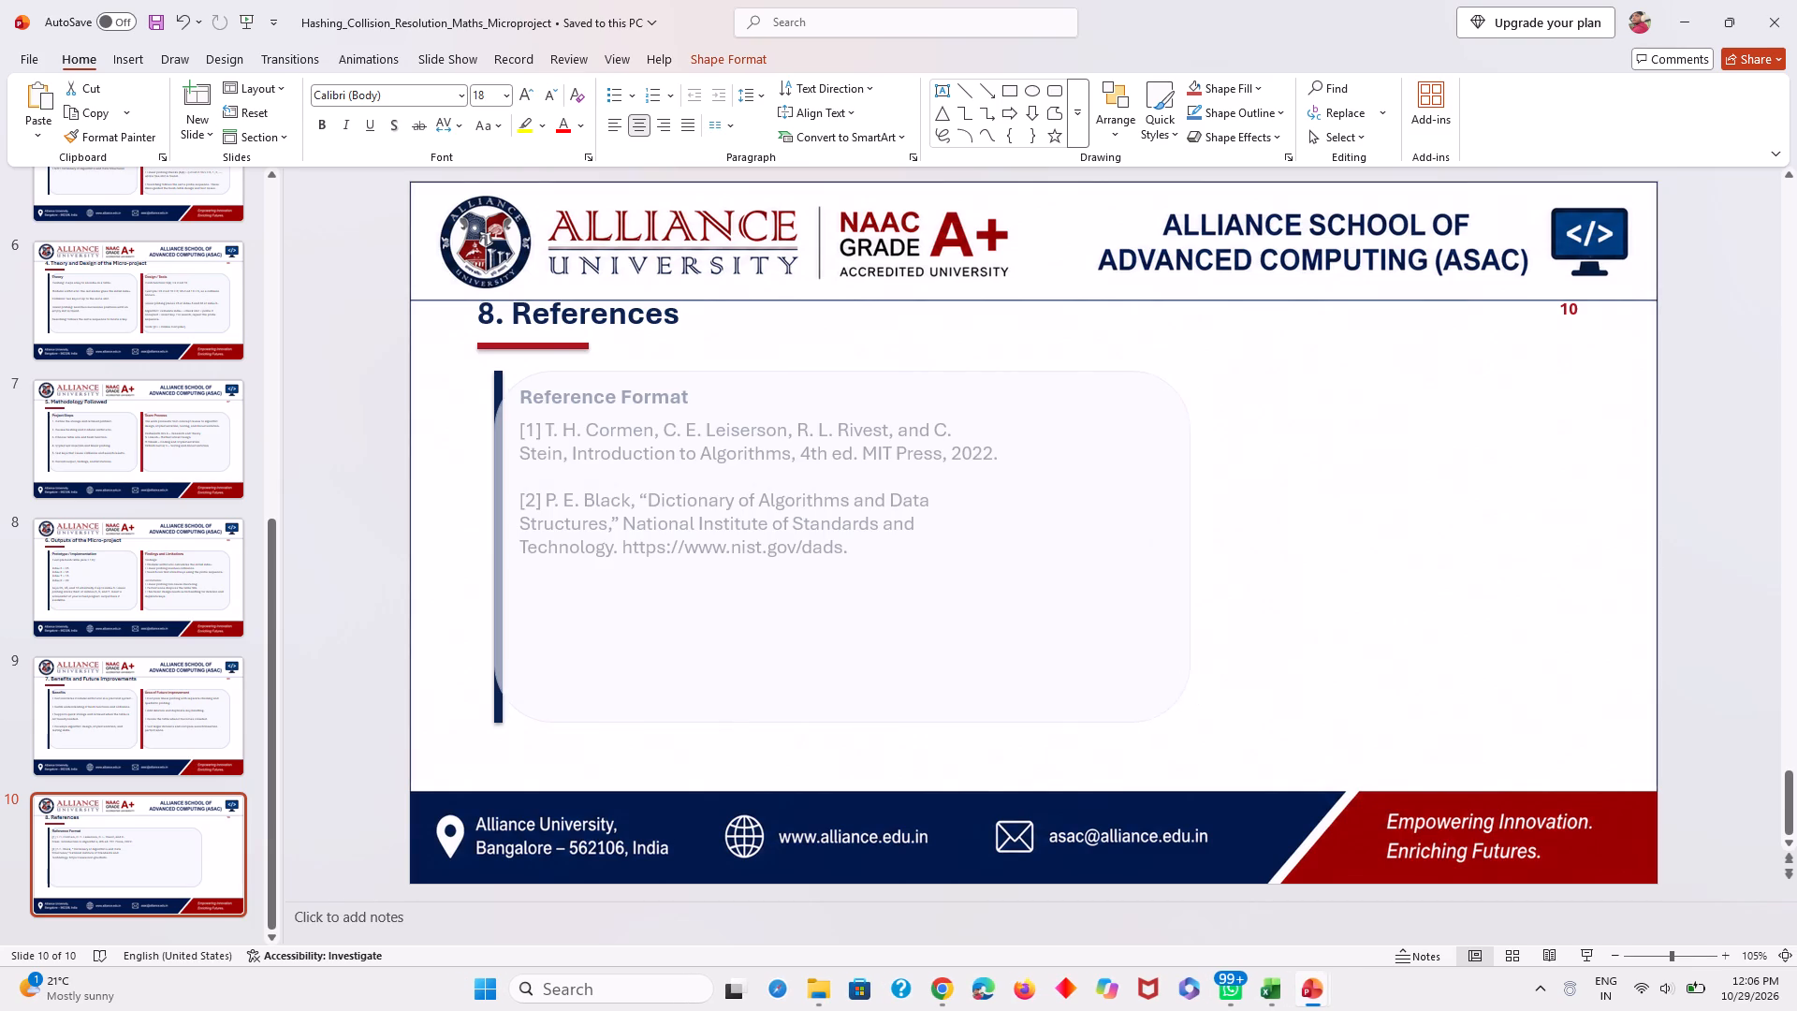
{"action": "left_click_drag", "start_coordinate": [1186, 543], "coordinate": [1157, 531]}
{"action": "left_click", "coordinate": [1601, 477]}
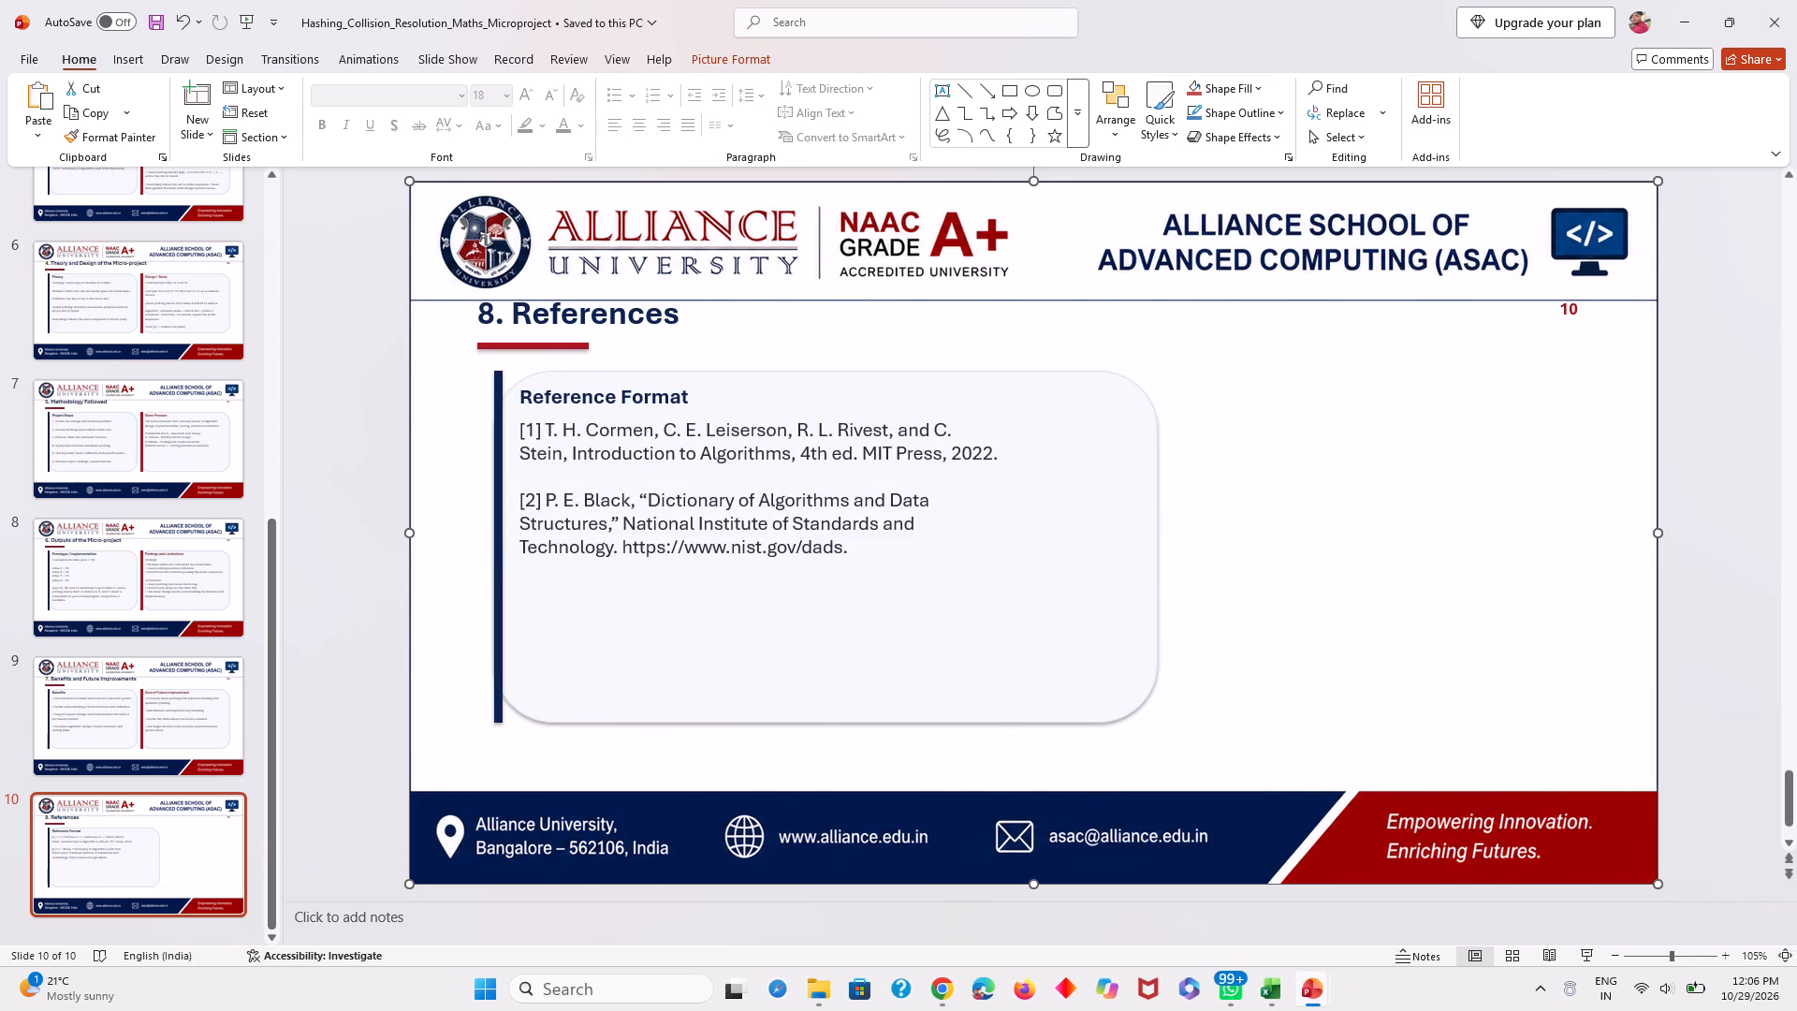
Return to slide 9, Benefits and Future Improvements.
{"action": "scroll", "coordinate": [144, 705], "scroll_direction": "down", "scroll_amount": 6}
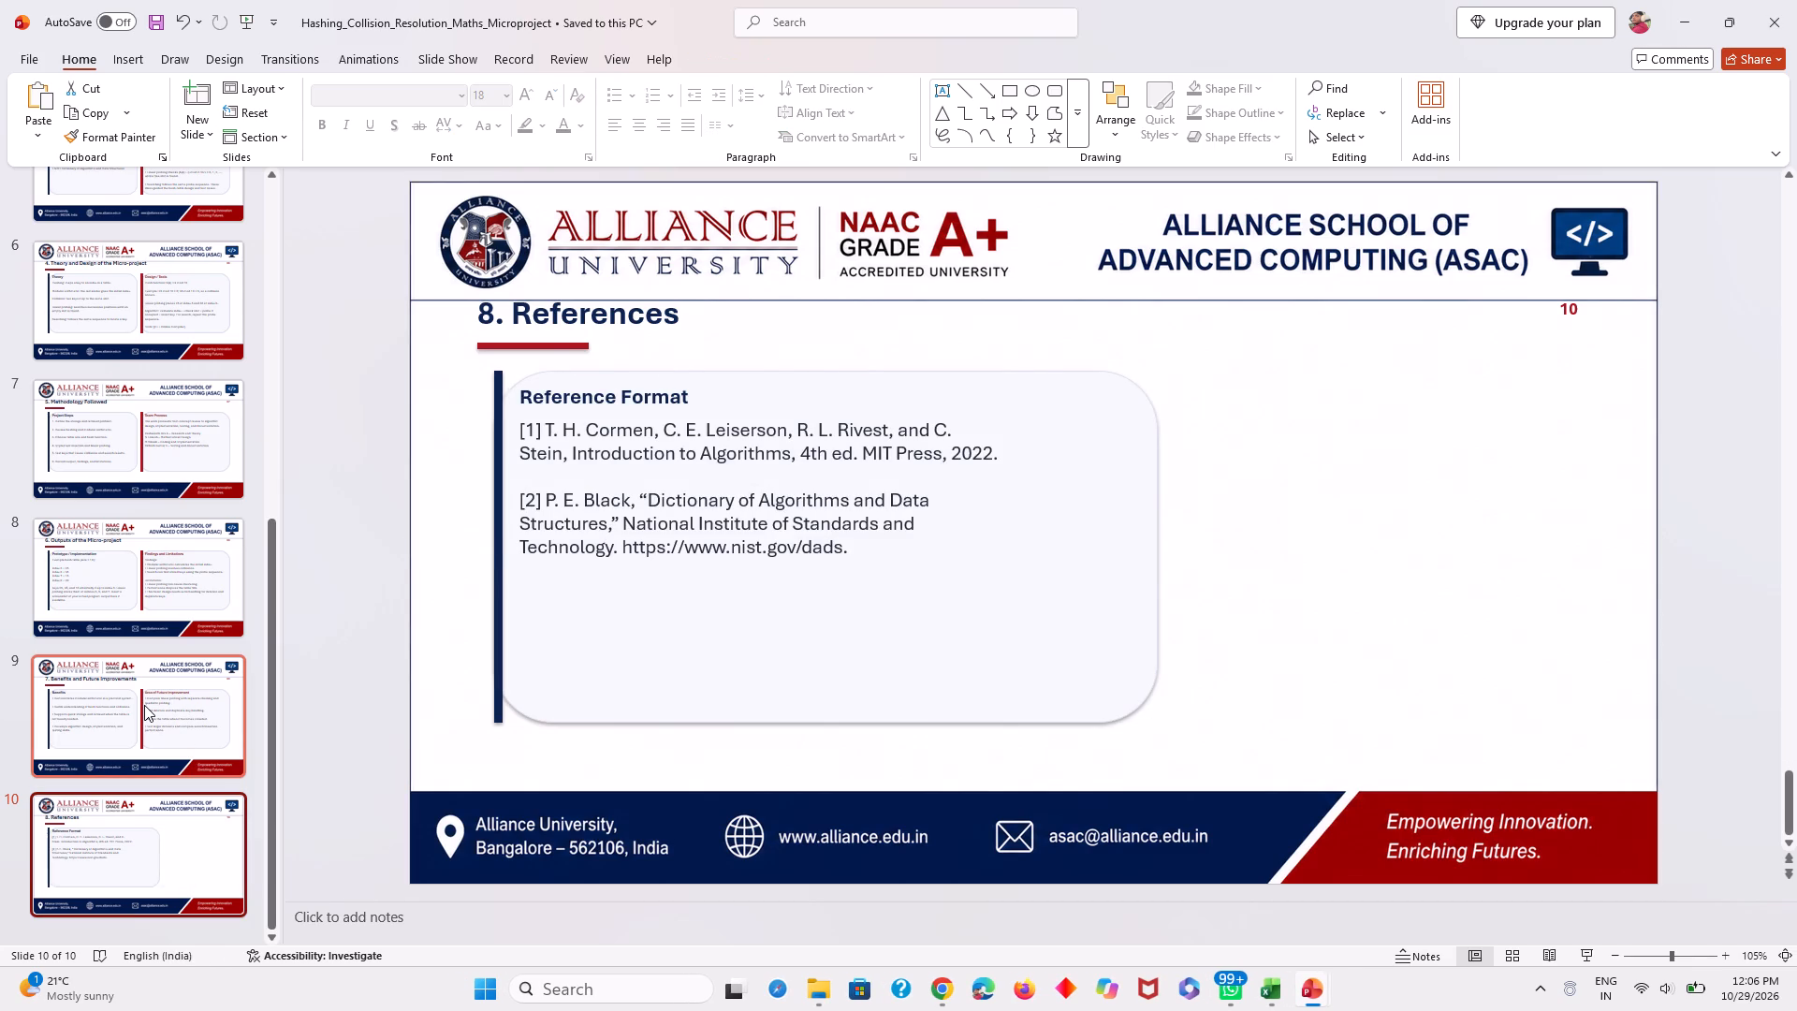
{"action": "left_click_drag", "start_coordinate": [269, 652], "coordinate": [273, 611]}
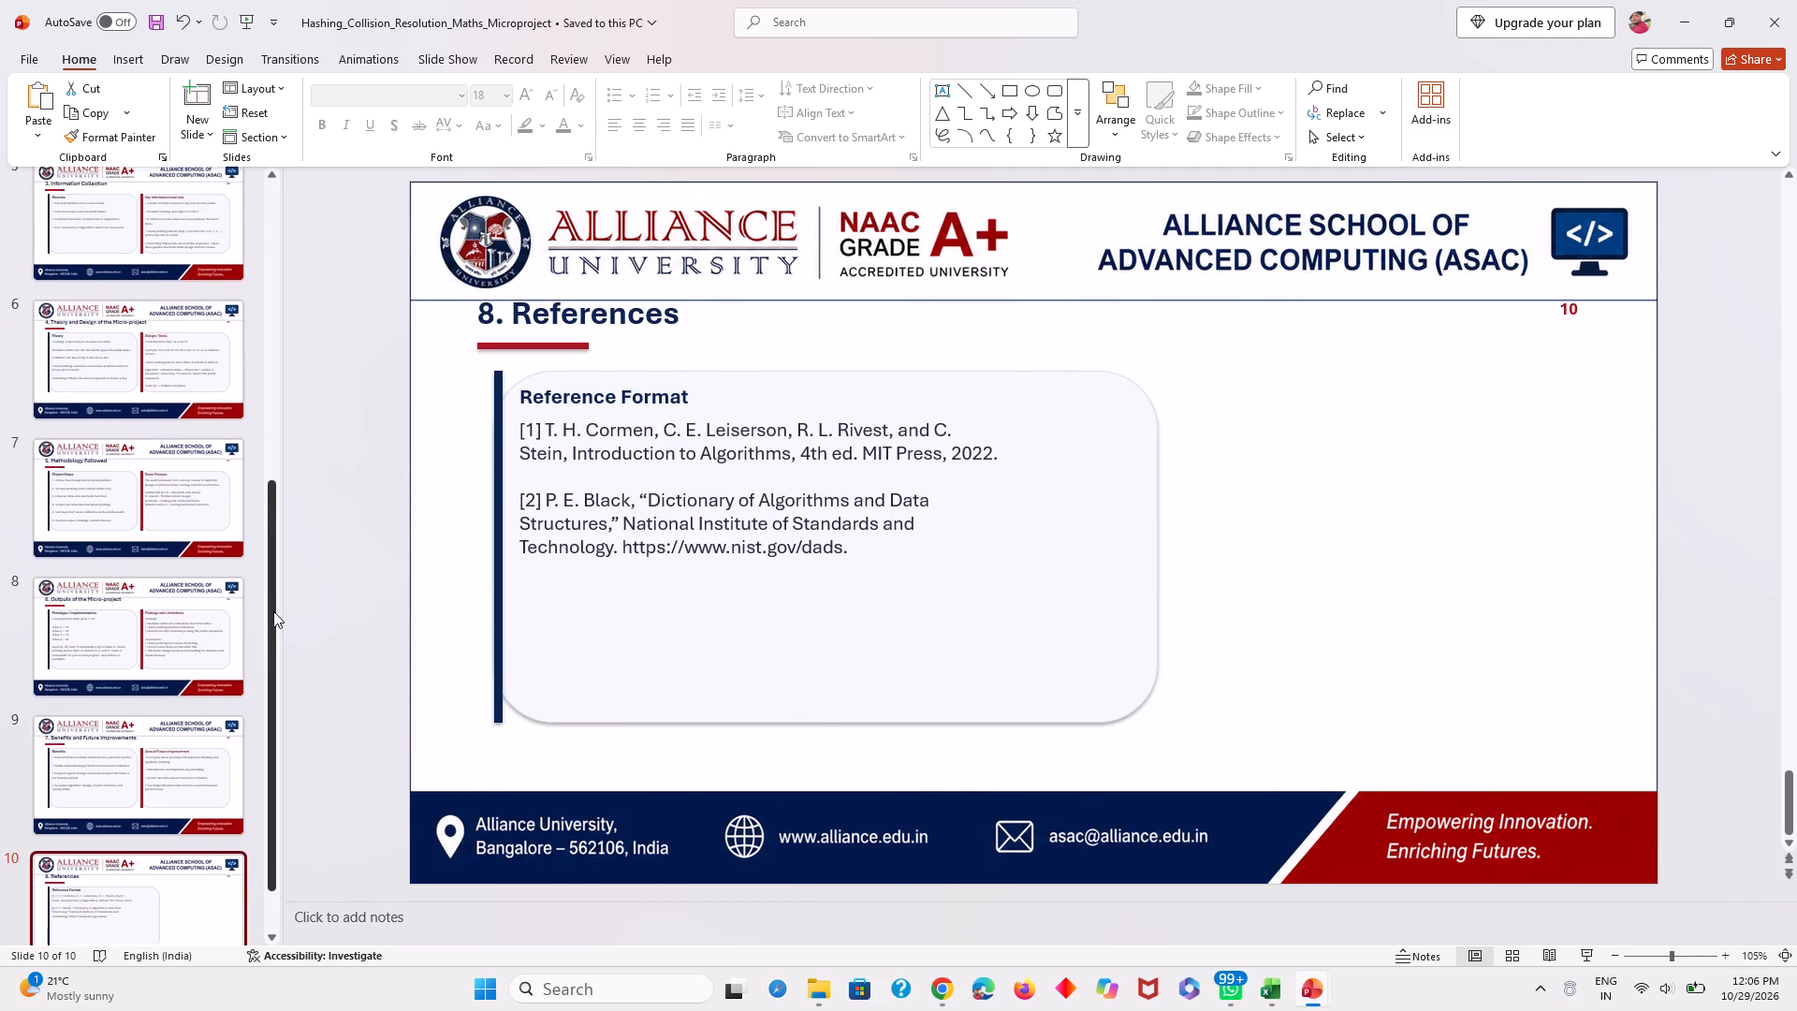
{"action": "left_click_drag", "start_coordinate": [273, 611], "coordinate": [247, 766]}
{"action": "left_click", "coordinate": [136, 744]}
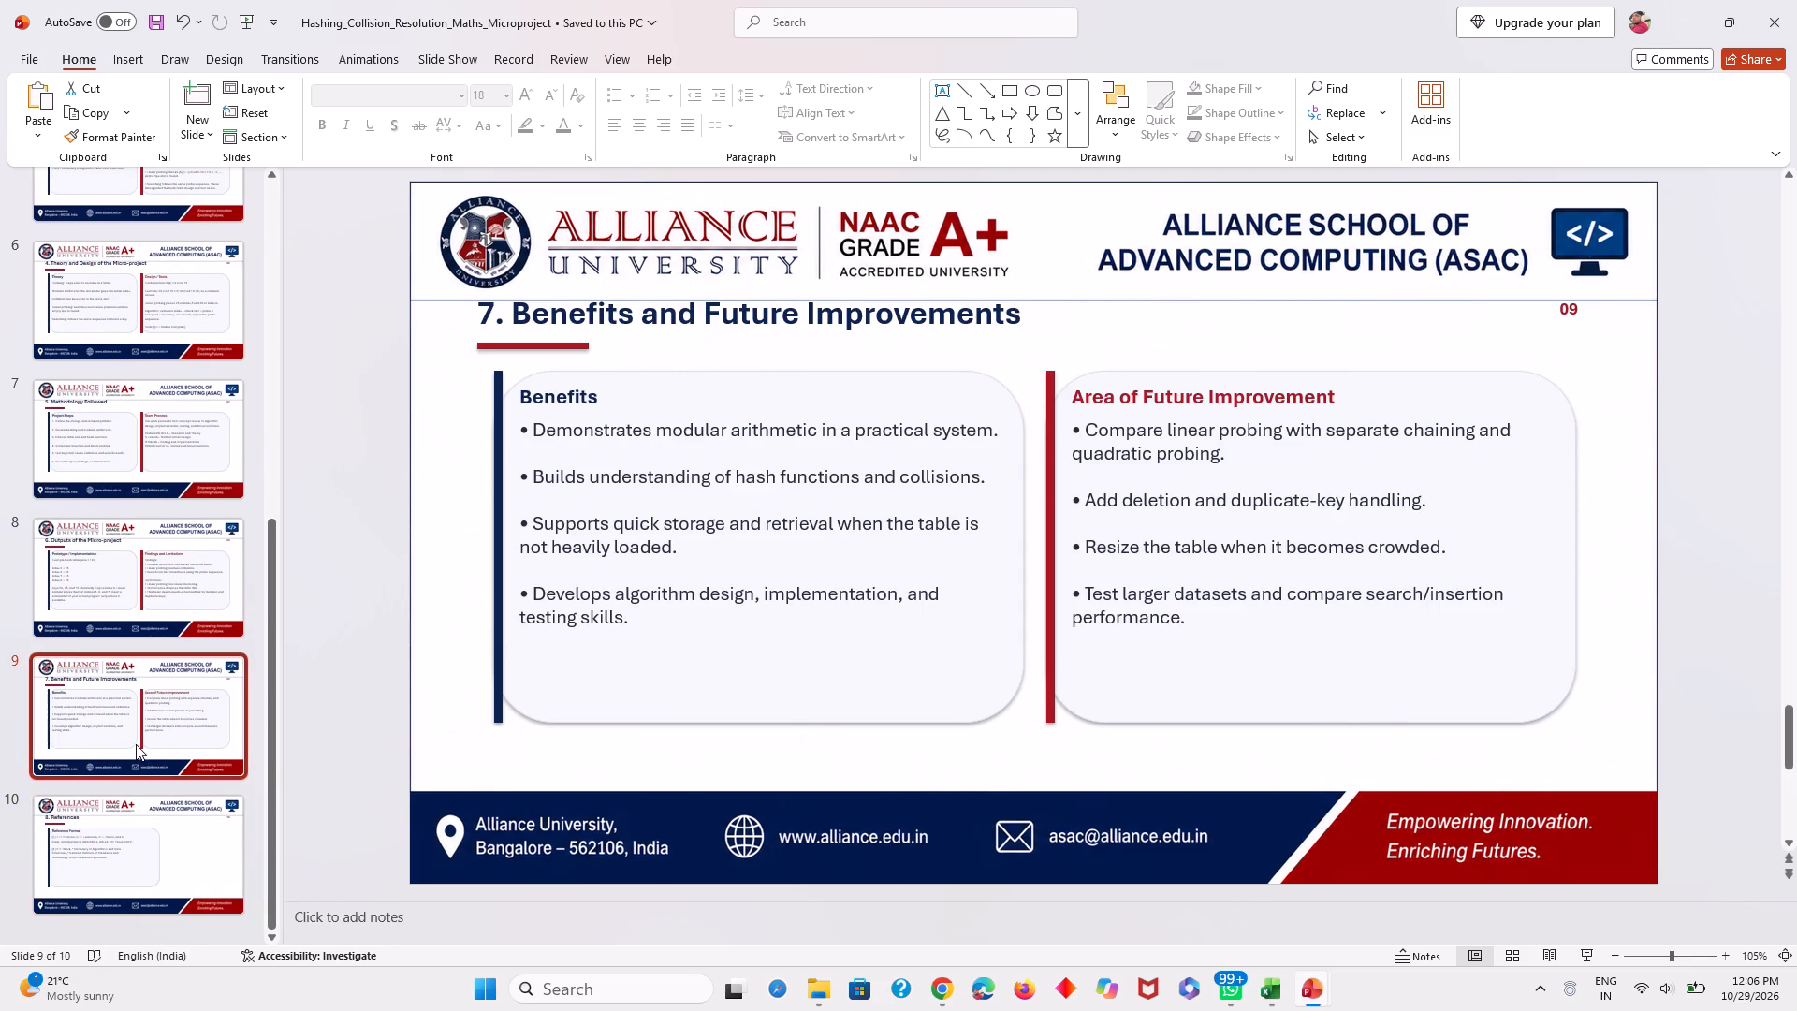
Compare slide 10, References, with slide 9, Benefits and Future Improvements, to review the layout of the edited References slide.
{"action": "left_click", "coordinate": [139, 802]}
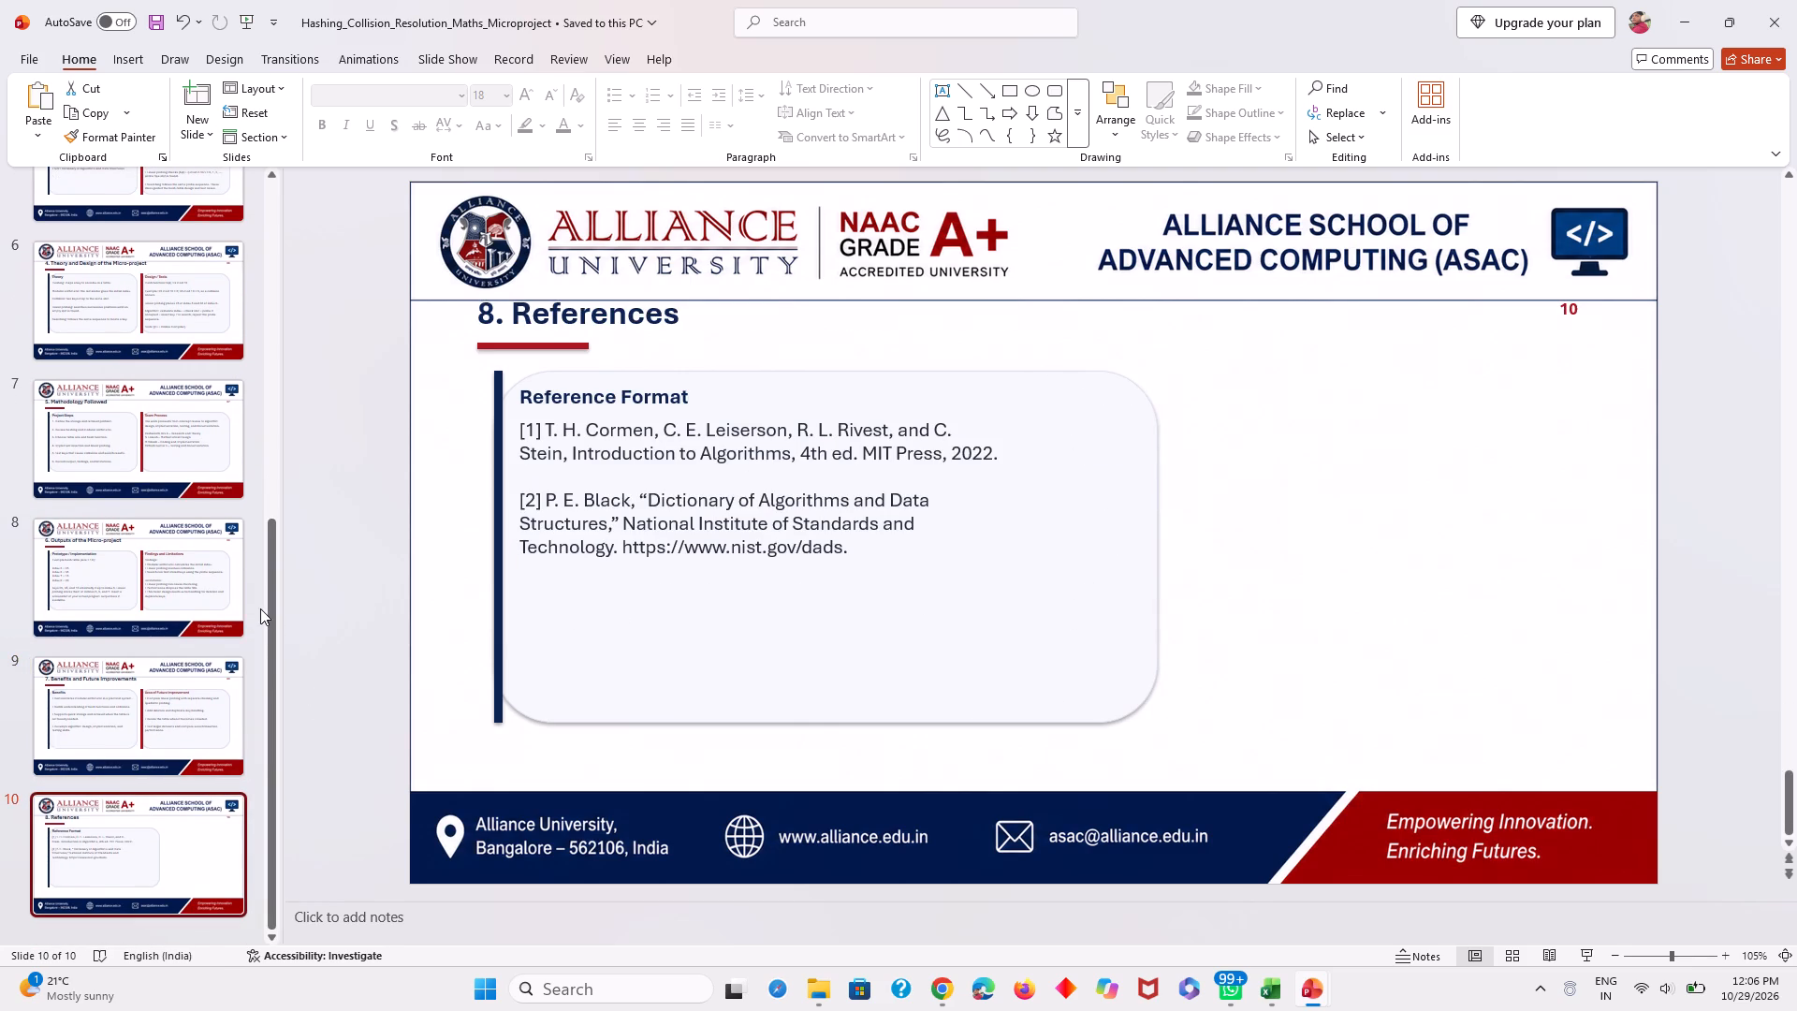
{"action": "scroll", "coordinate": [168, 597], "scroll_direction": "up", "scroll_amount": 14}
{"action": "scroll", "coordinate": [168, 597], "scroll_direction": "down", "scroll_amount": 7}
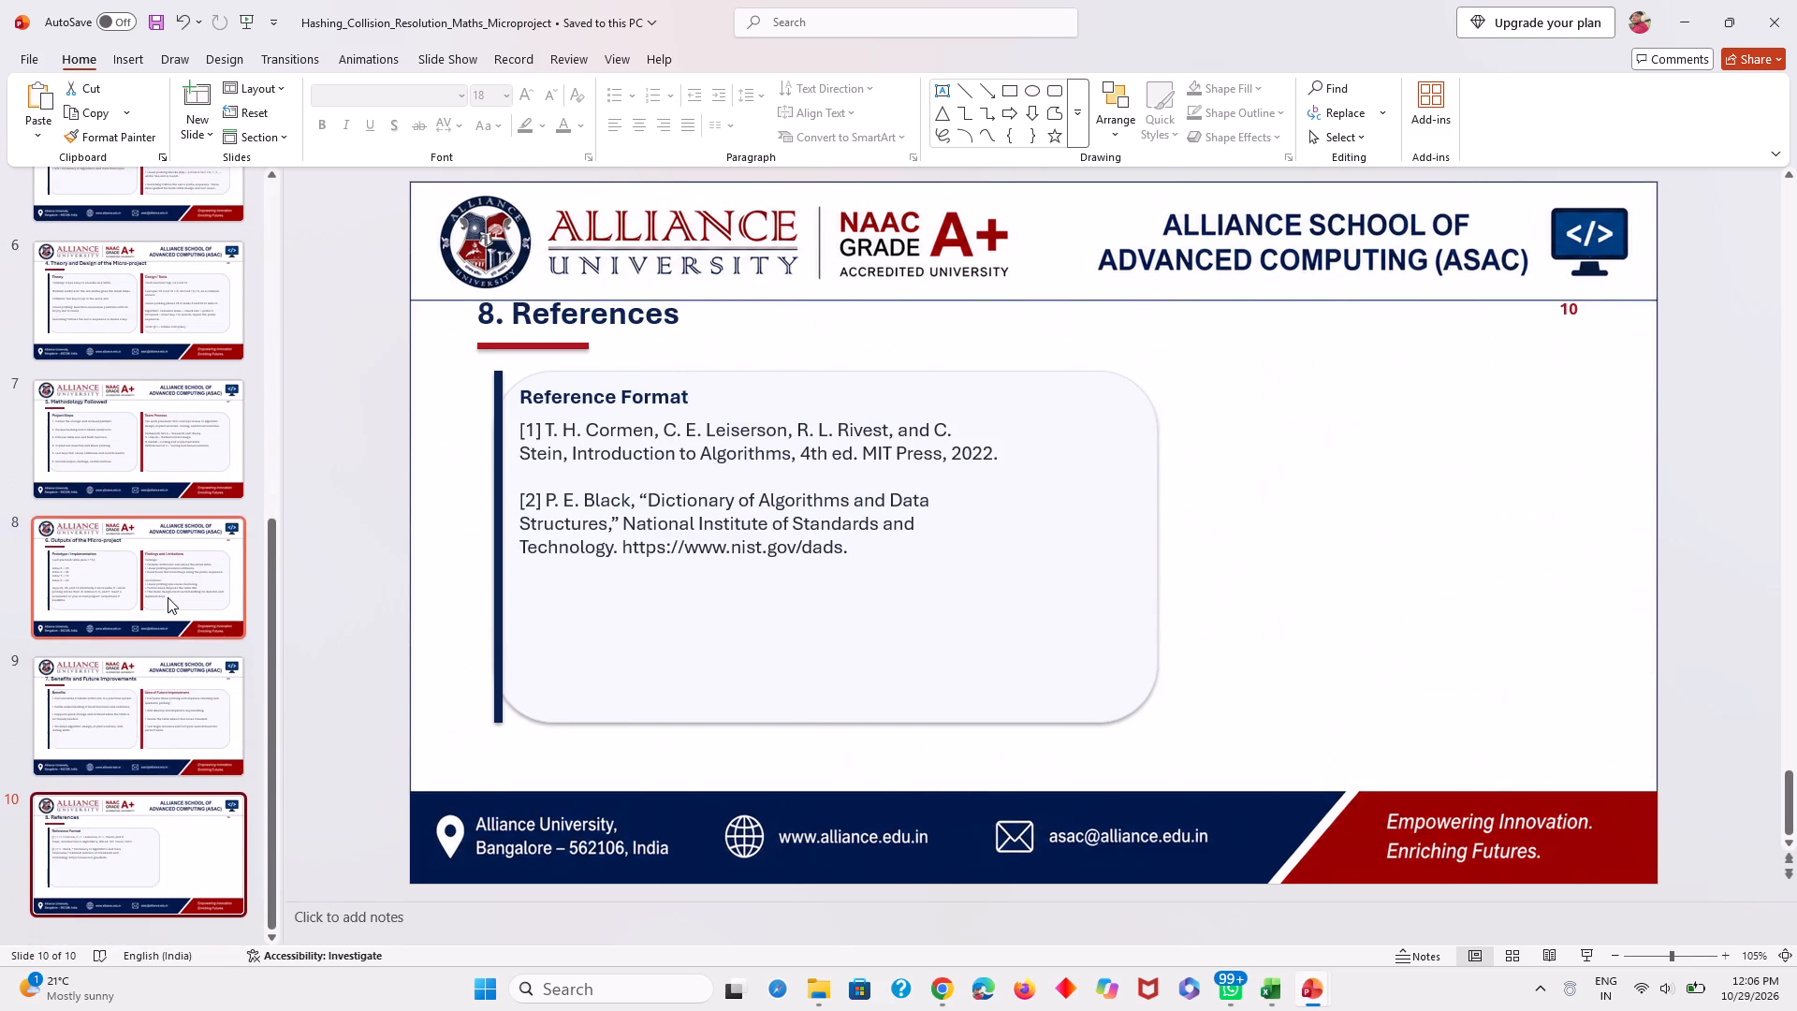
{"action": "left_click", "coordinate": [174, 692]}
{"action": "left_click", "coordinate": [174, 847]}
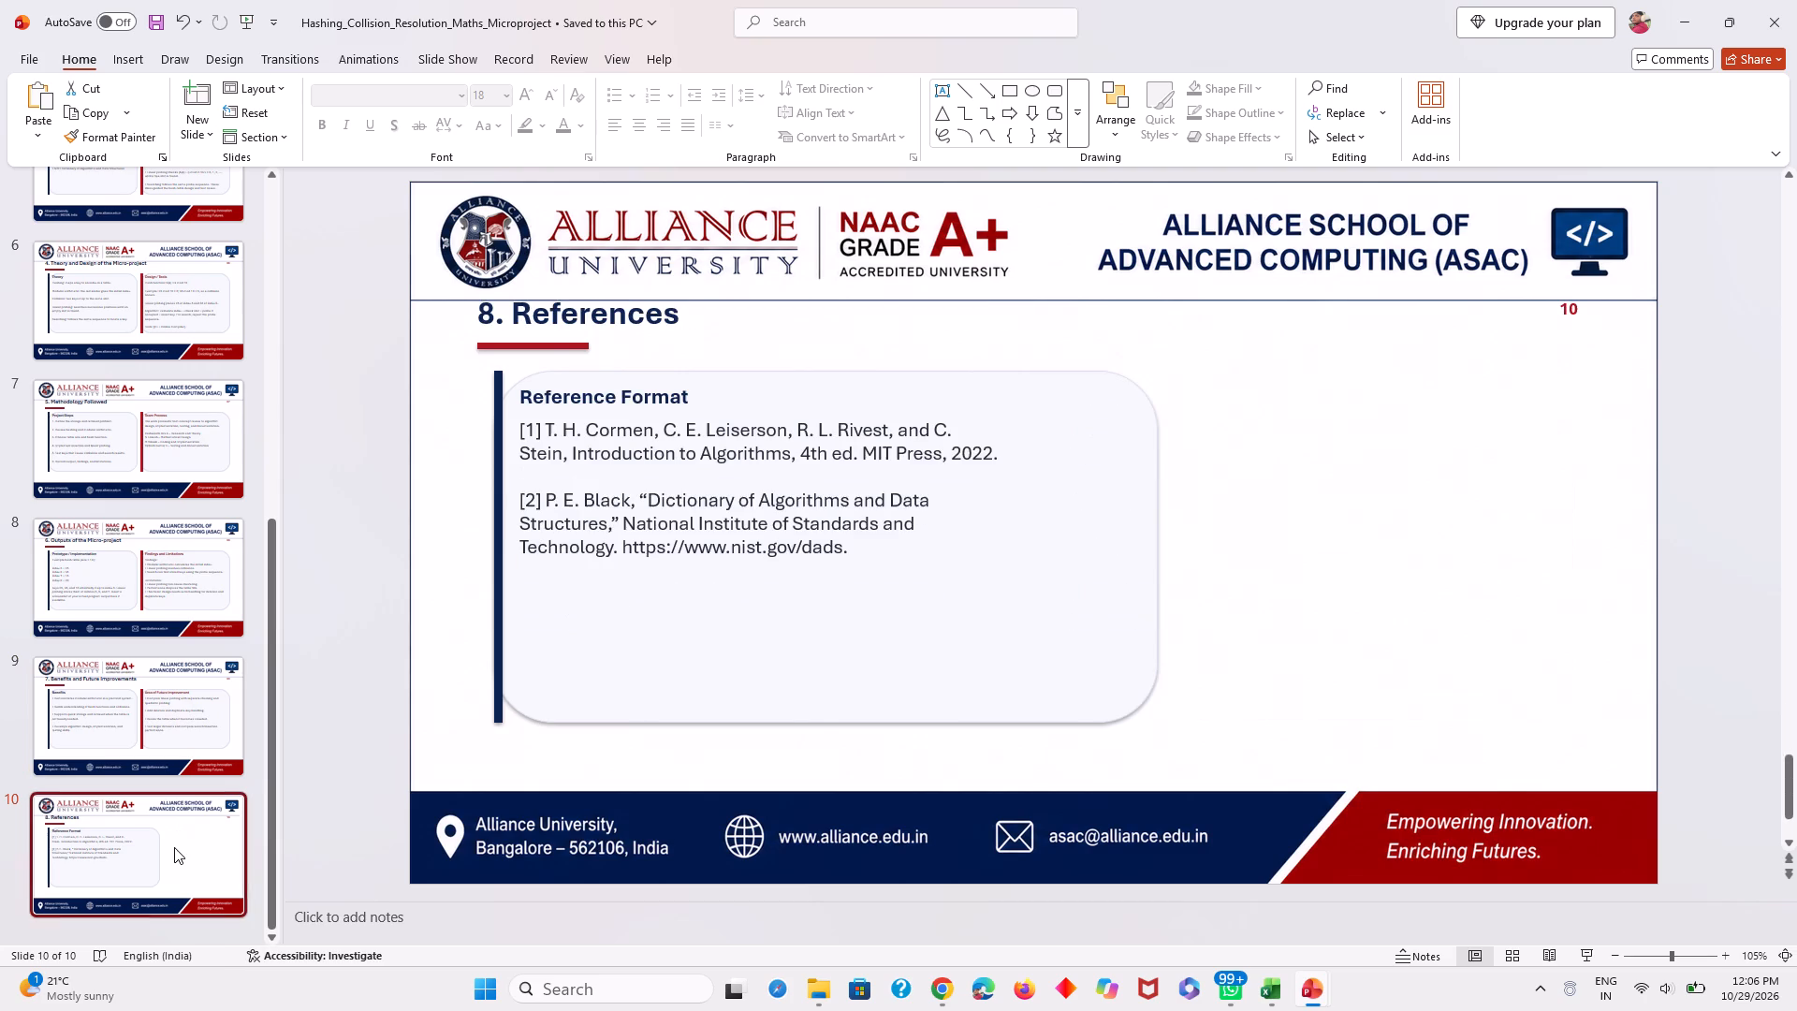
{"action": "left_click", "coordinate": [155, 764]}
{"action": "left_click", "coordinate": [157, 815]}
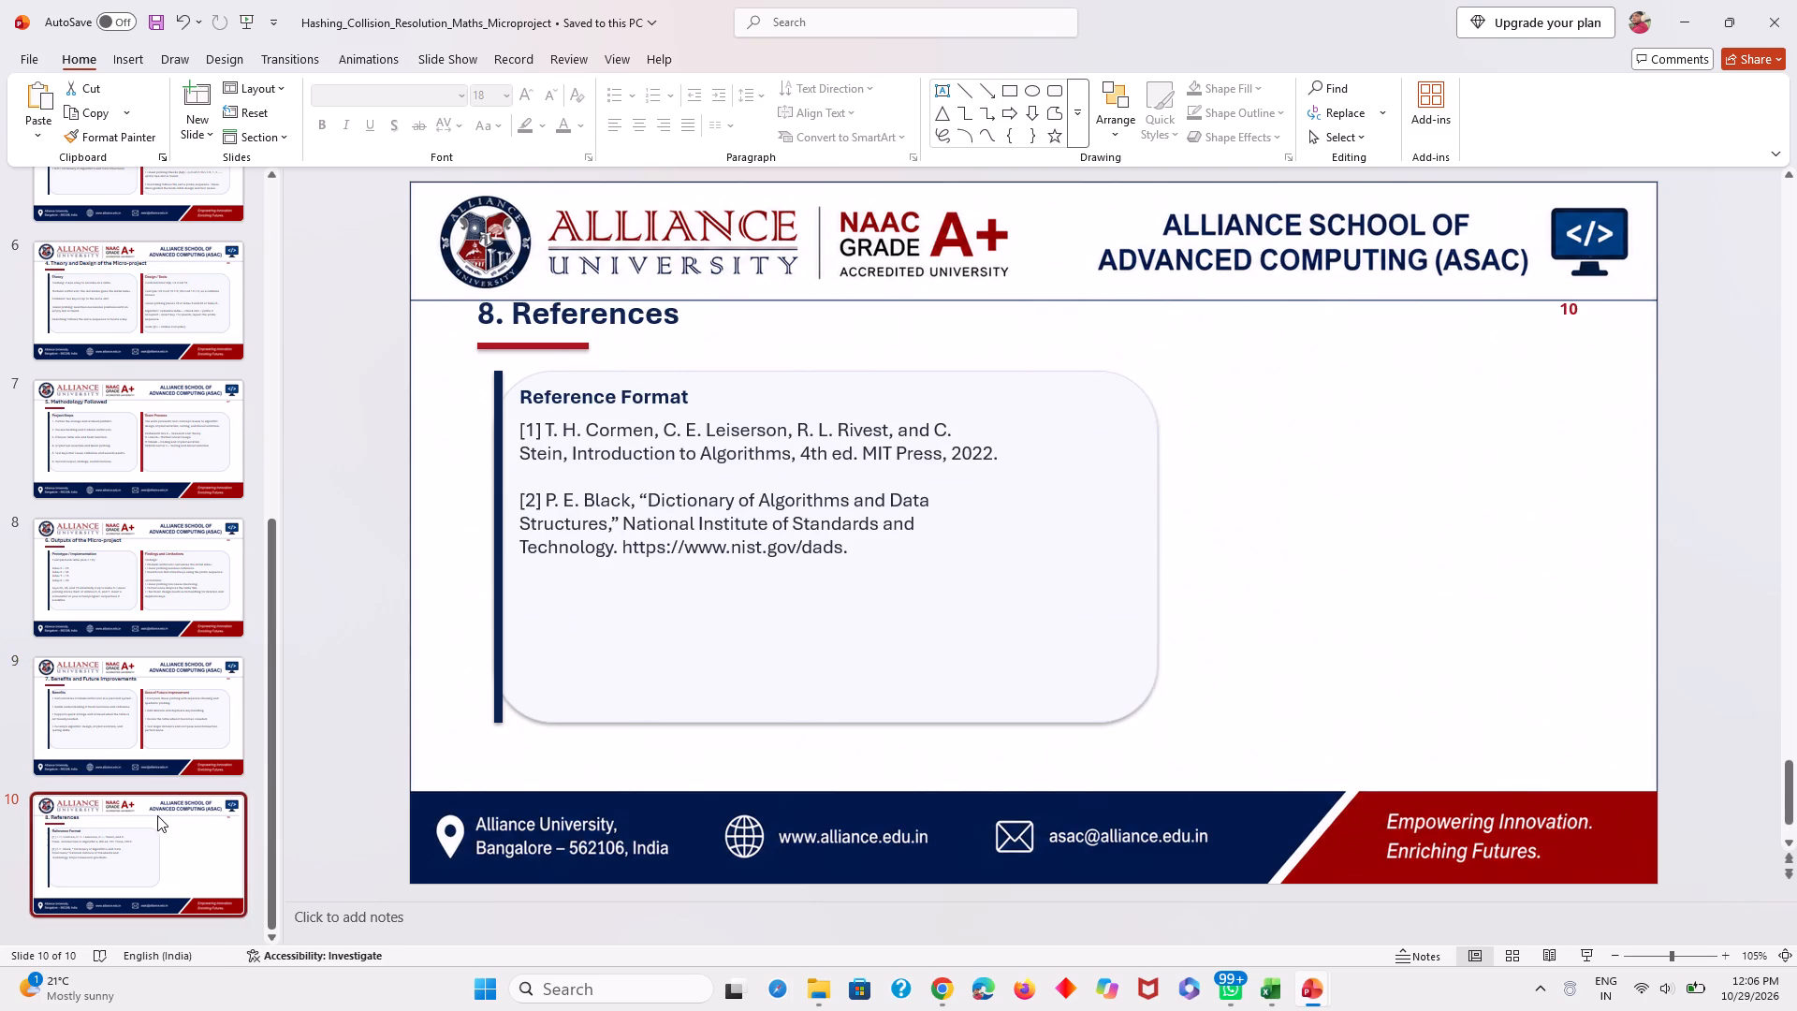
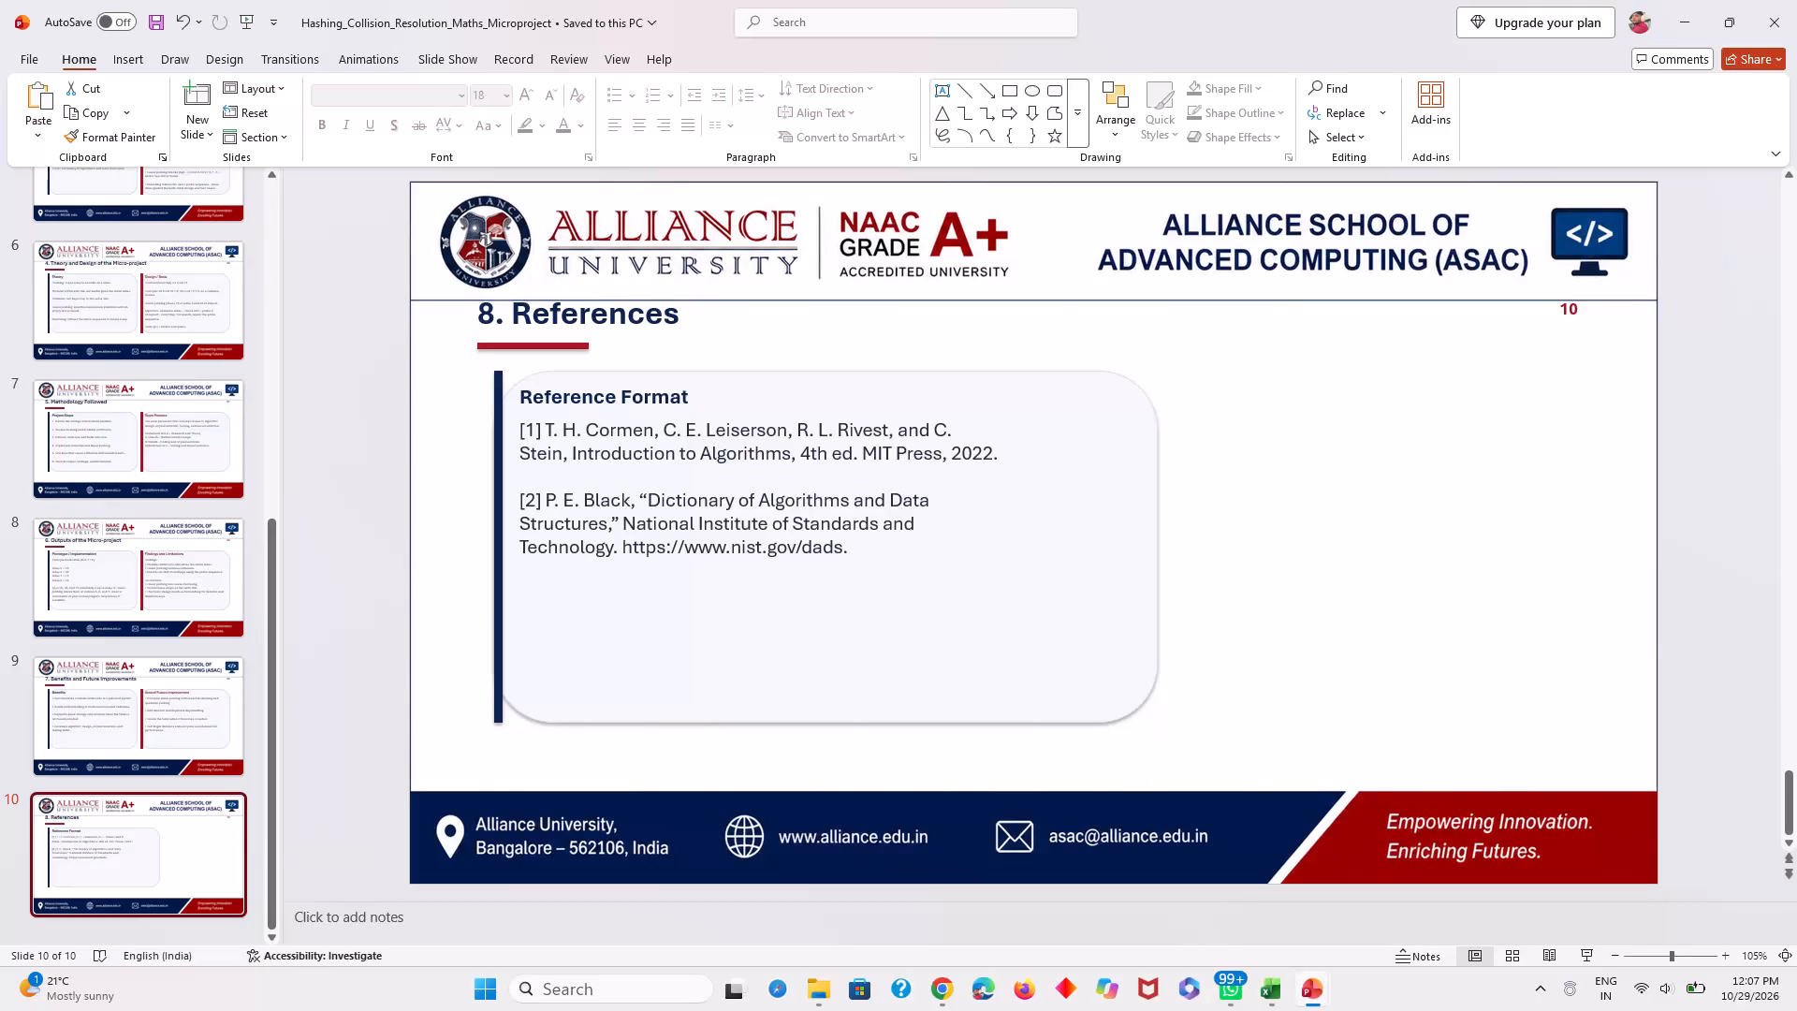
Delete the whole of reference [2], the "Dictionary of Algorithms and Data Structures" entry, from the Reference Format text on slide 10.
{"action": "left_click", "coordinate": [863, 549]}
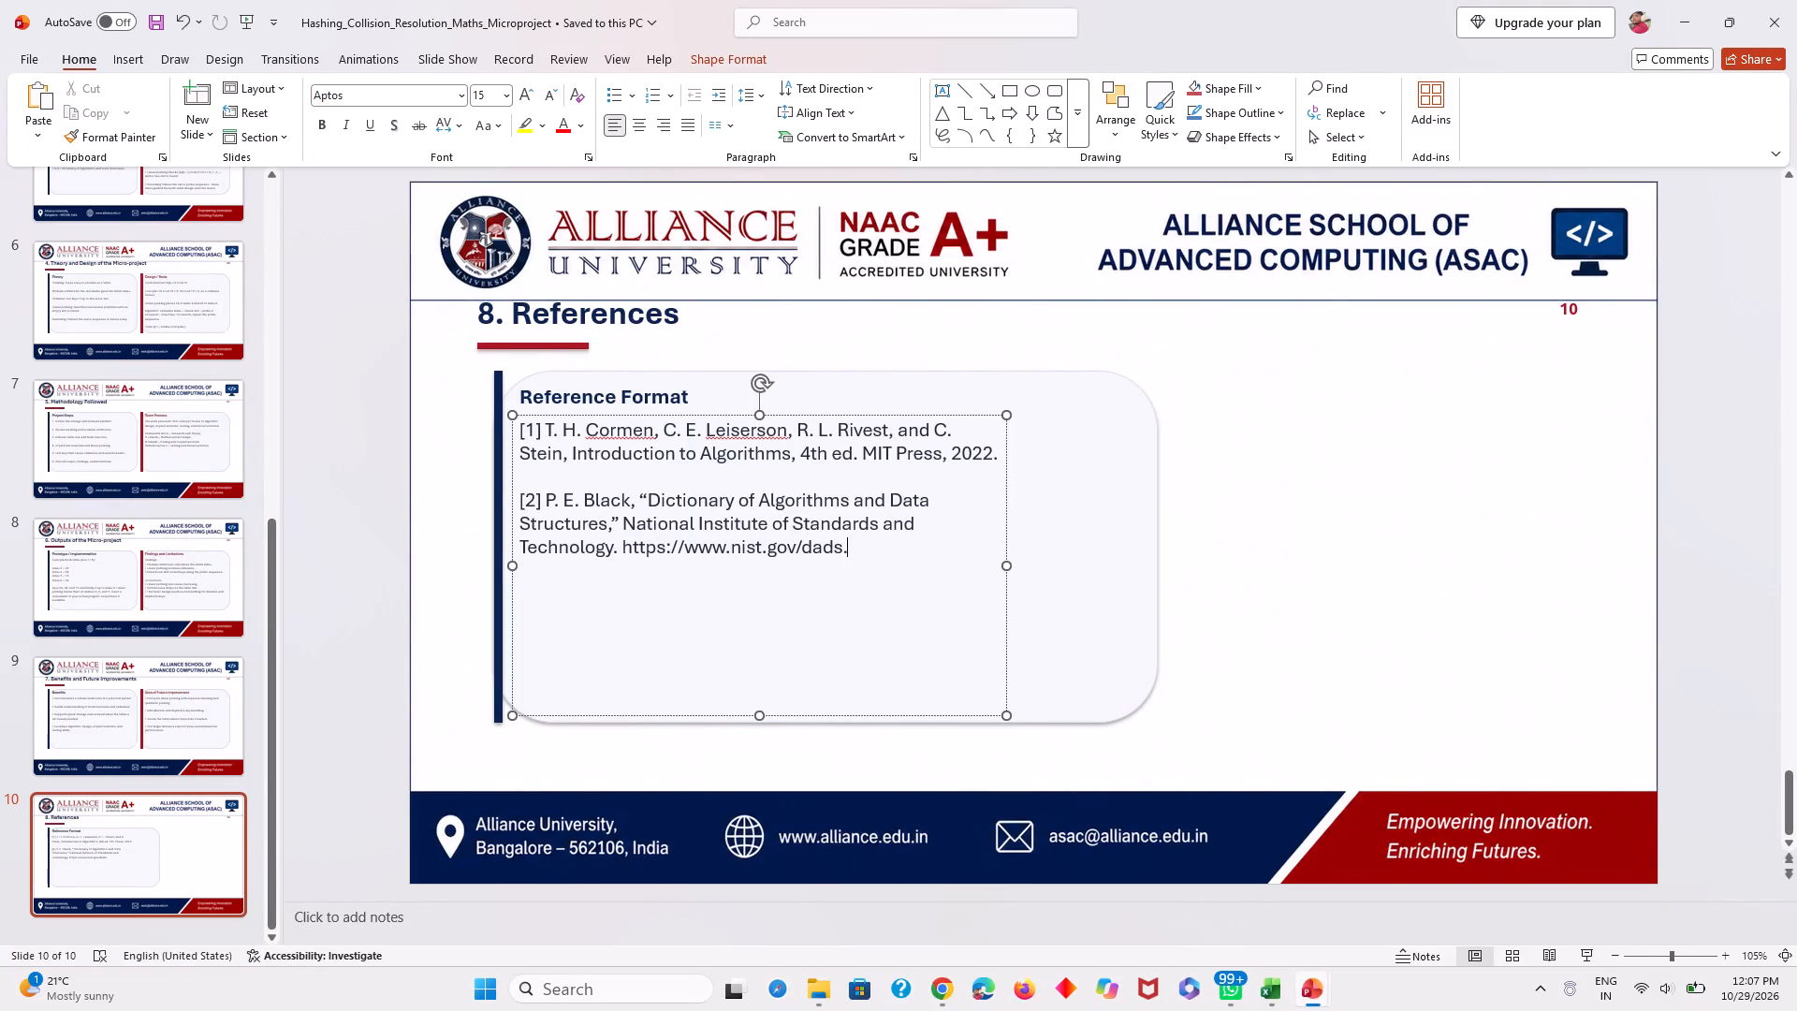
{"action": "key", "text": "BackSpace"}
{"action": "key", "text": "BackSpace"}
{"action": "key", "text": "BackSpace"}
{"action": "key", "text": "BackSpace"}
{"action": "key", "text": "BackSpace"}
{"action": "key", "text": "BackSpace"}
{"action": "key", "text": "BackSpace"}
{"action": "key", "text": "BackSpace"}
{"action": "key", "text": "BackSpace"}
{"action": "key", "text": "BackSpace"}
{"action": "key", "text": "BackSpace"}
{"action": "key", "text": "BackSpace"}
{"action": "key", "text": "BackSpace"}
{"action": "key", "text": "BackSpace"}
{"action": "key", "text": "BackSpace"}
{"action": "key", "text": "BackSpace"}
{"action": "key", "text": "BackSpace"}
{"action": "key", "text": "BackSpace"}
{"action": "key", "text": "BackSpace"}
{"action": "key", "text": "BackSpace"}
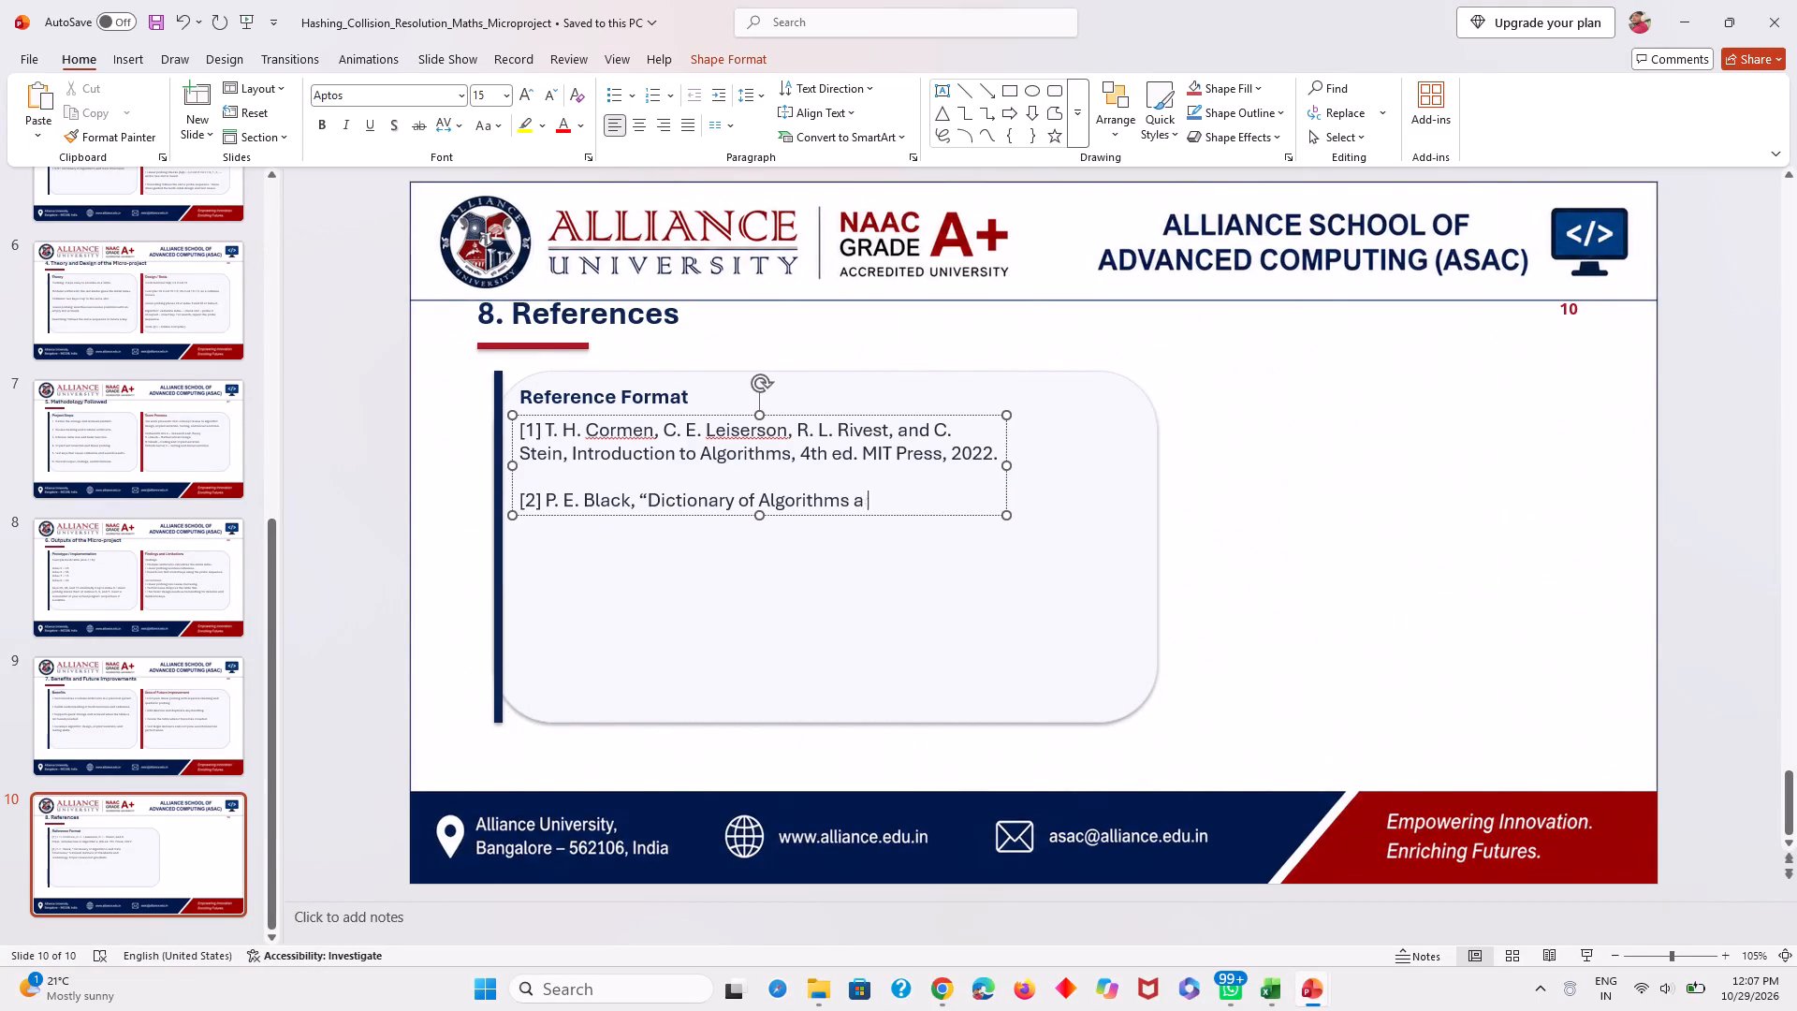
{"action": "key", "text": "BackSpace"}
{"action": "key", "text": "BackSpace"}
{"action": "key", "text": "BackSpace"}
{"action": "key", "text": "BackSpace"}
{"action": "key", "text": "BackSpace"}
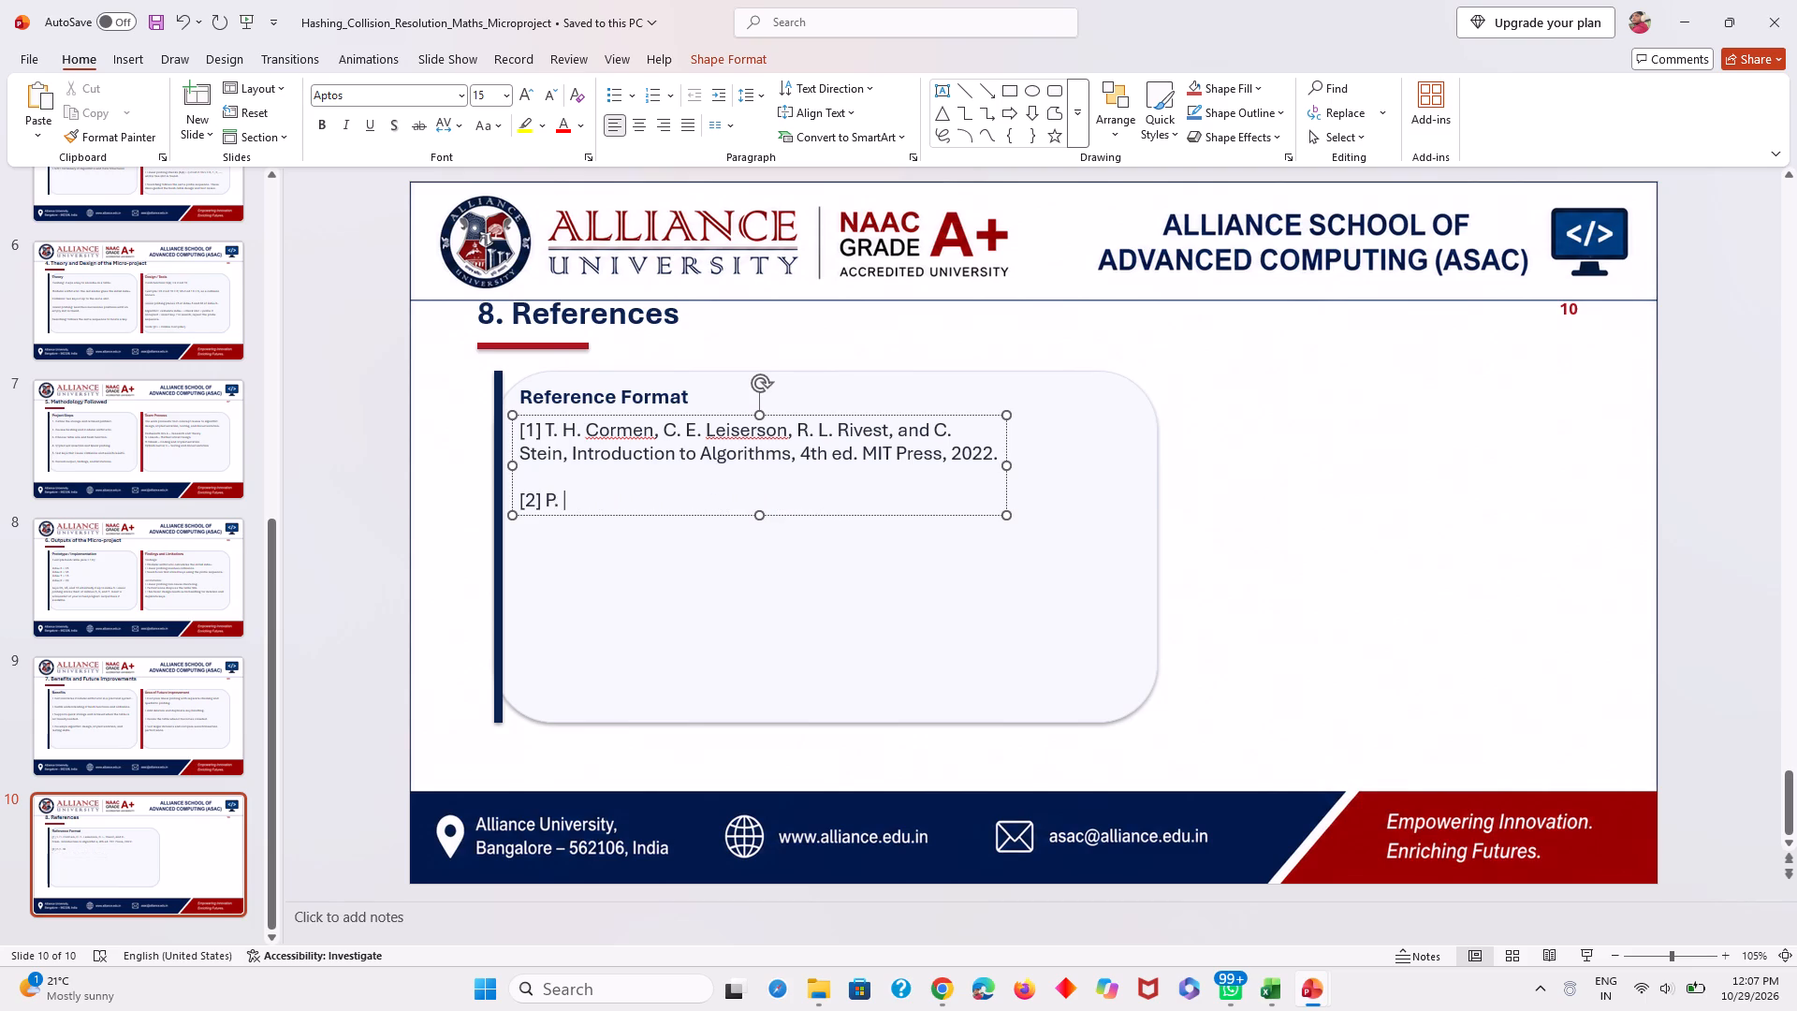
{"action": "key", "text": "BackSpace"}
{"action": "key", "text": "BackSpace"}
{"action": "key", "text": "BackSpace"}
{"action": "key", "text": "BackSpace"}
{"action": "key", "text": "BackSpace"}
{"action": "key", "text": "BackSpace"}
{"action": "key", "text": "BackSpace"}
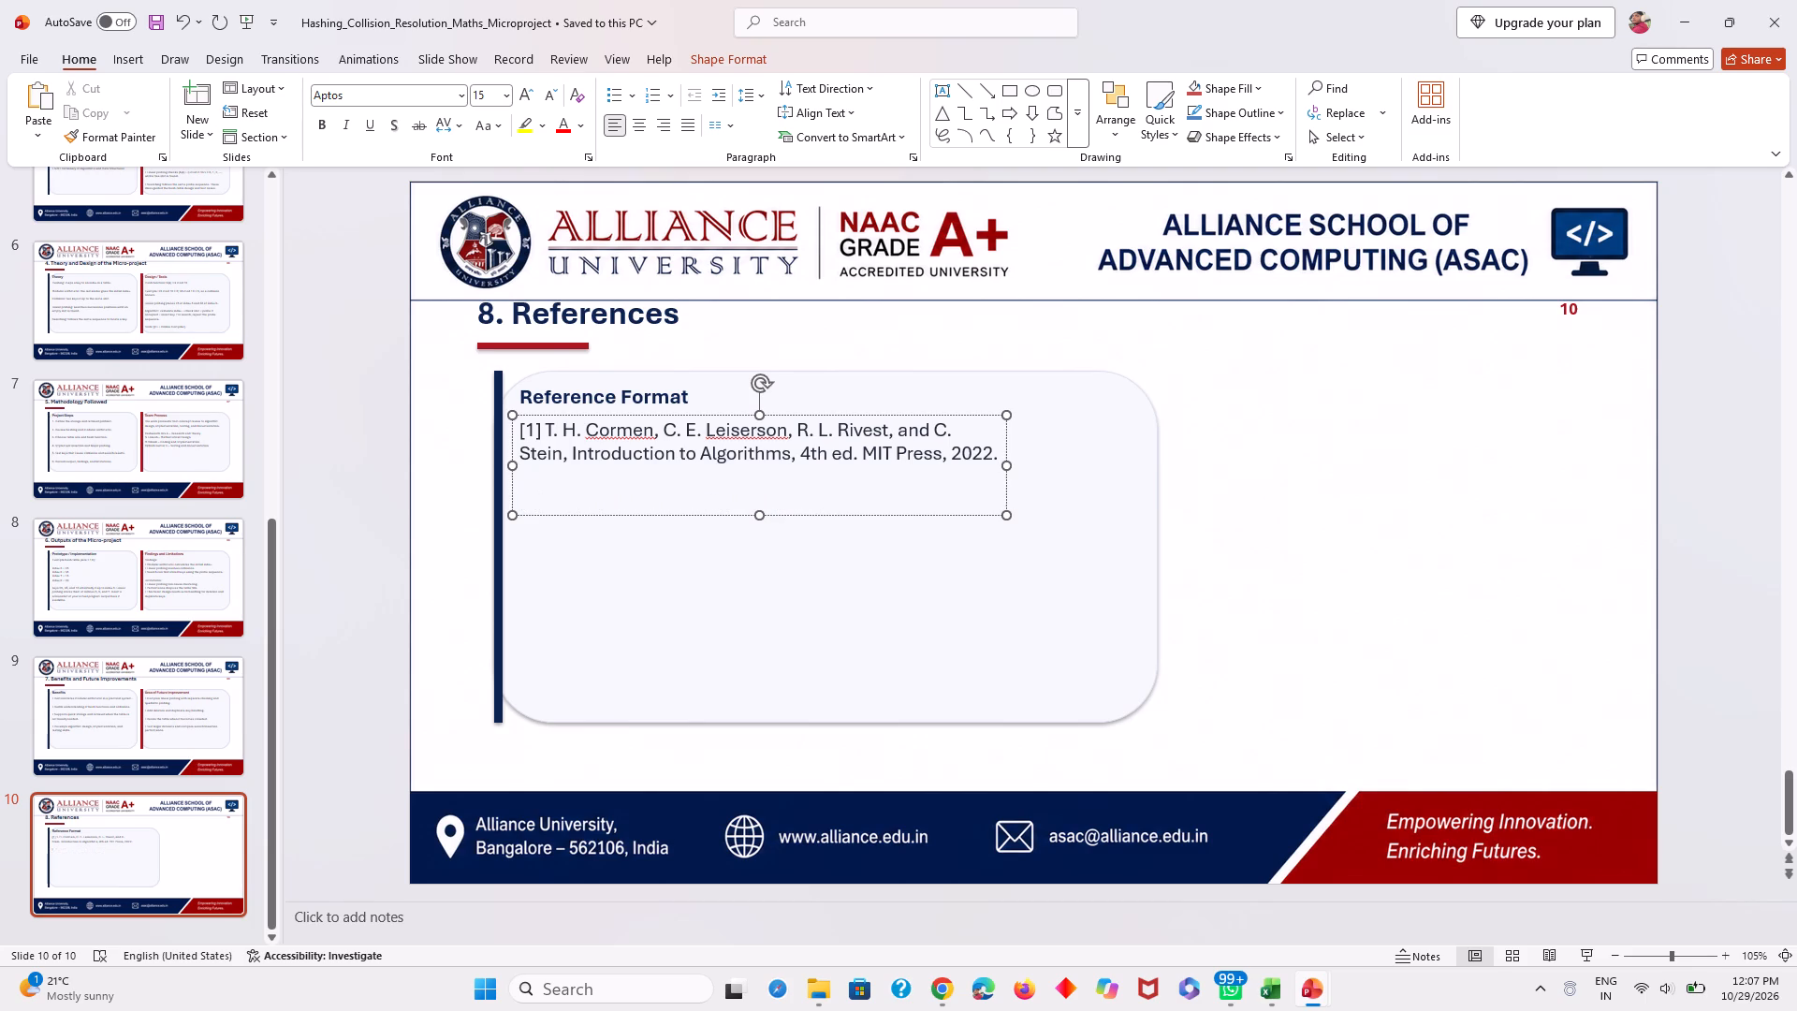
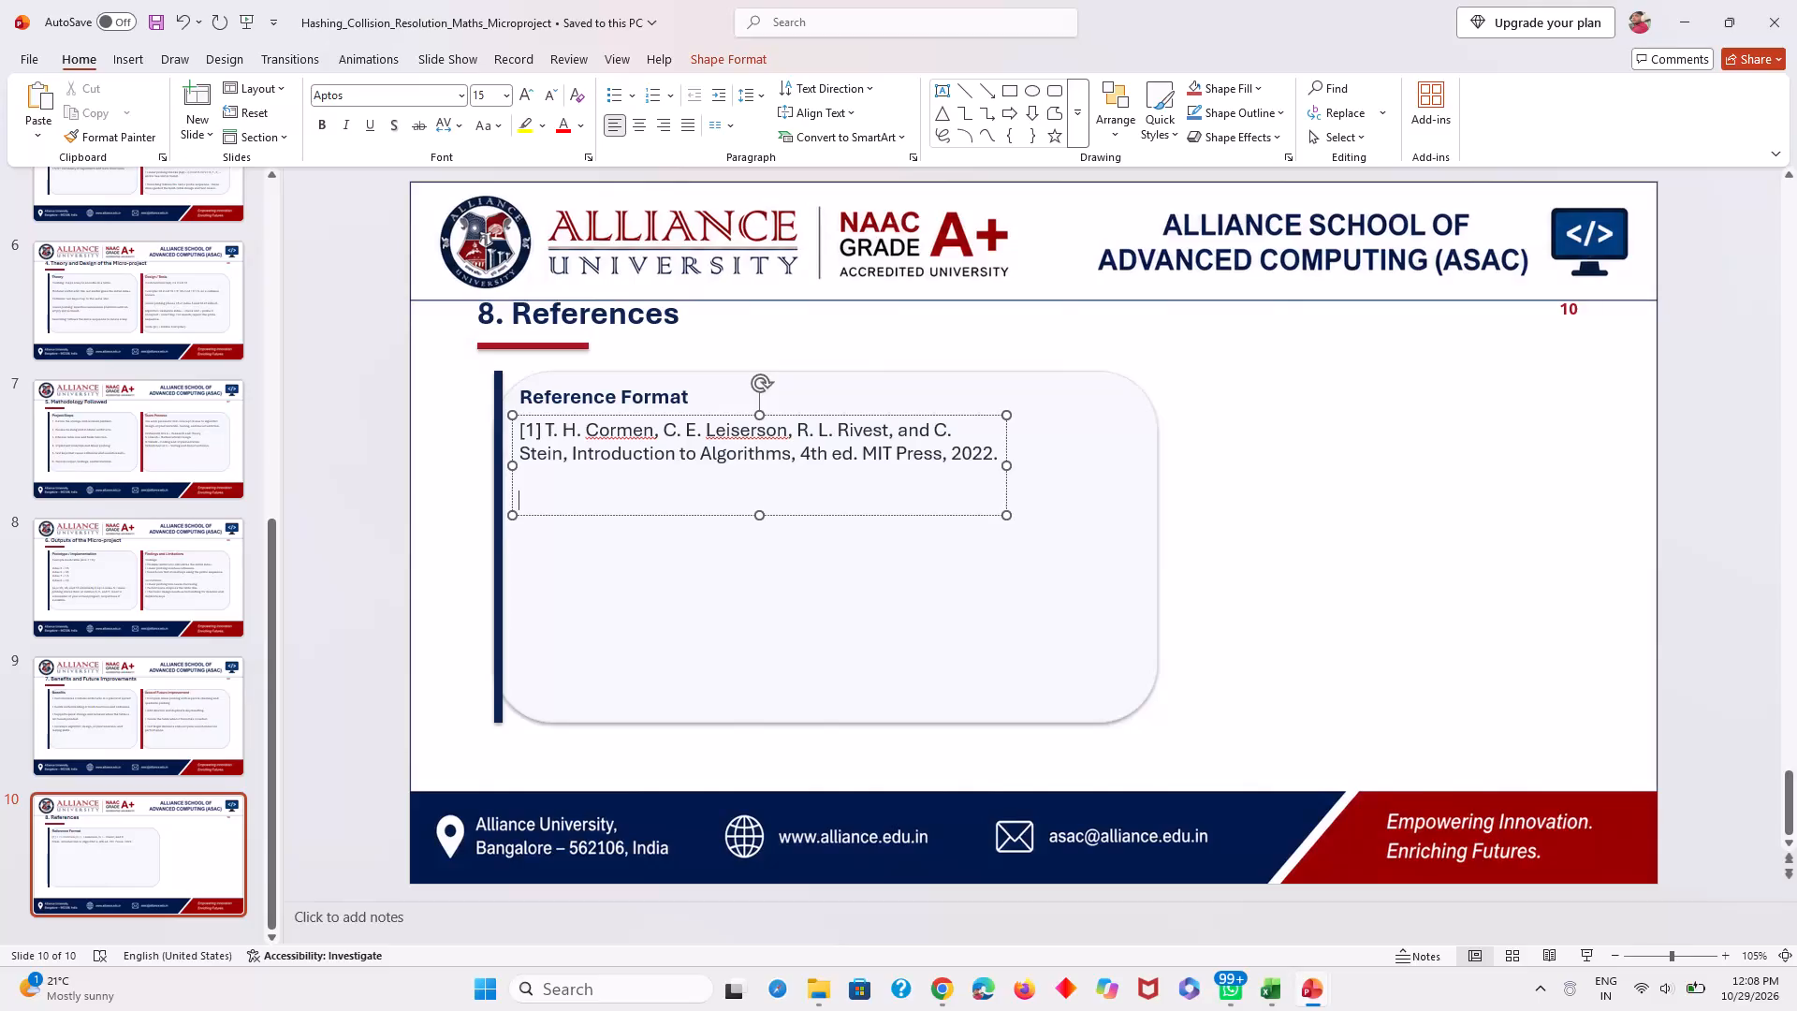
Paste references [2] Data Structures and Algorithms in Java and [3] Discrete Mathematics and Its Applications below the first reference on slide 10.
{"action": "key", "text": "ctrl+v"}
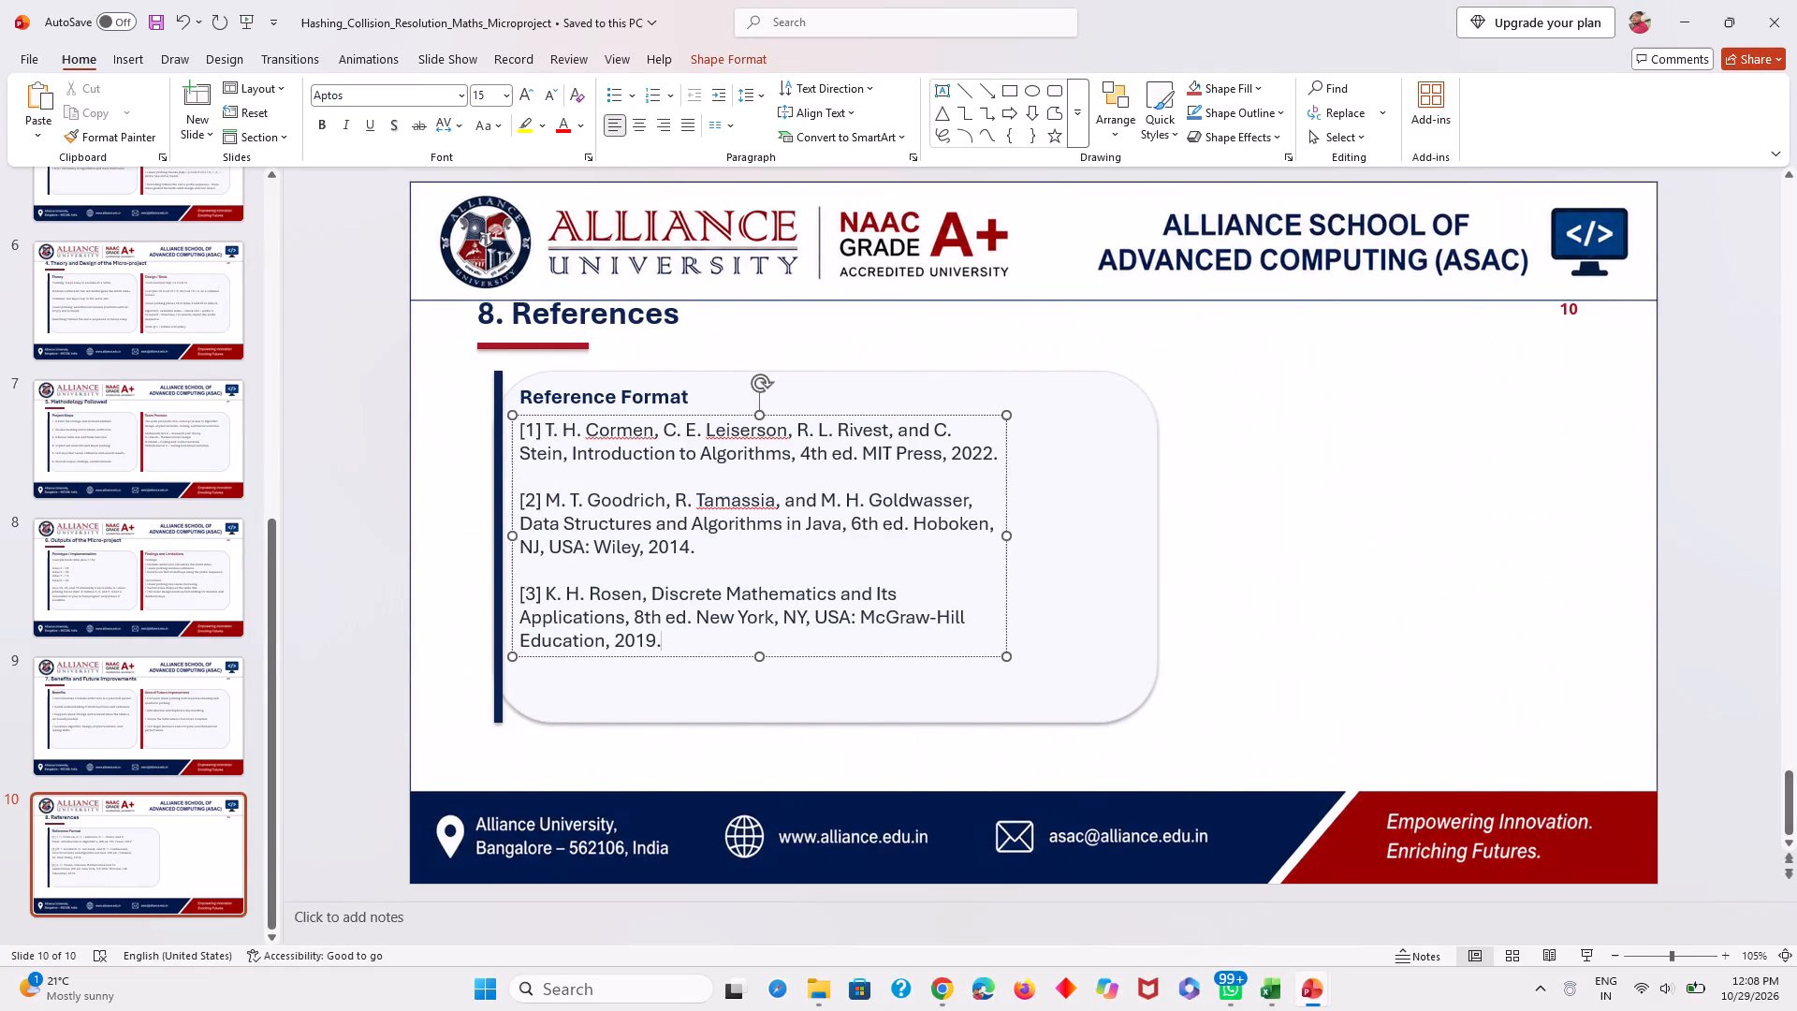
{"action": "left_click", "coordinate": [1337, 564]}
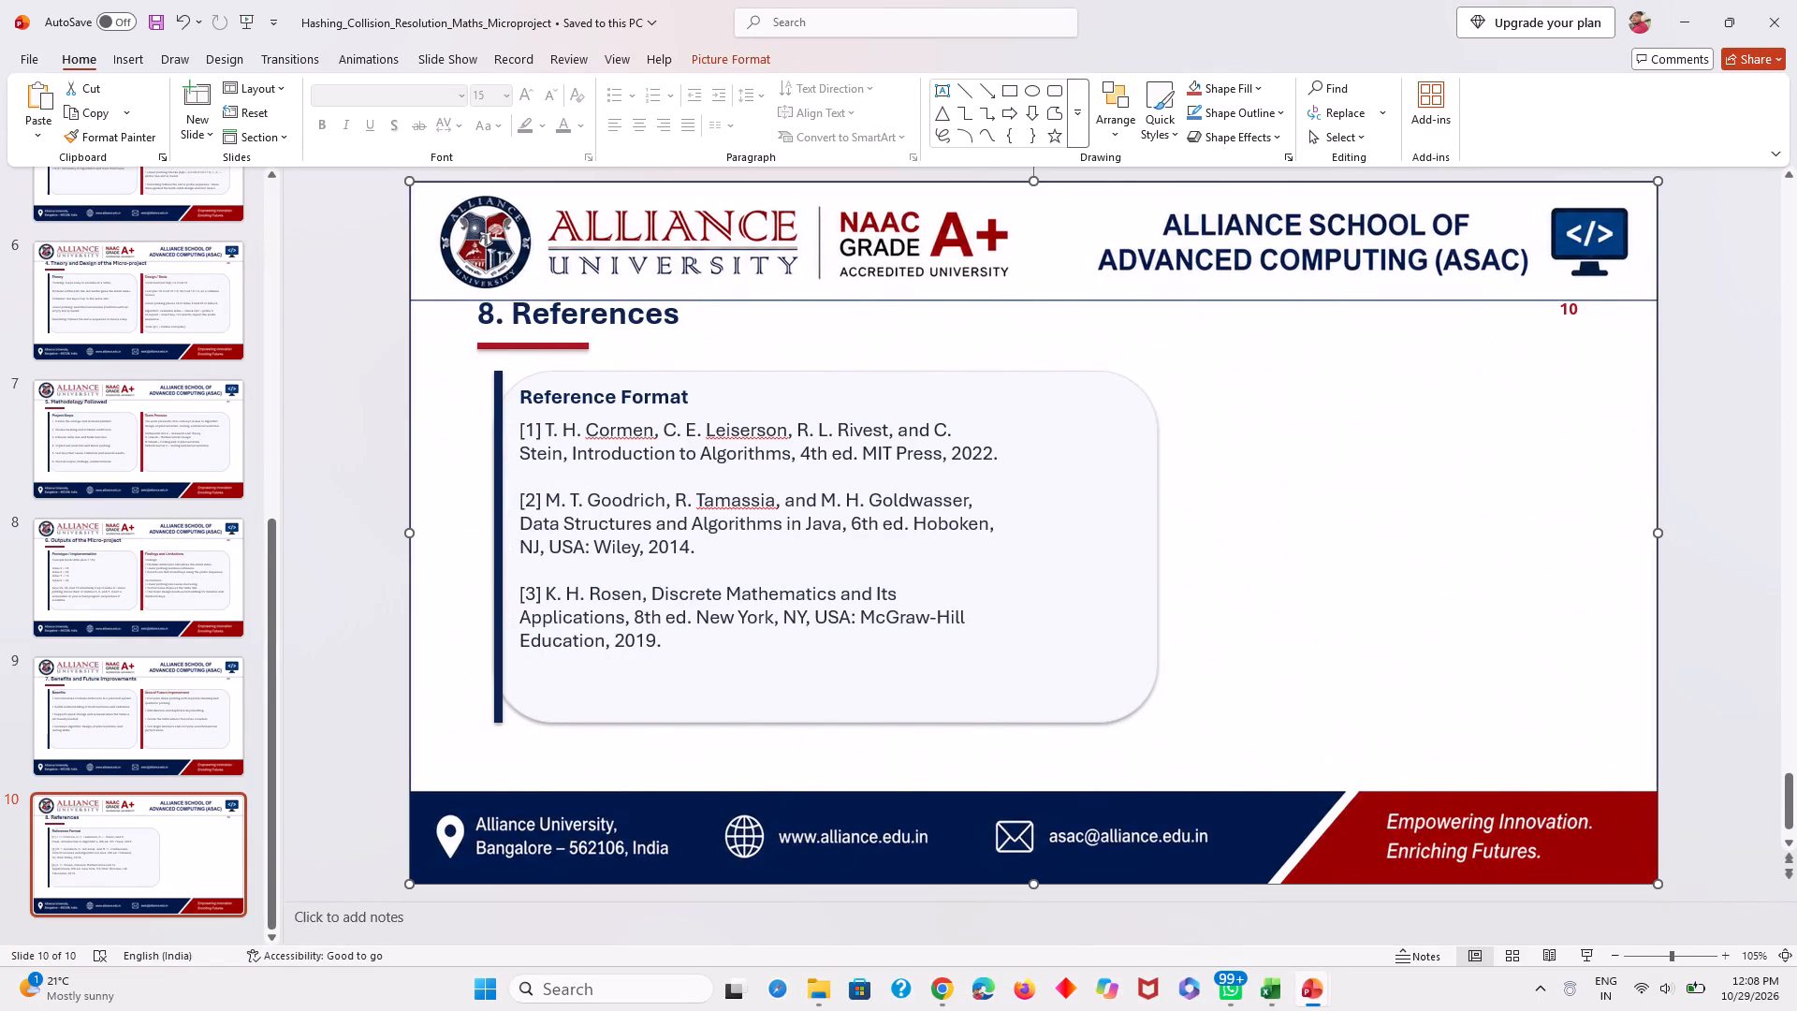
Review the whole presentation slide by slide, from the title slide through to References.
{"action": "scroll", "coordinate": [1361, 549], "scroll_direction": "down", "scroll_amount": 4}
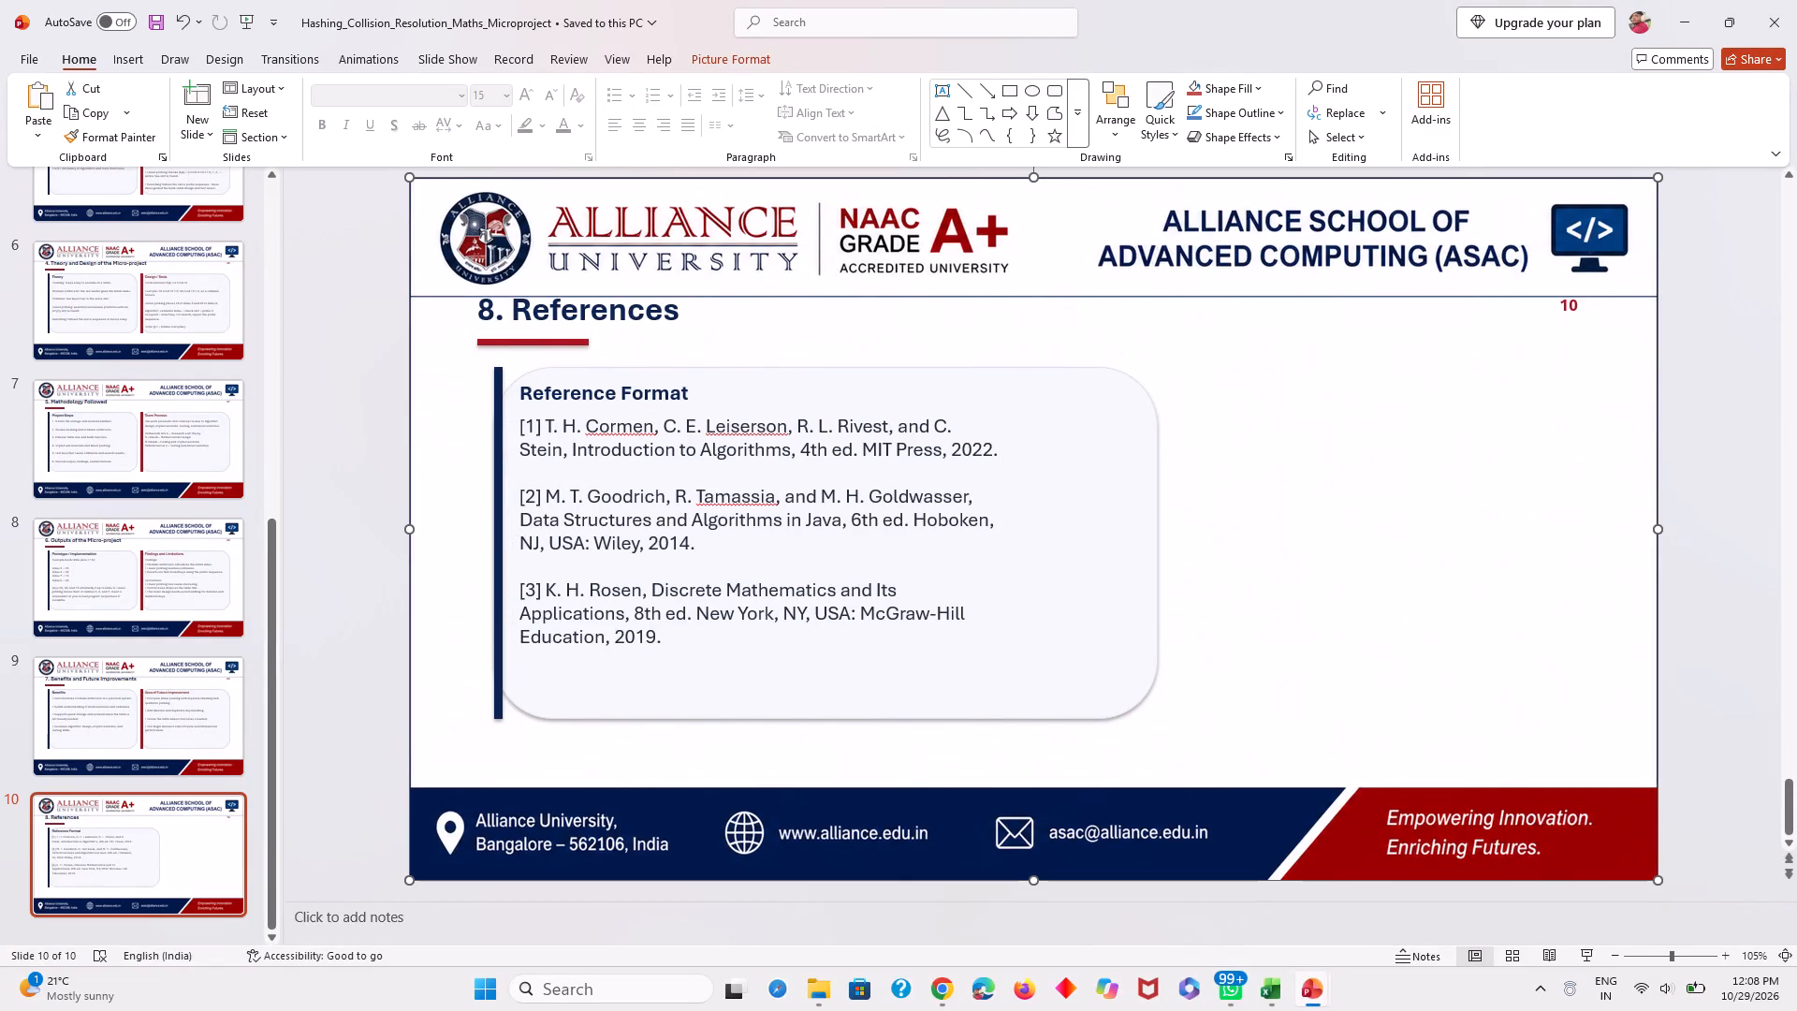
{"action": "scroll", "coordinate": [155, 663], "scroll_direction": "up", "scroll_amount": 18}
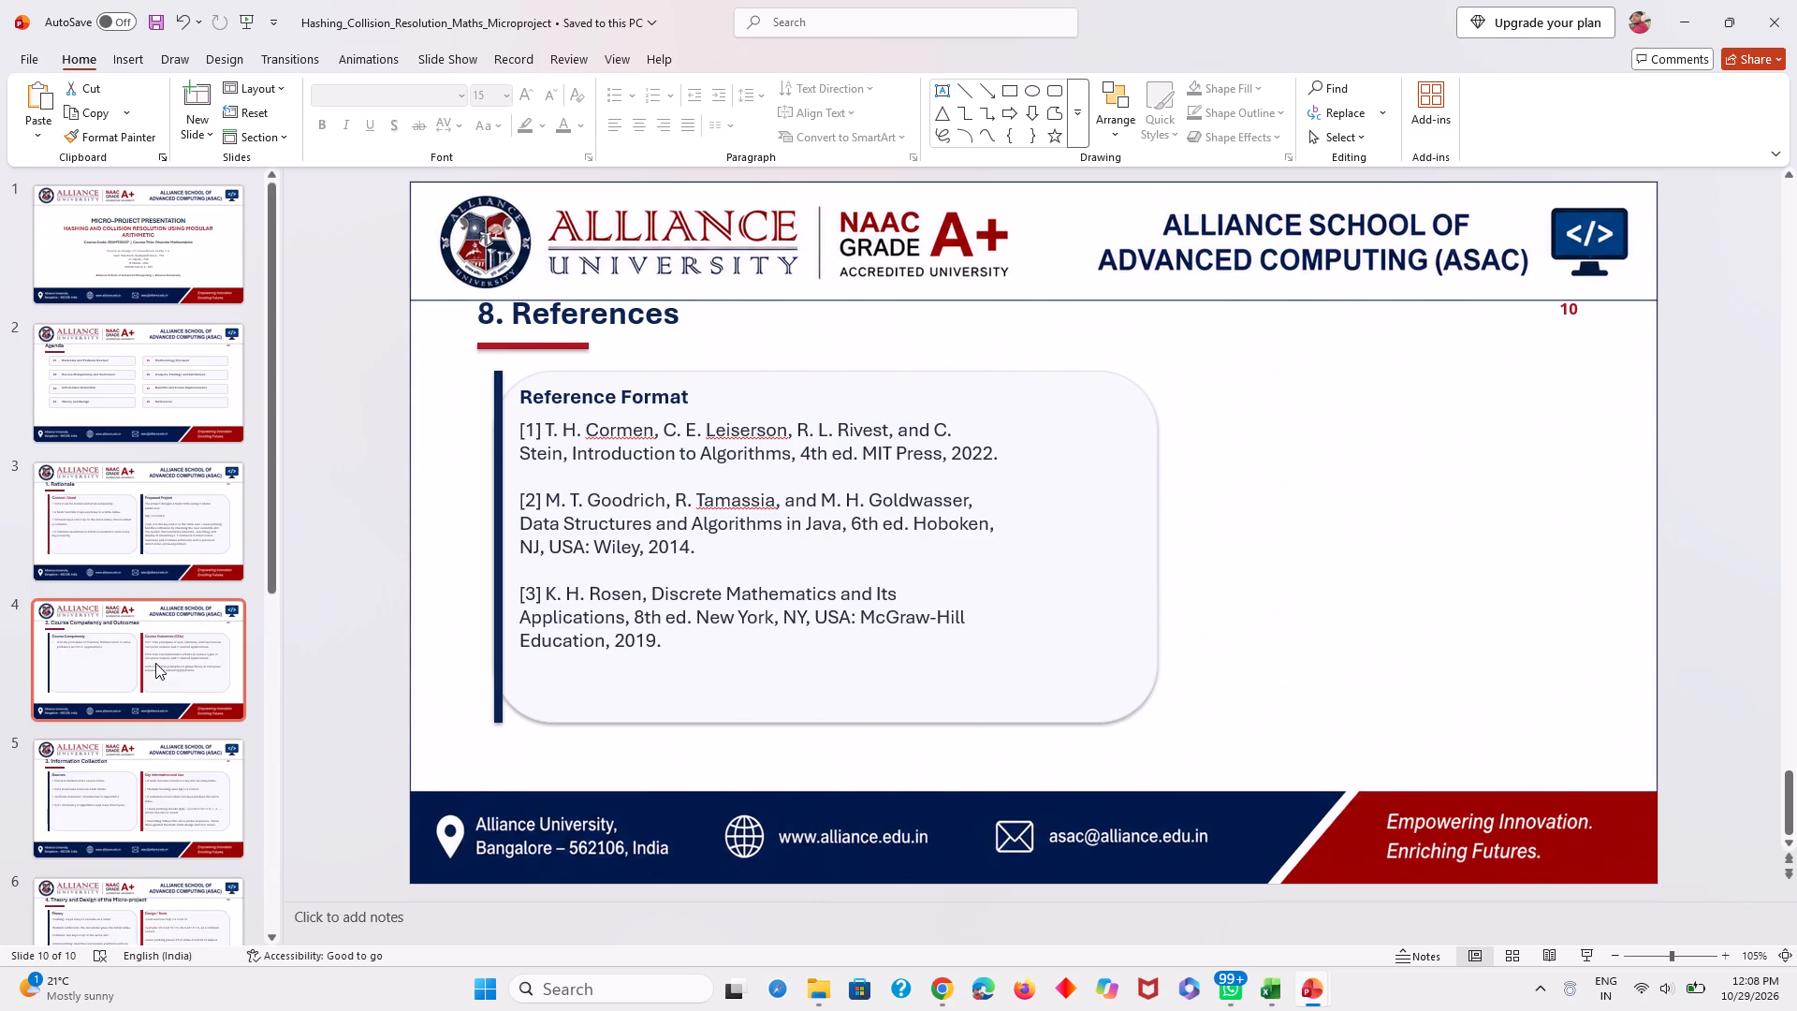
{"action": "scroll", "coordinate": [155, 663], "scroll_direction": "up", "scroll_amount": 6}
{"action": "left_click", "coordinate": [148, 284]}
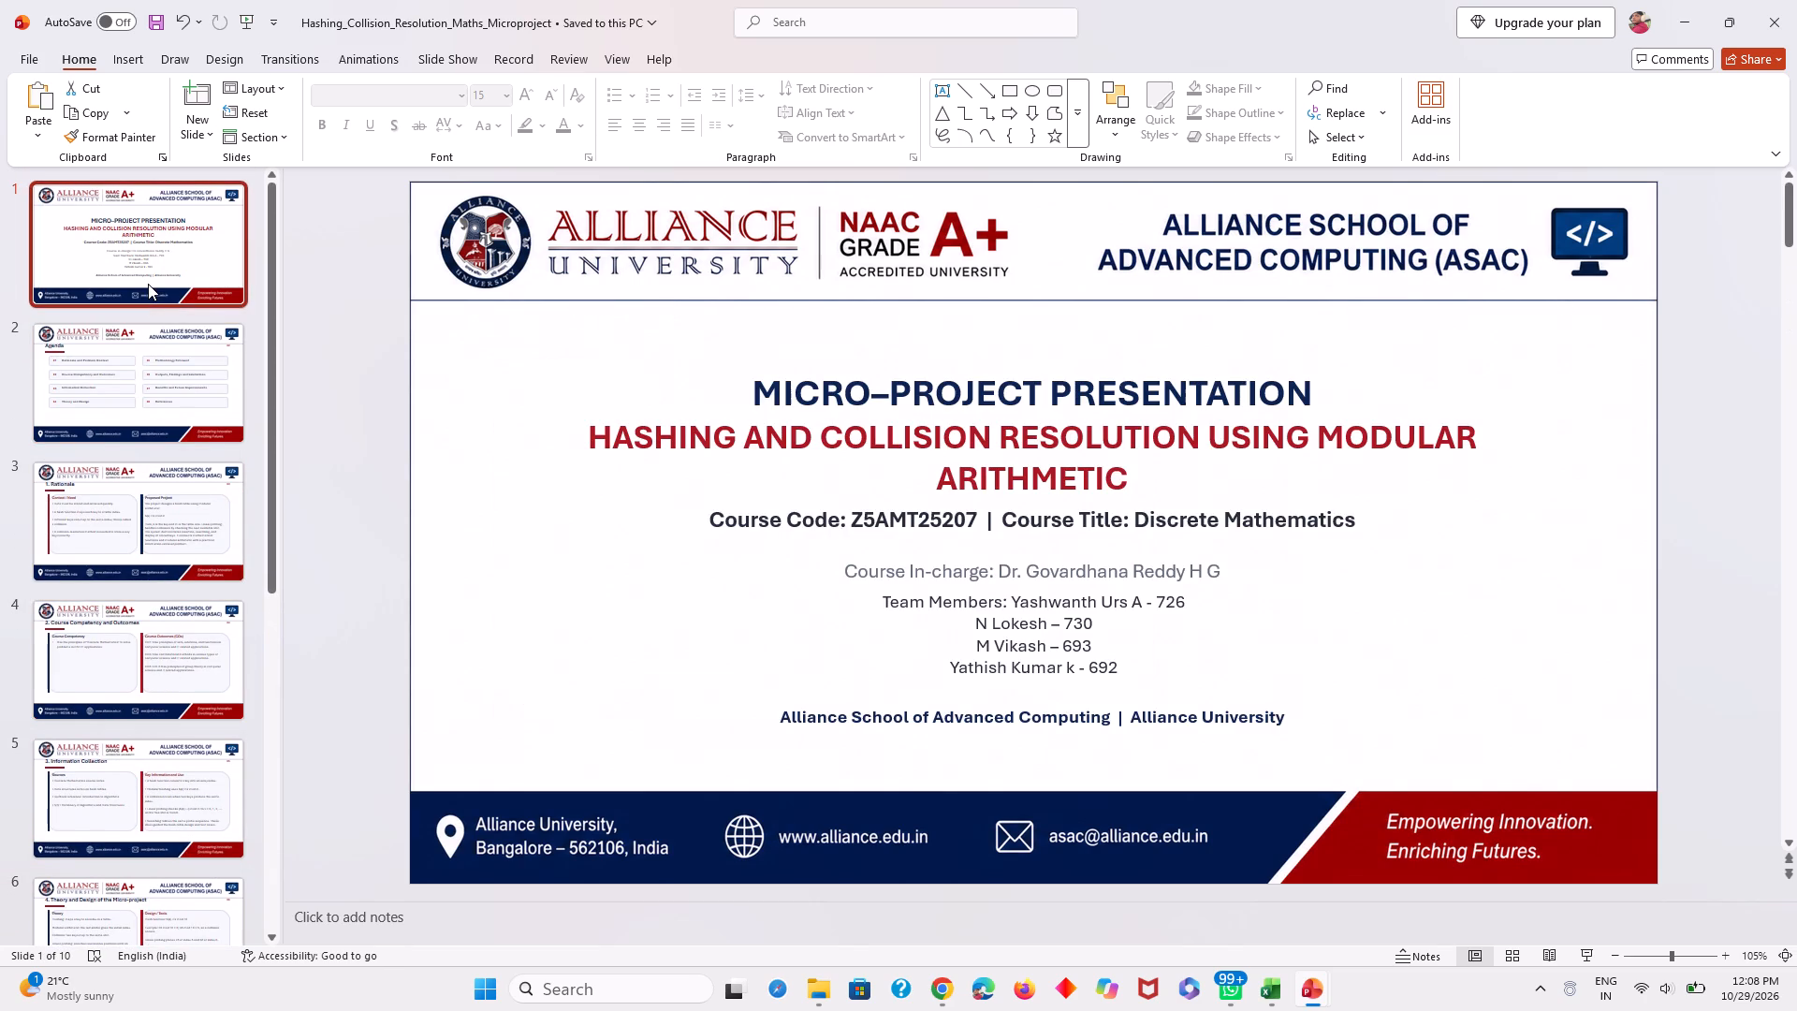
{"action": "key", "text": "Down"}
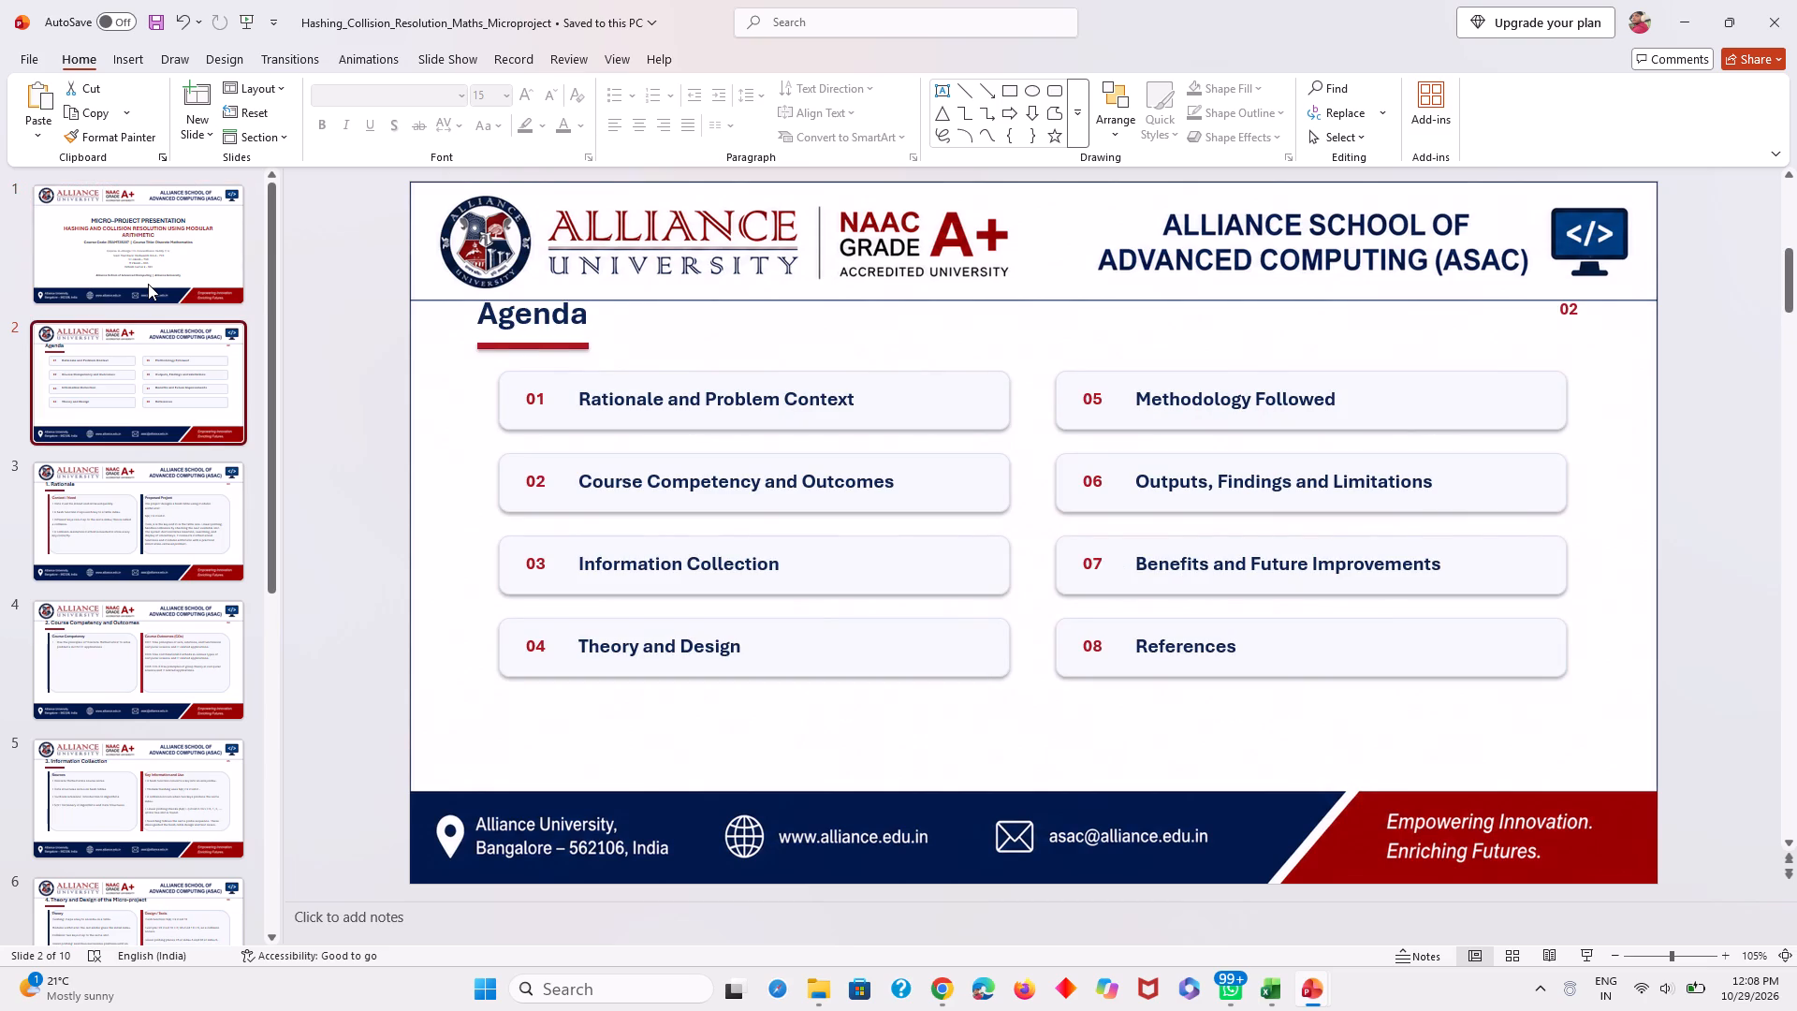
{"action": "key", "text": "Down"}
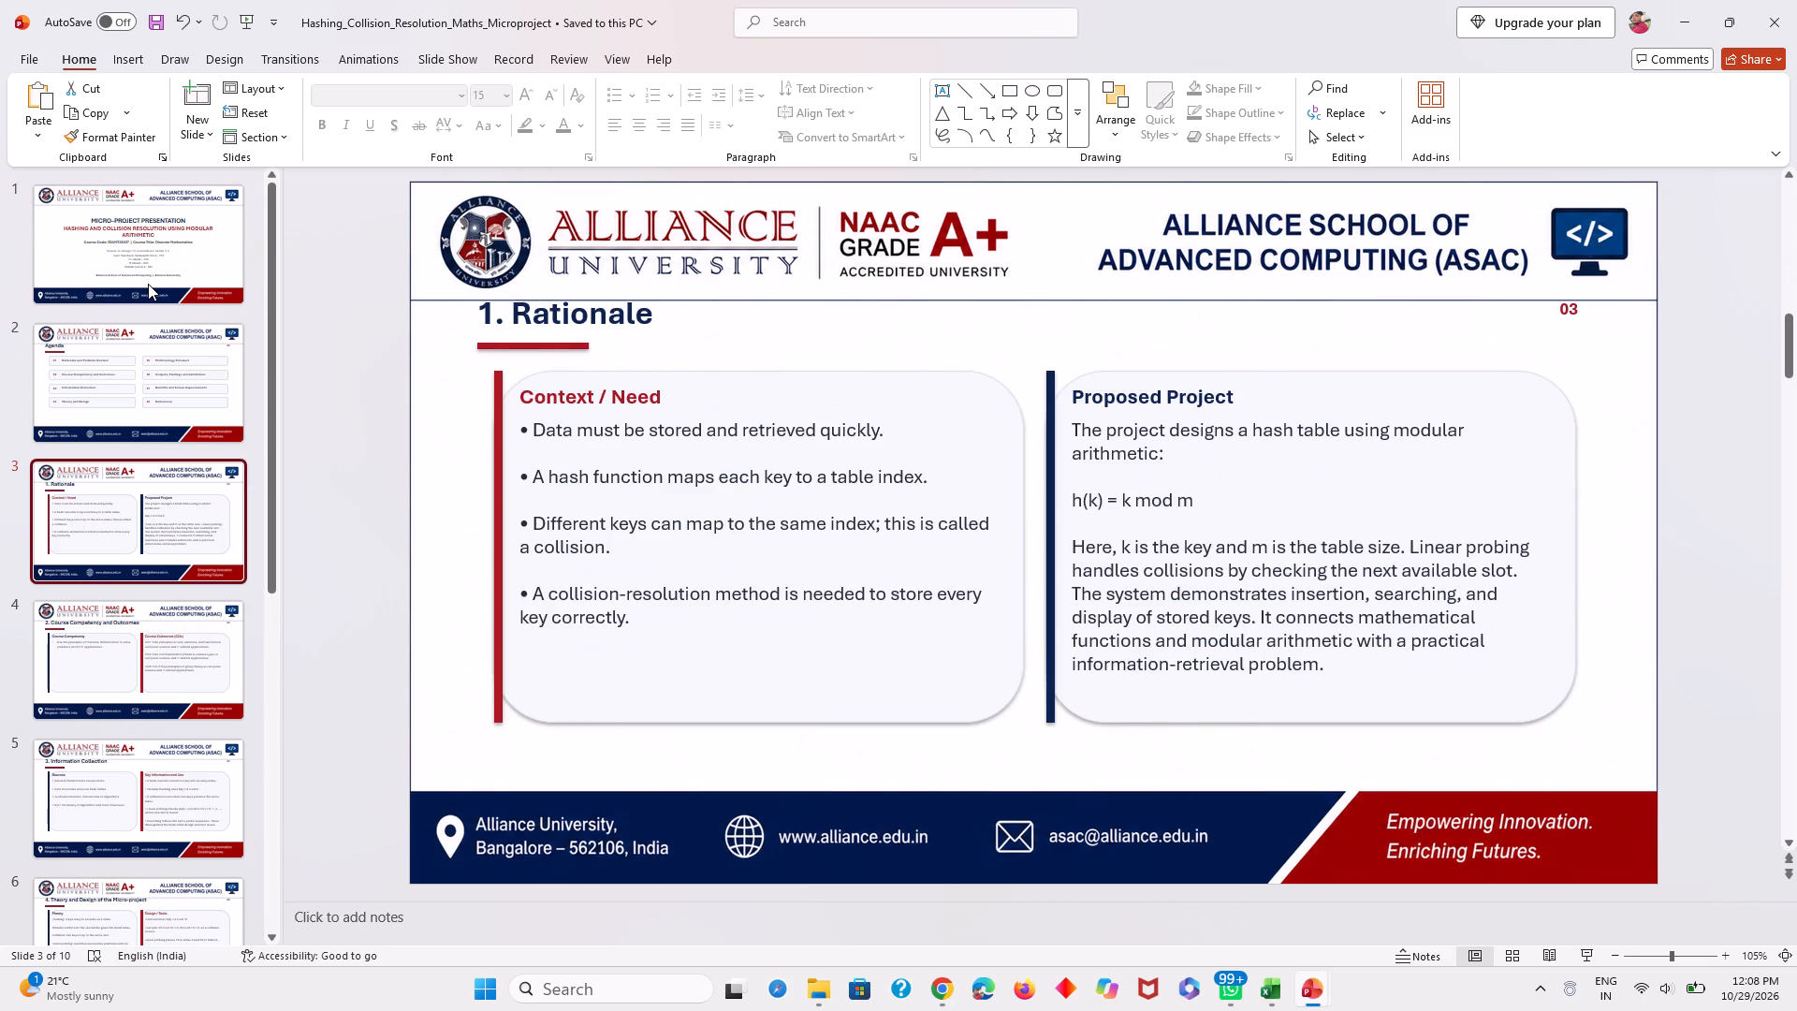
{"action": "key", "text": "Down"}
{"action": "key", "text": "Up"}
{"action": "key", "text": "Up"}
{"action": "key", "text": "Up"}
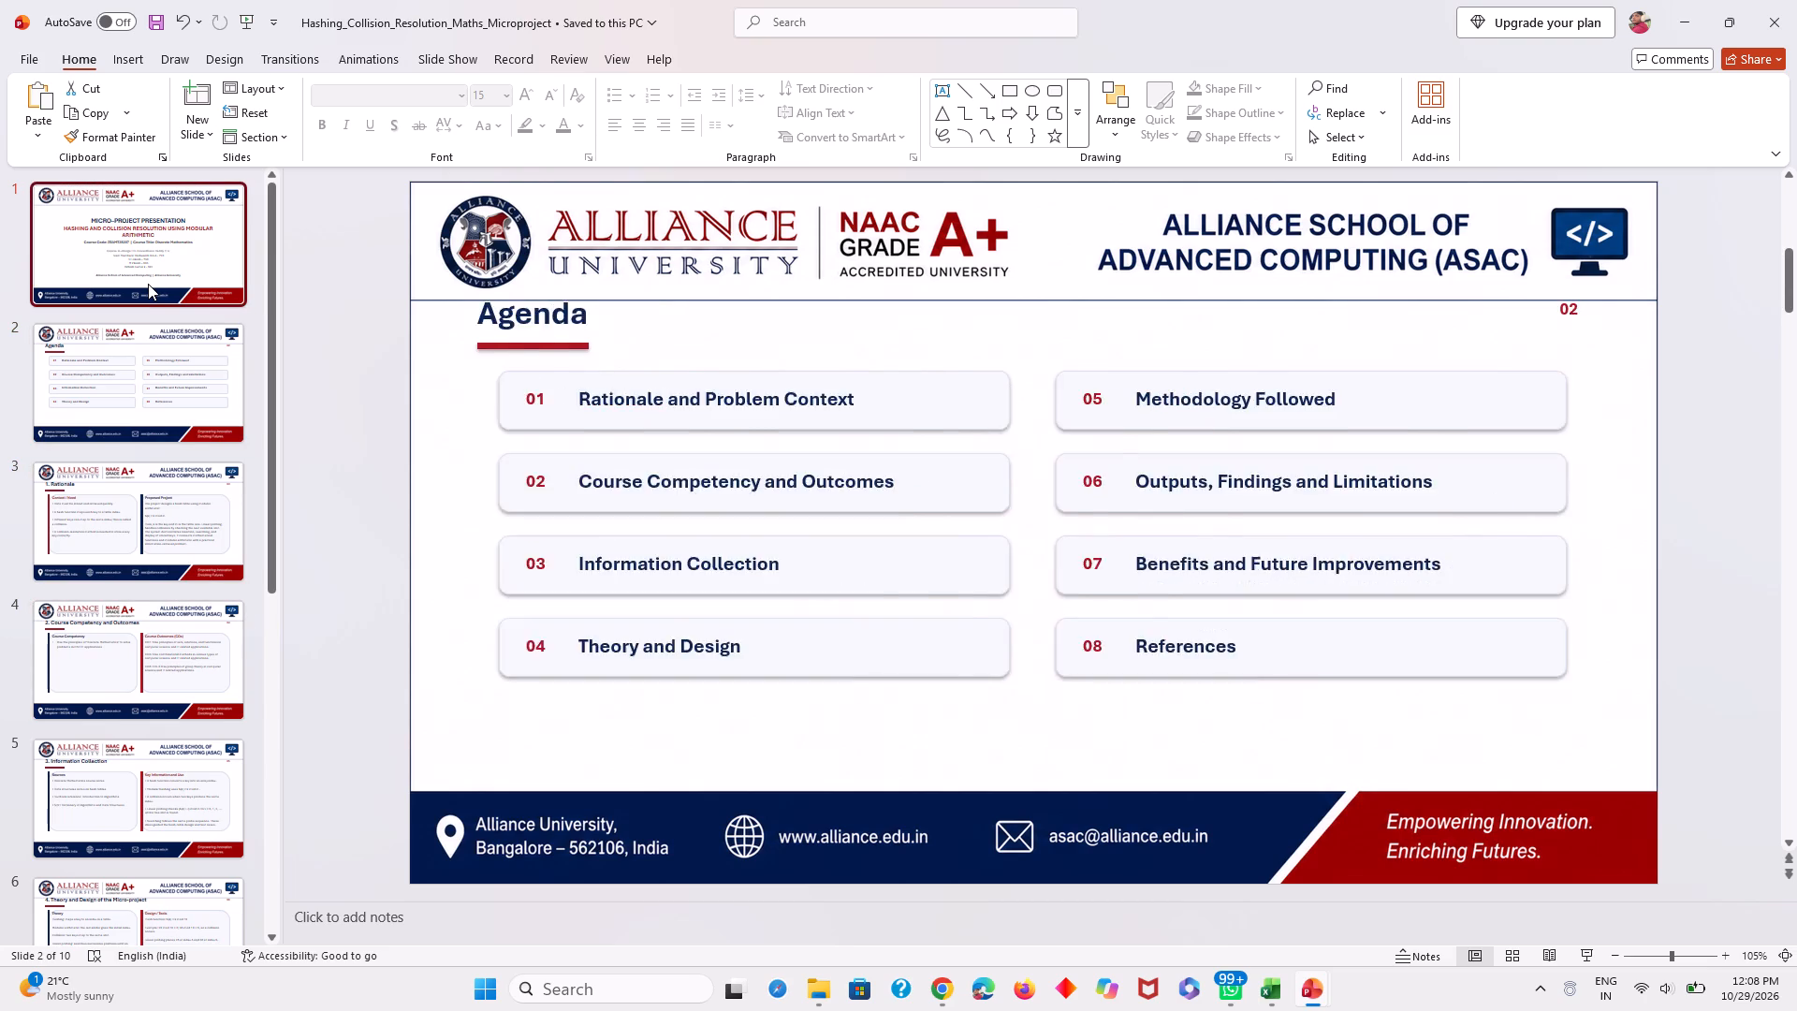
{"action": "key", "text": "Down"}
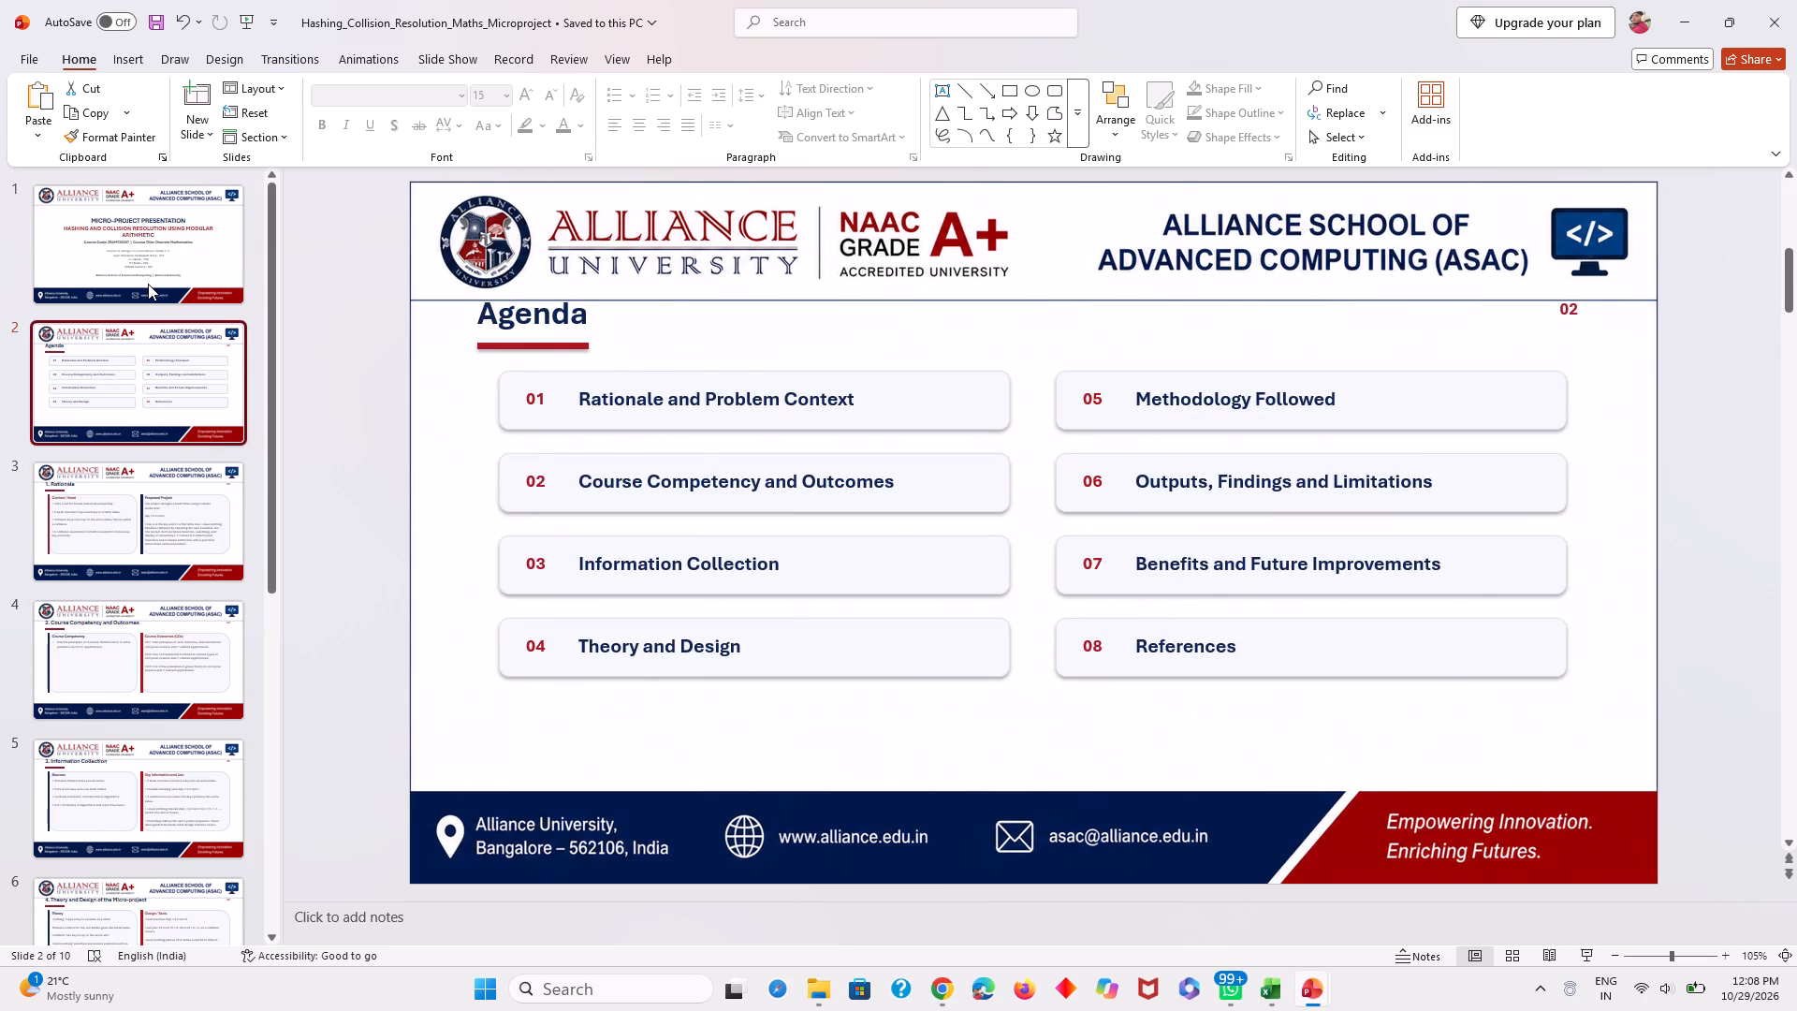
{"action": "key", "text": "Down"}
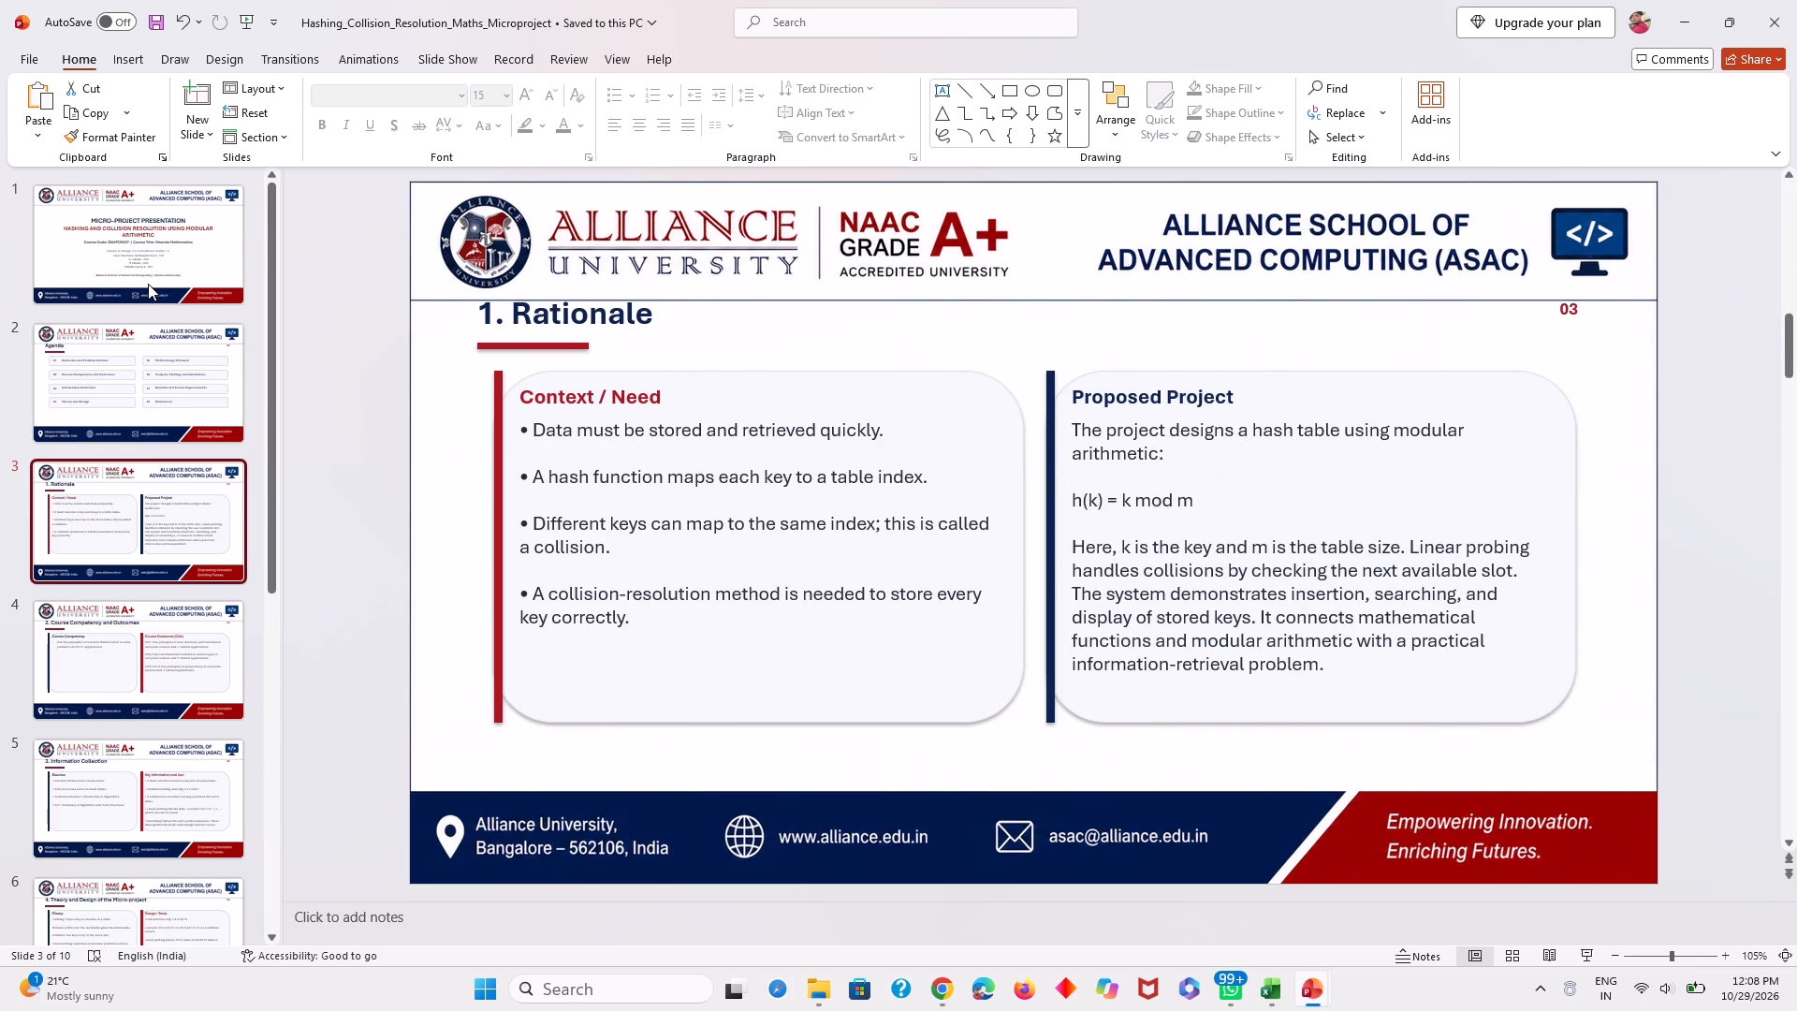
{"action": "key", "text": "Down"}
{"action": "key", "text": "Down"}
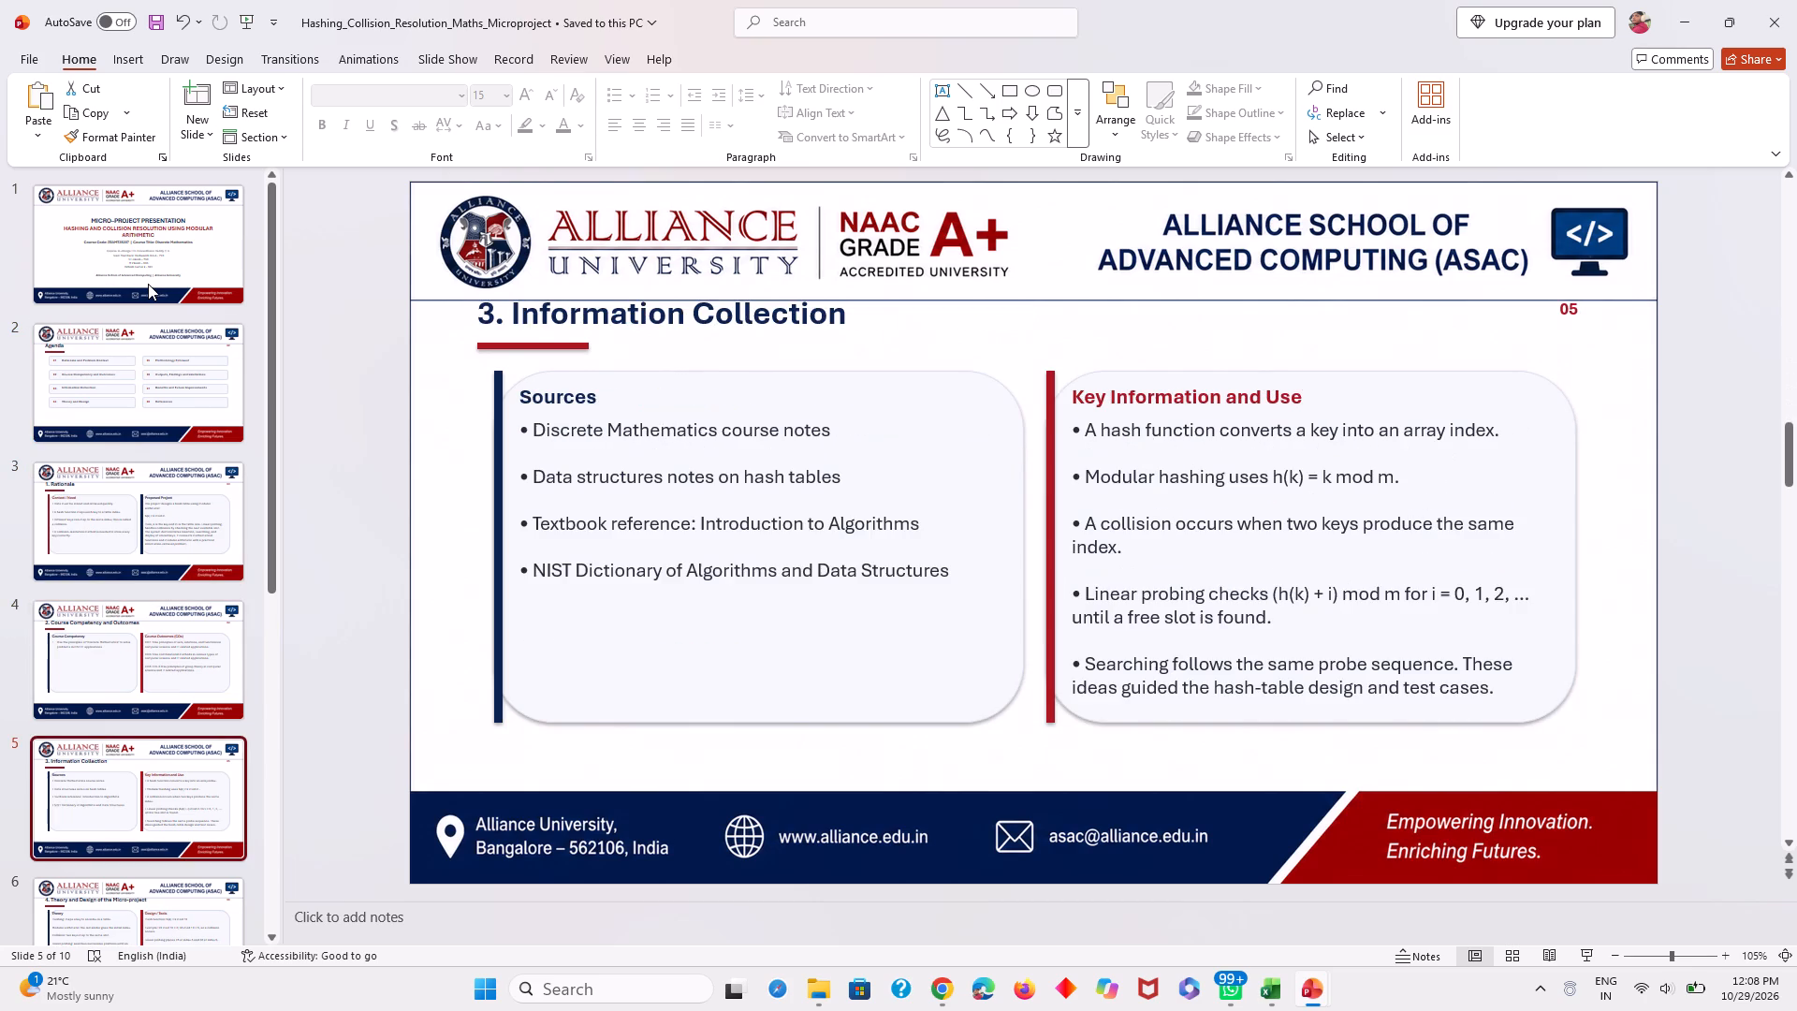
{"action": "key", "text": "Down"}
{"action": "key", "text": "Down"}
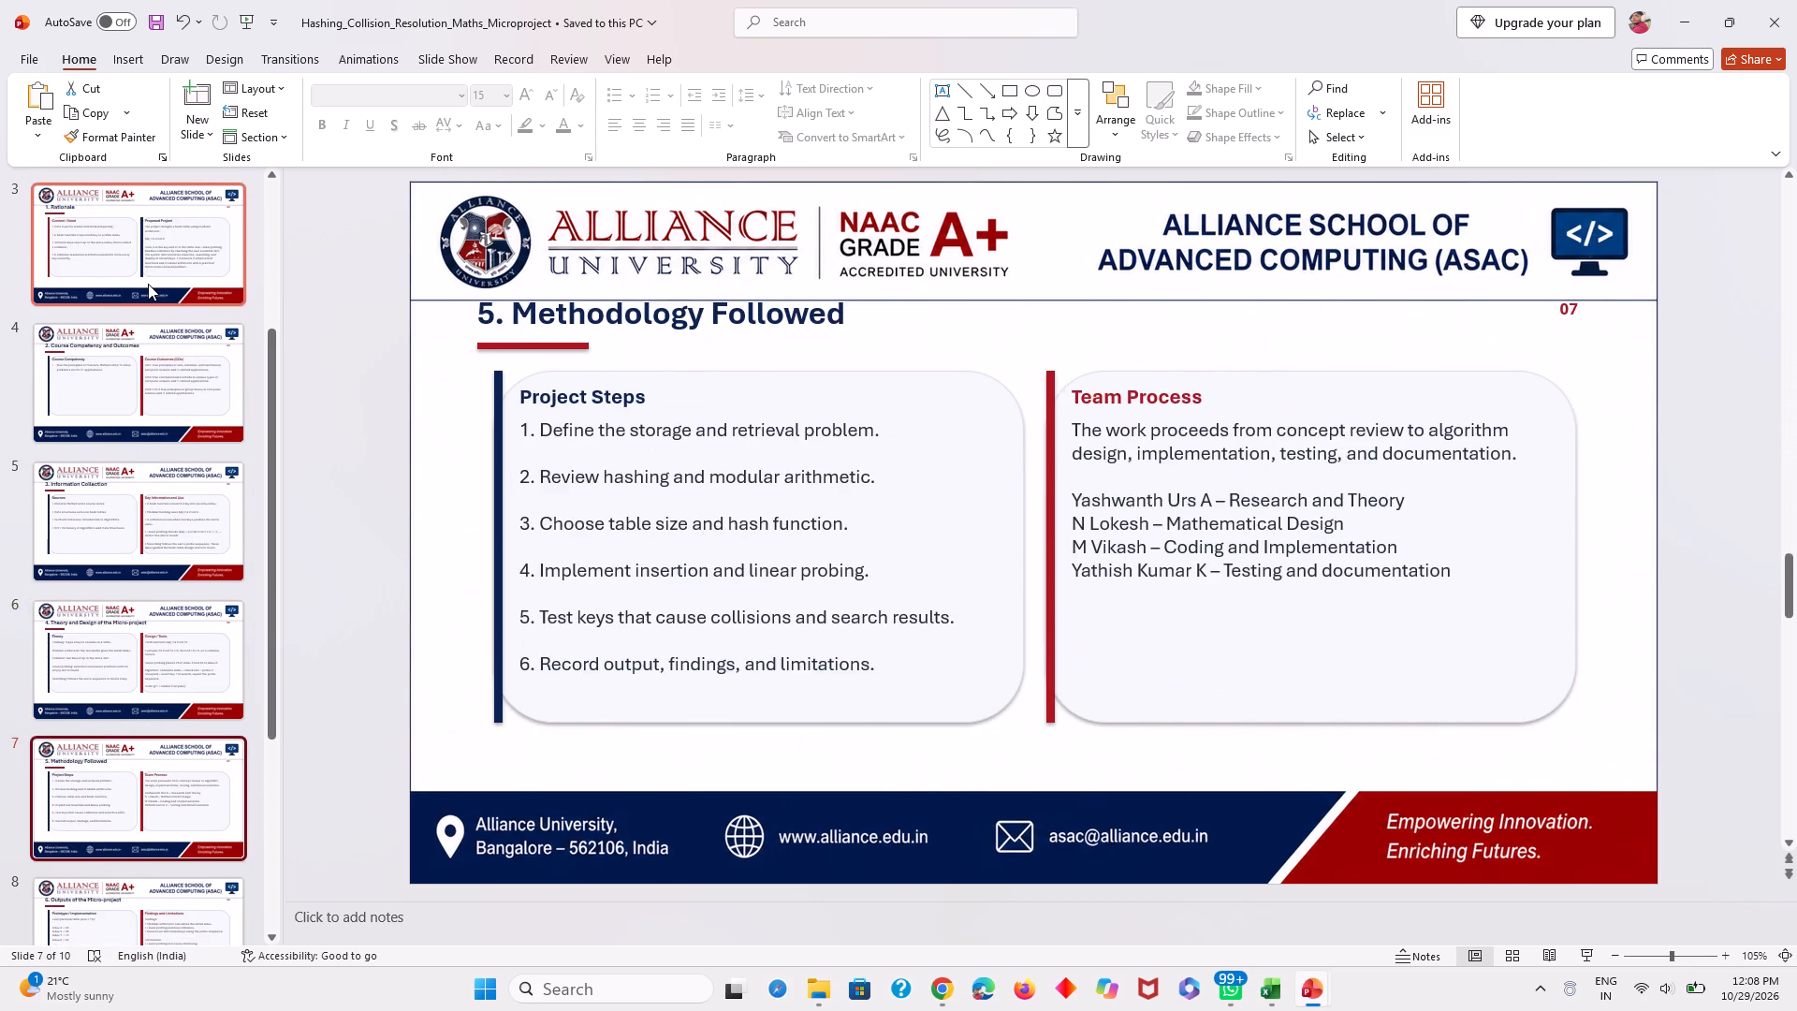
{"action": "key", "text": "Down"}
{"action": "key", "text": "Down"}
{"action": "key", "text": "Down"}
{"action": "key", "text": "Down"}
{"action": "key", "text": "Down"}
{"action": "key", "text": "Down"}
{"action": "key", "text": "Down"}
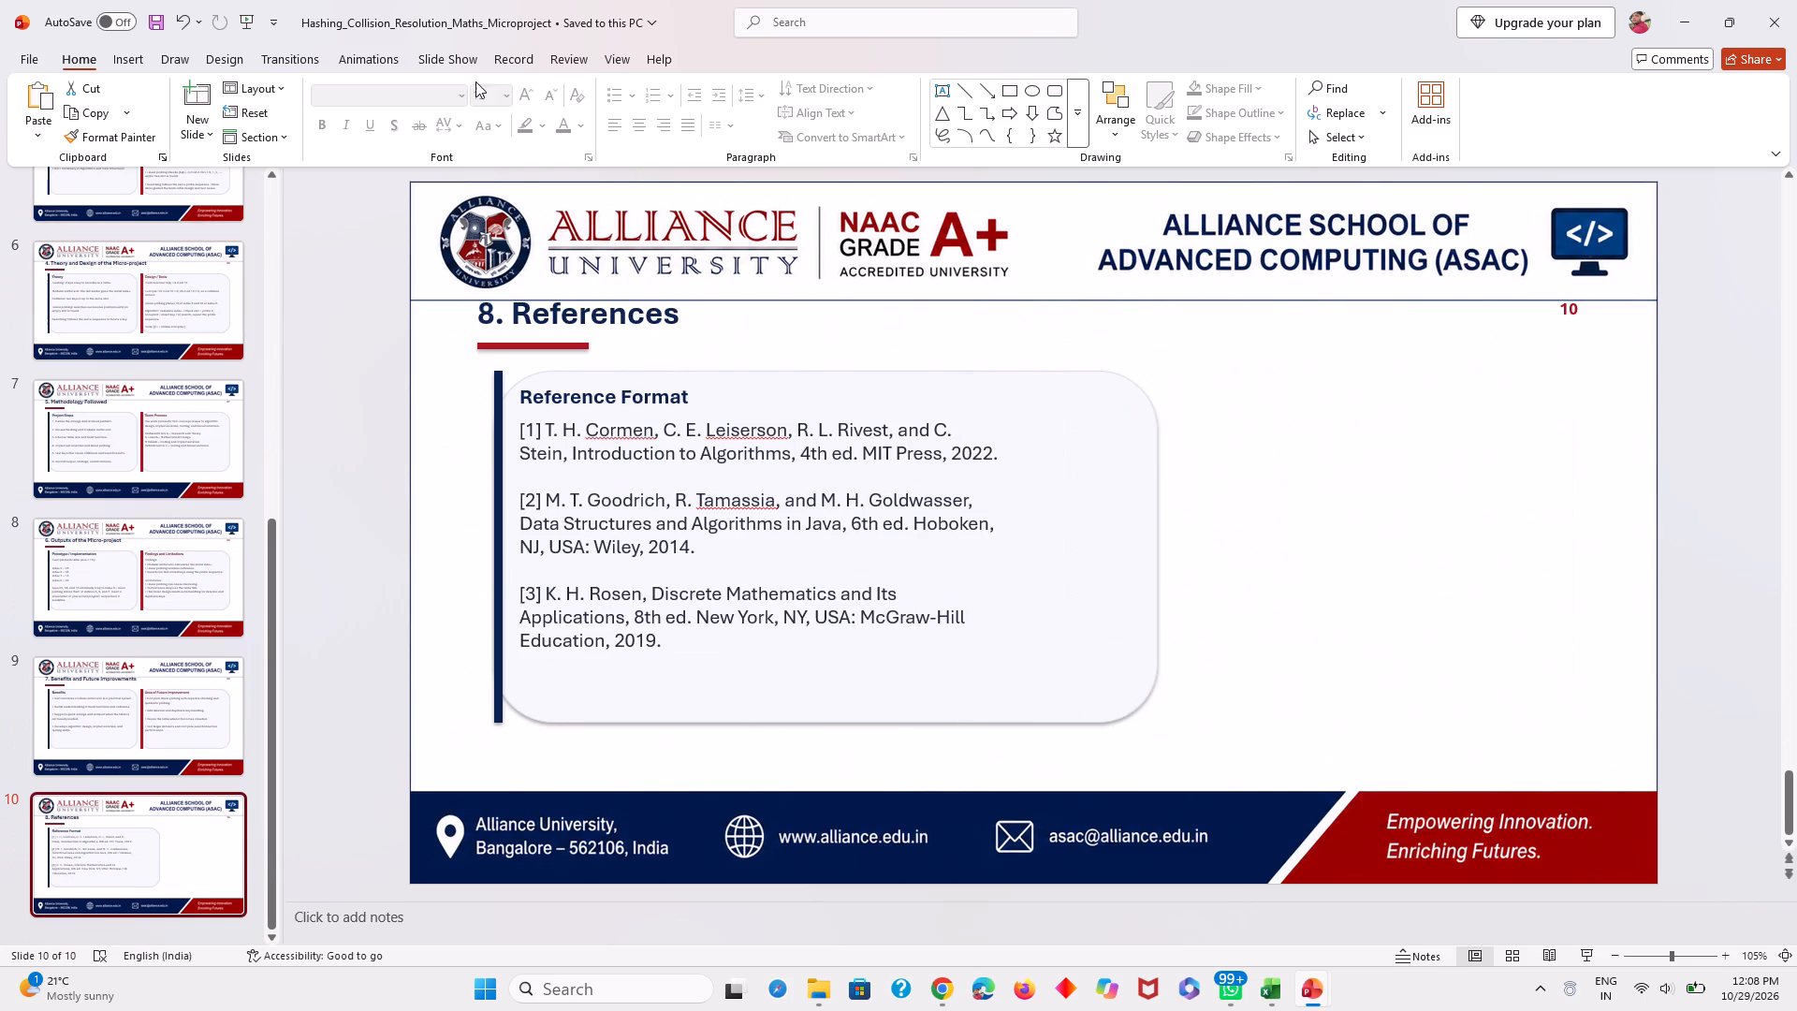
Save the finished presentation under its existing file name.
{"action": "left_click", "coordinate": [35, 65]}
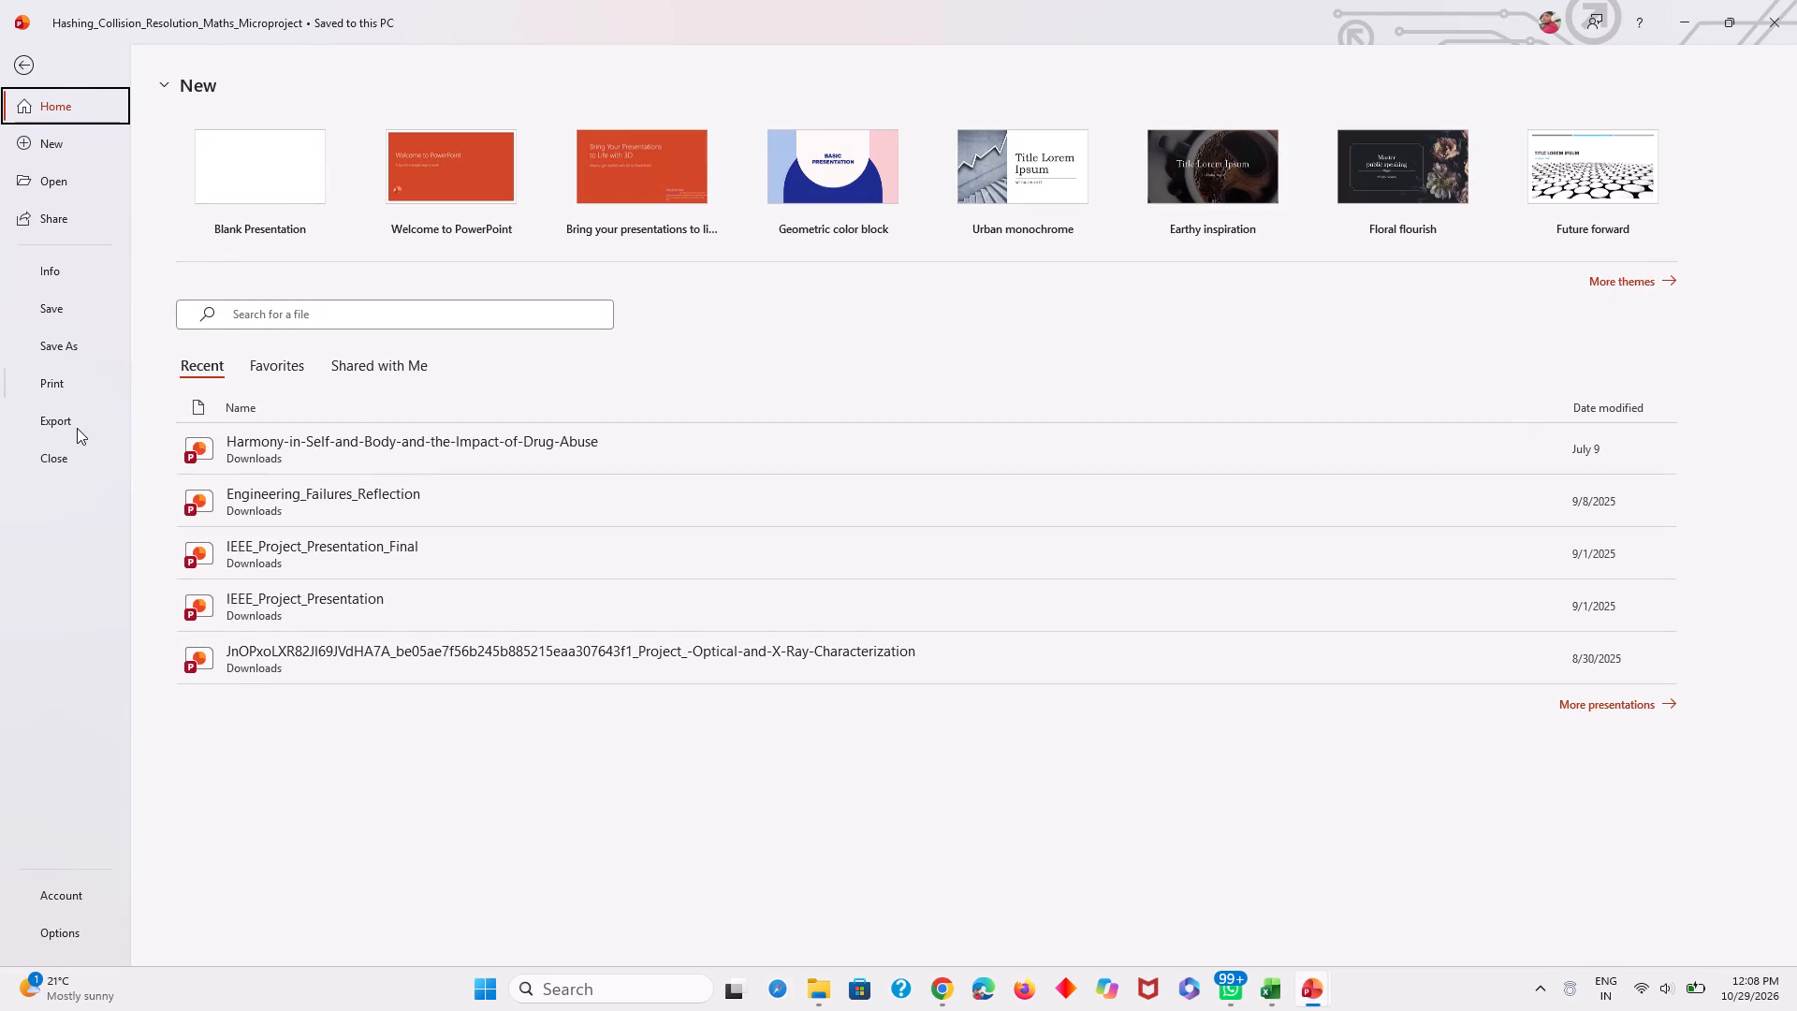
{"action": "left_click", "coordinate": [60, 310]}
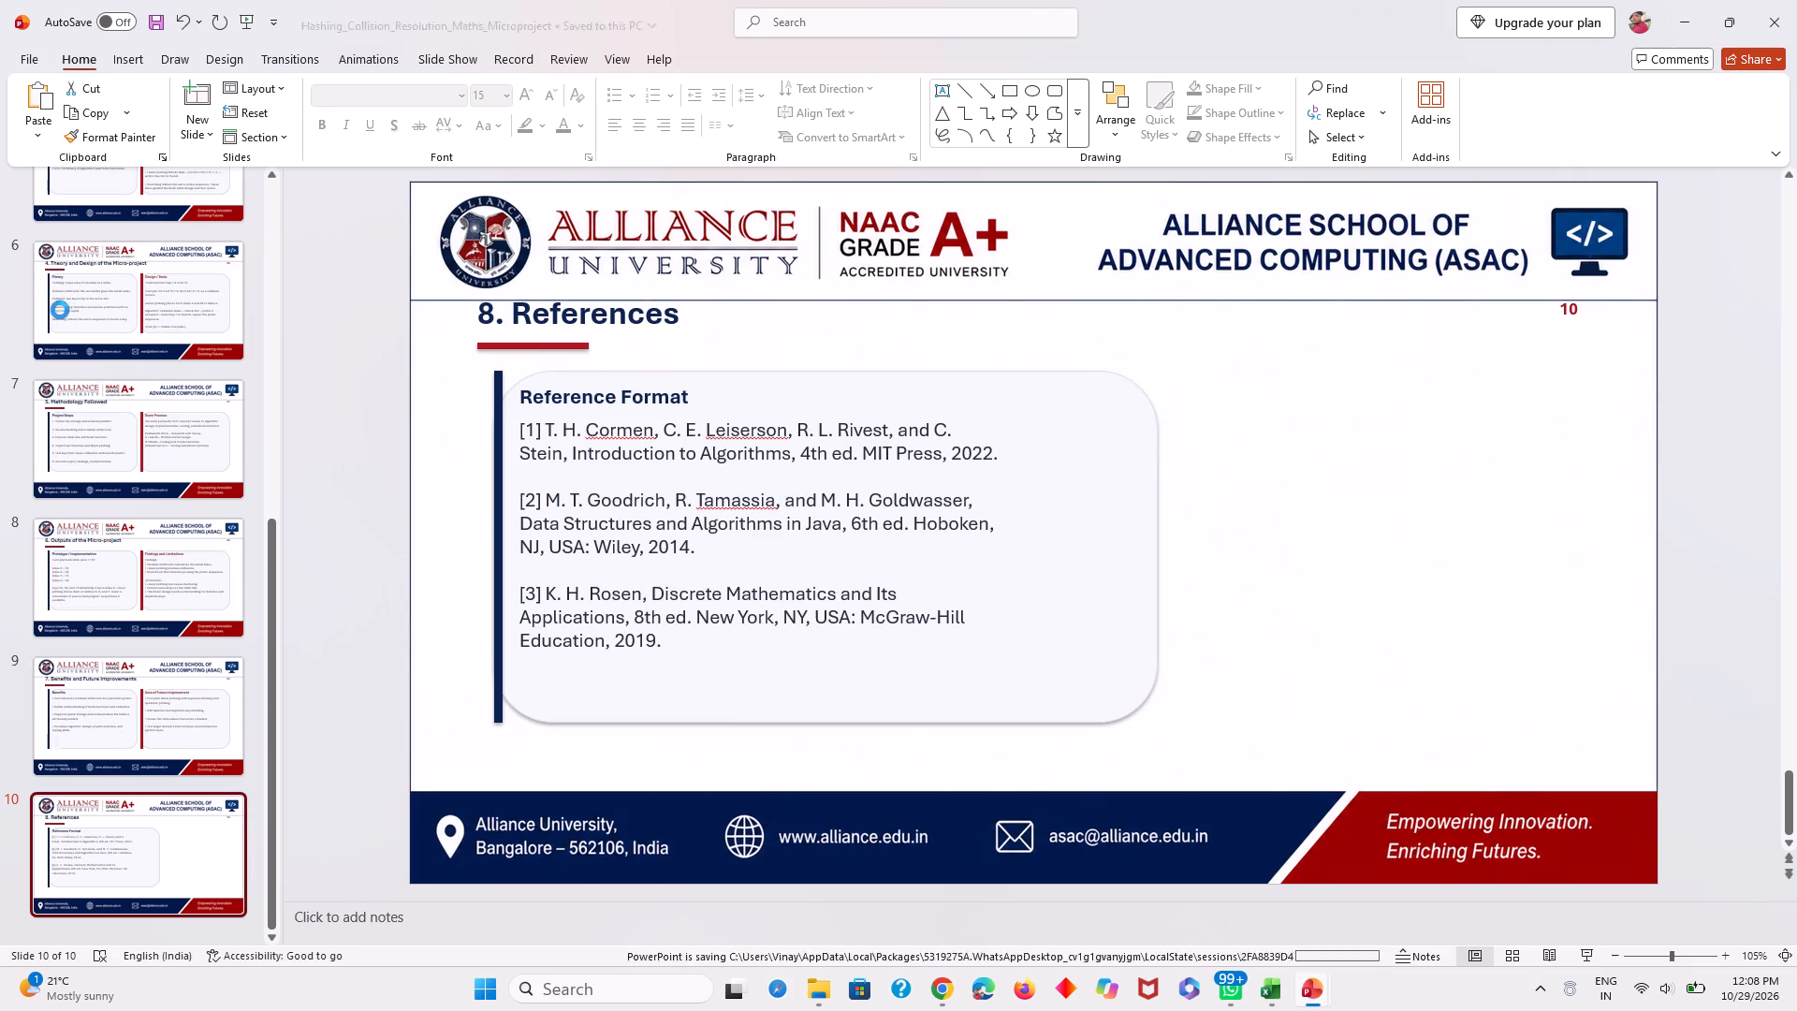
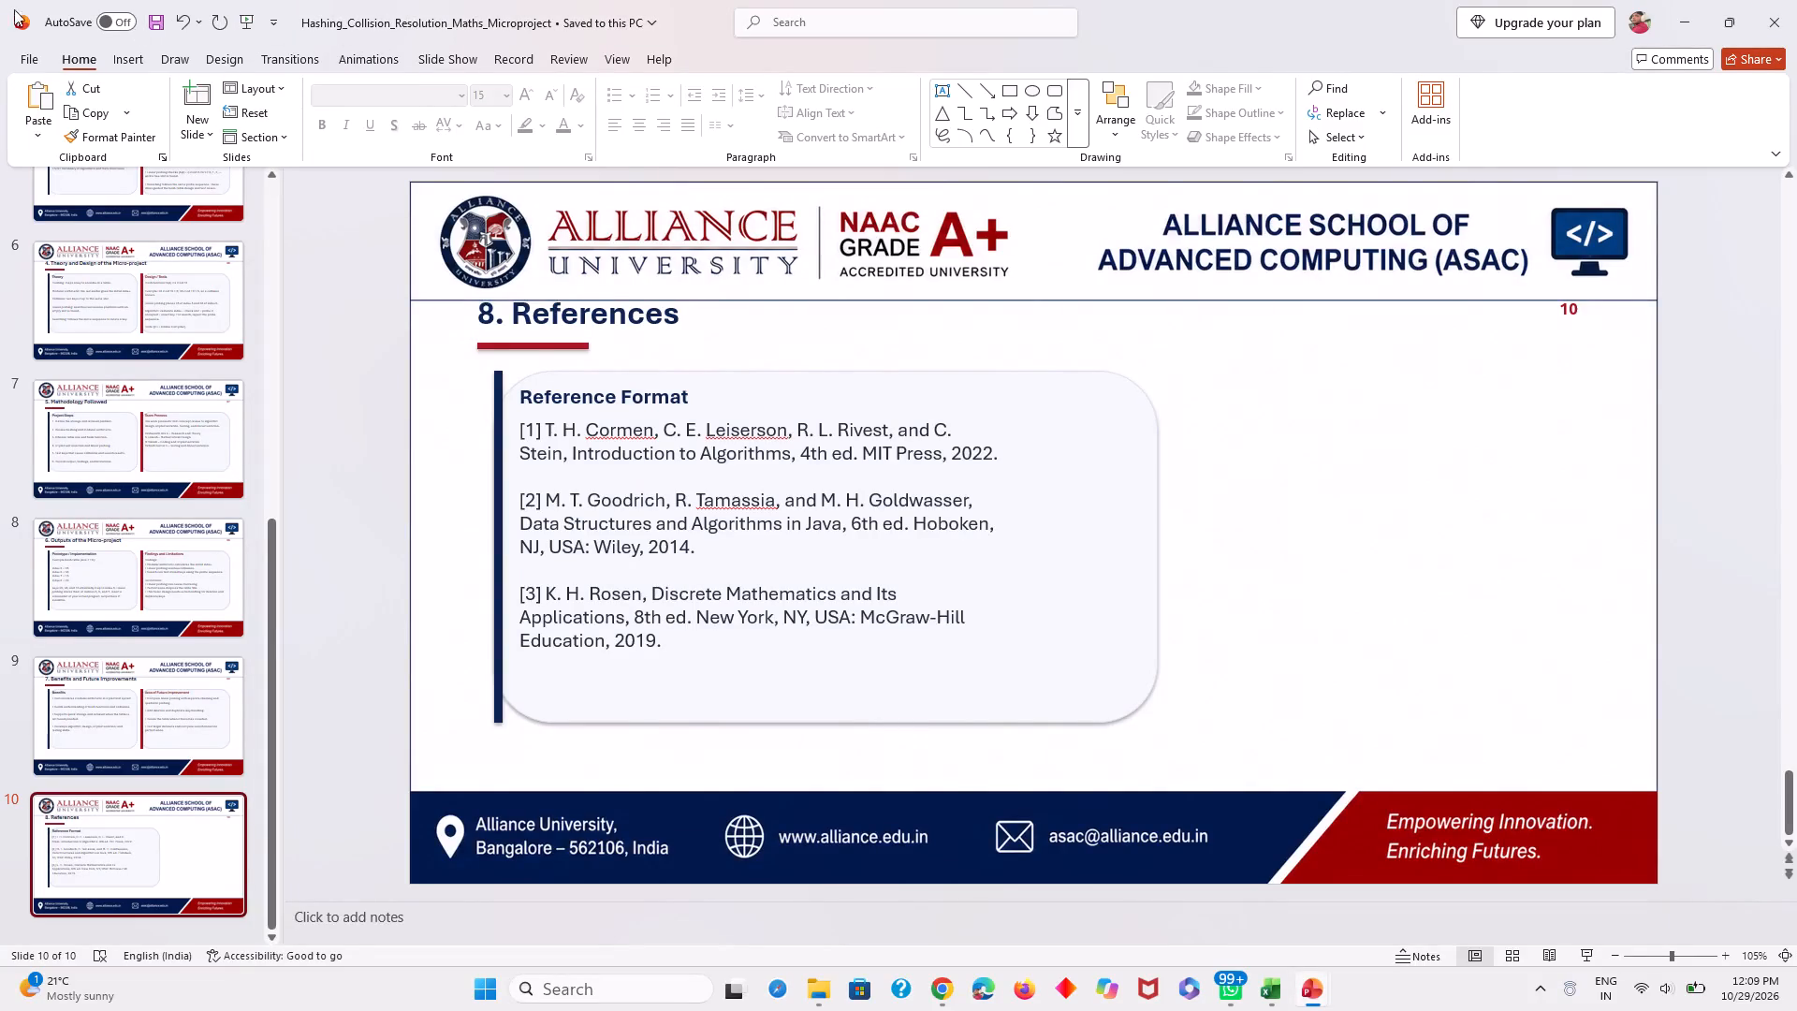
Save a copy of the presentation in the PC's Downloads folder, appending " Yash" to the existing file name.
{"action": "left_click", "coordinate": [30, 51]}
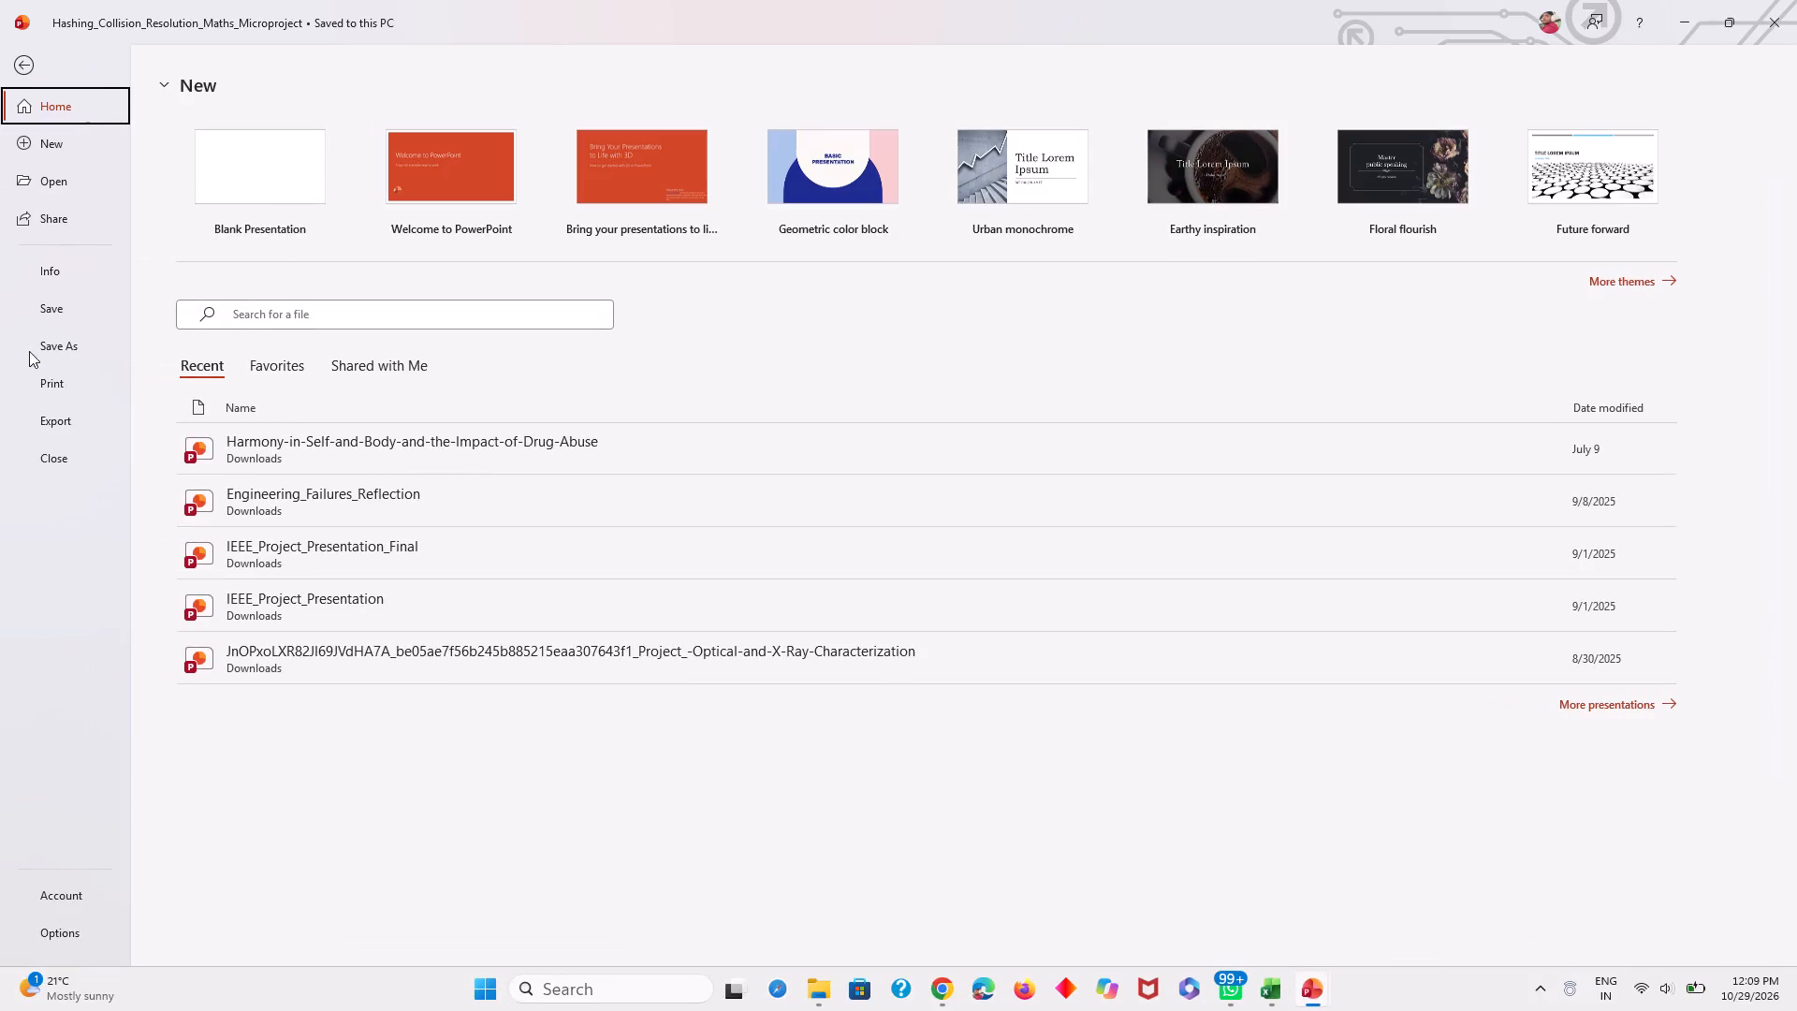
{"action": "left_click", "coordinate": [43, 343]}
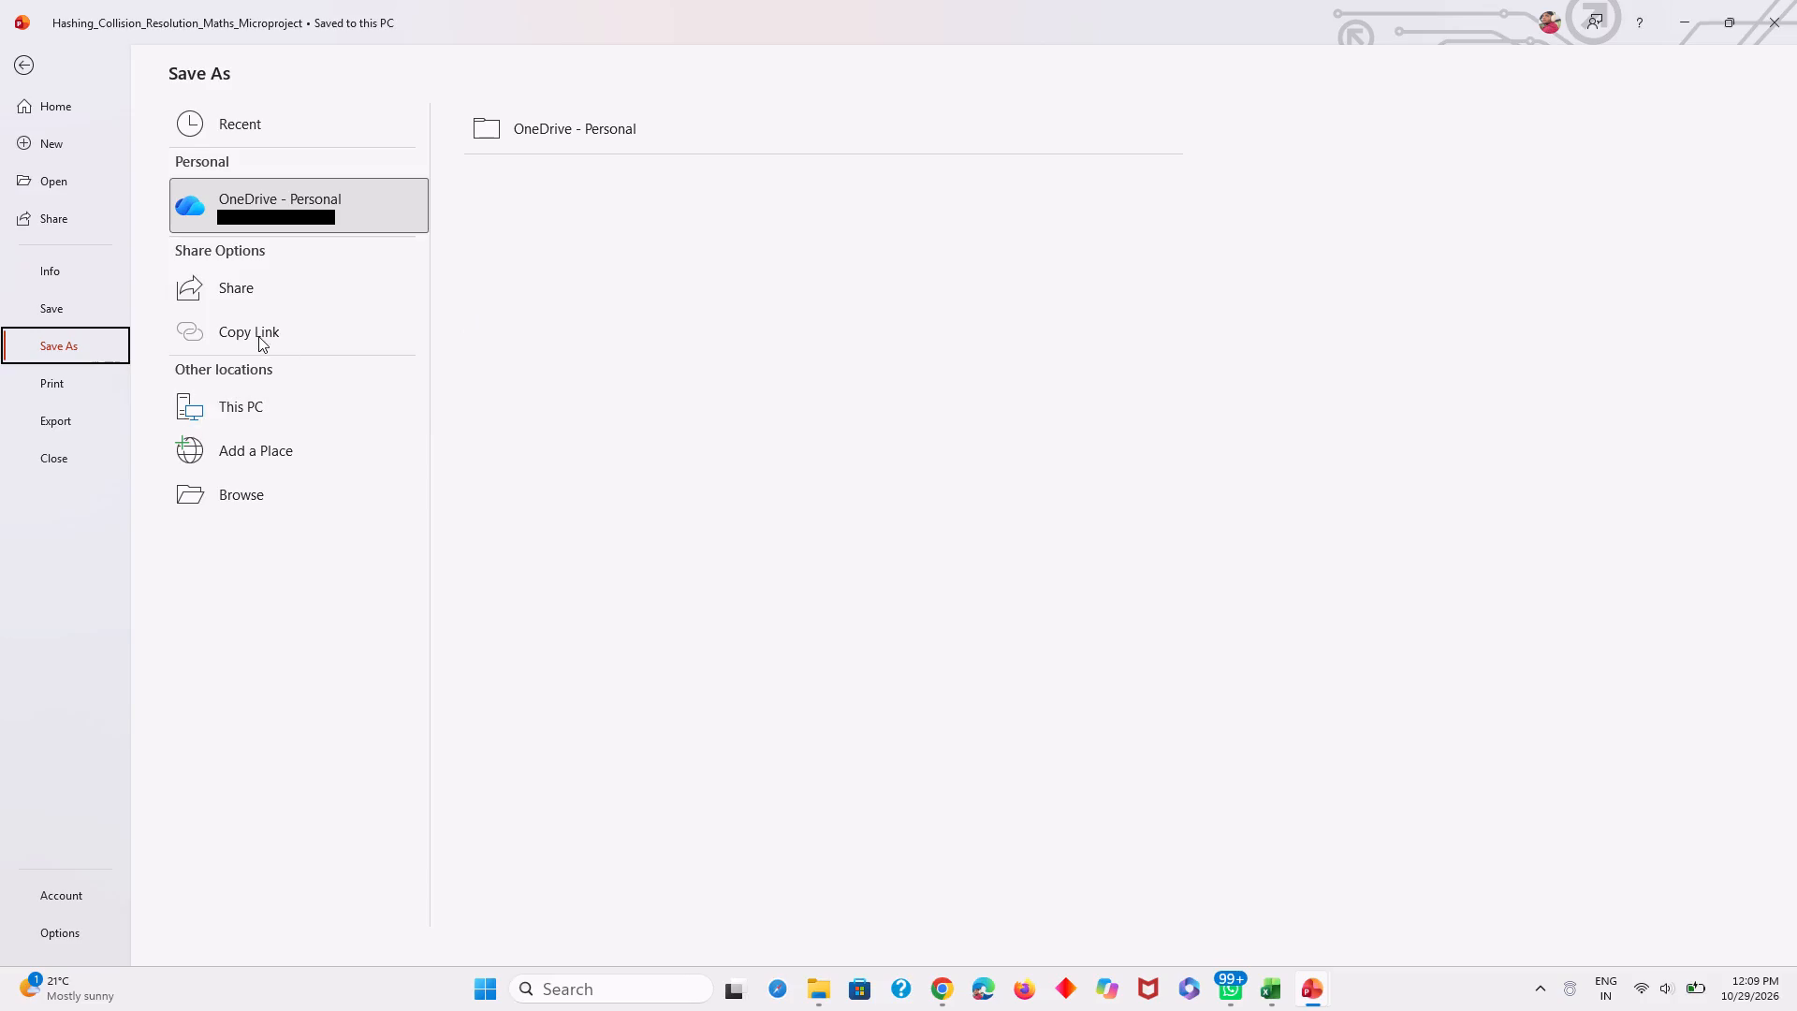
{"action": "left_click", "coordinate": [223, 400]}
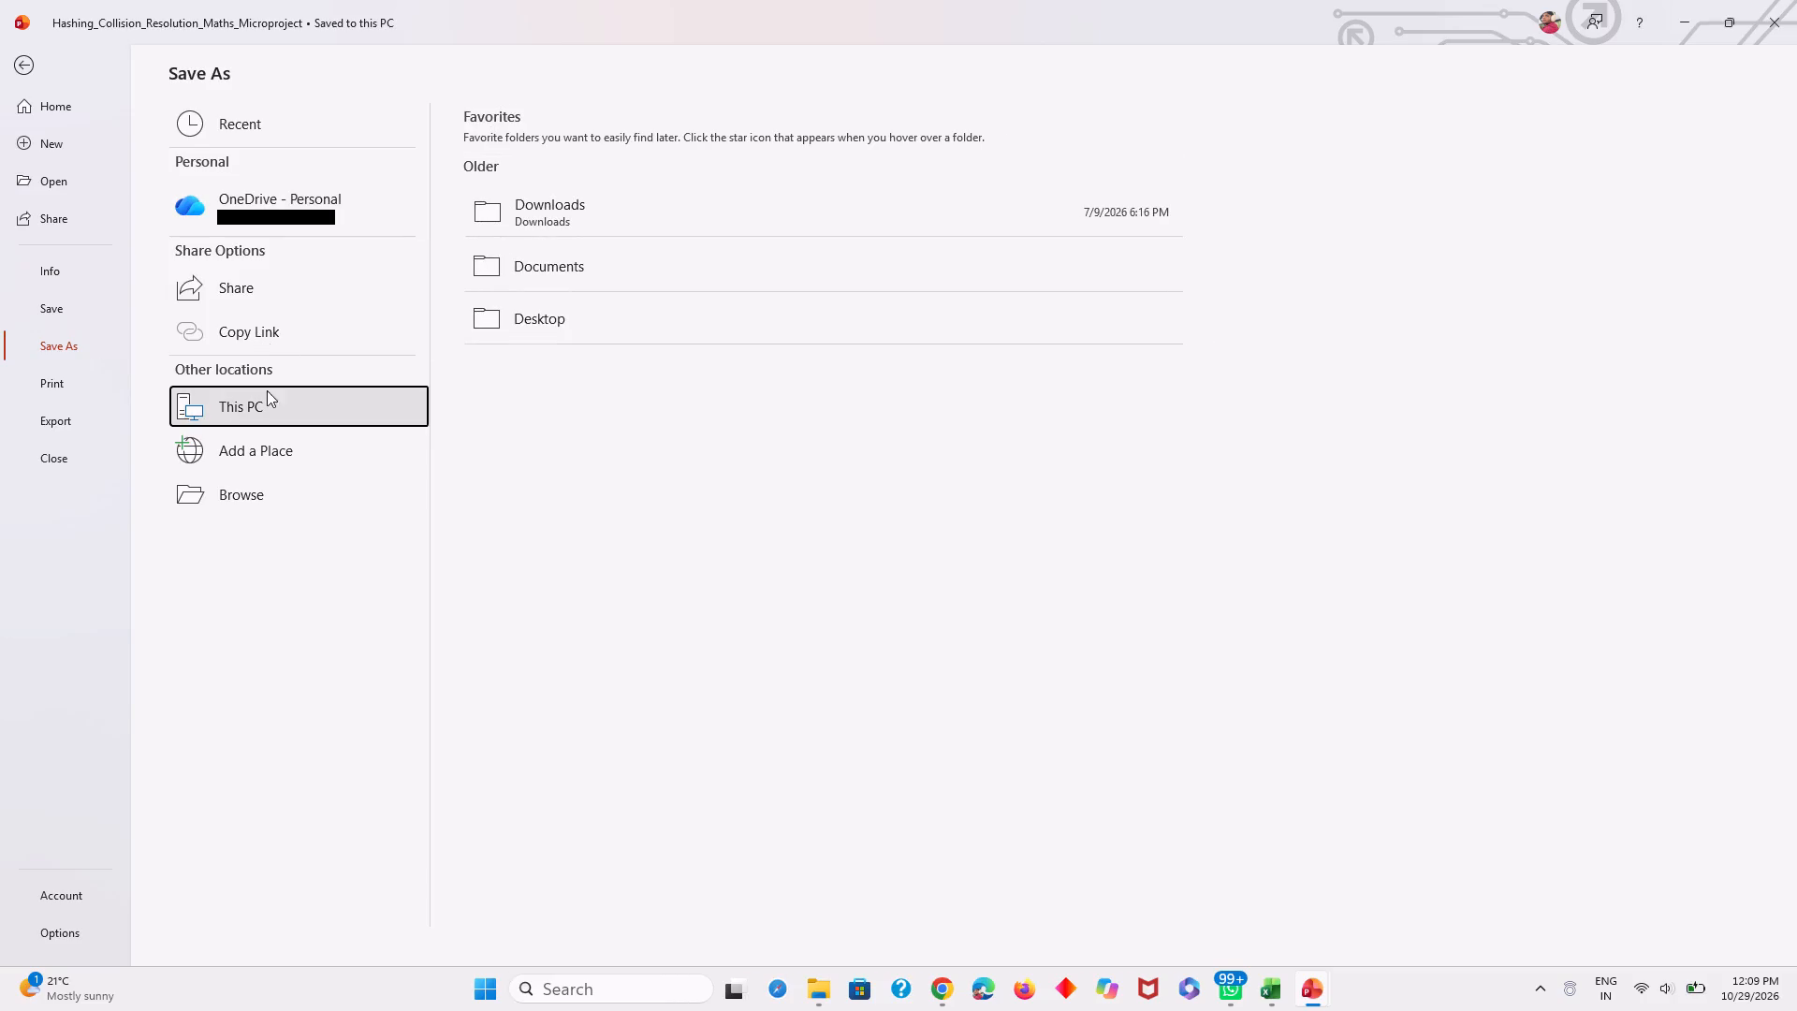
{"action": "left_click", "coordinate": [581, 211]}
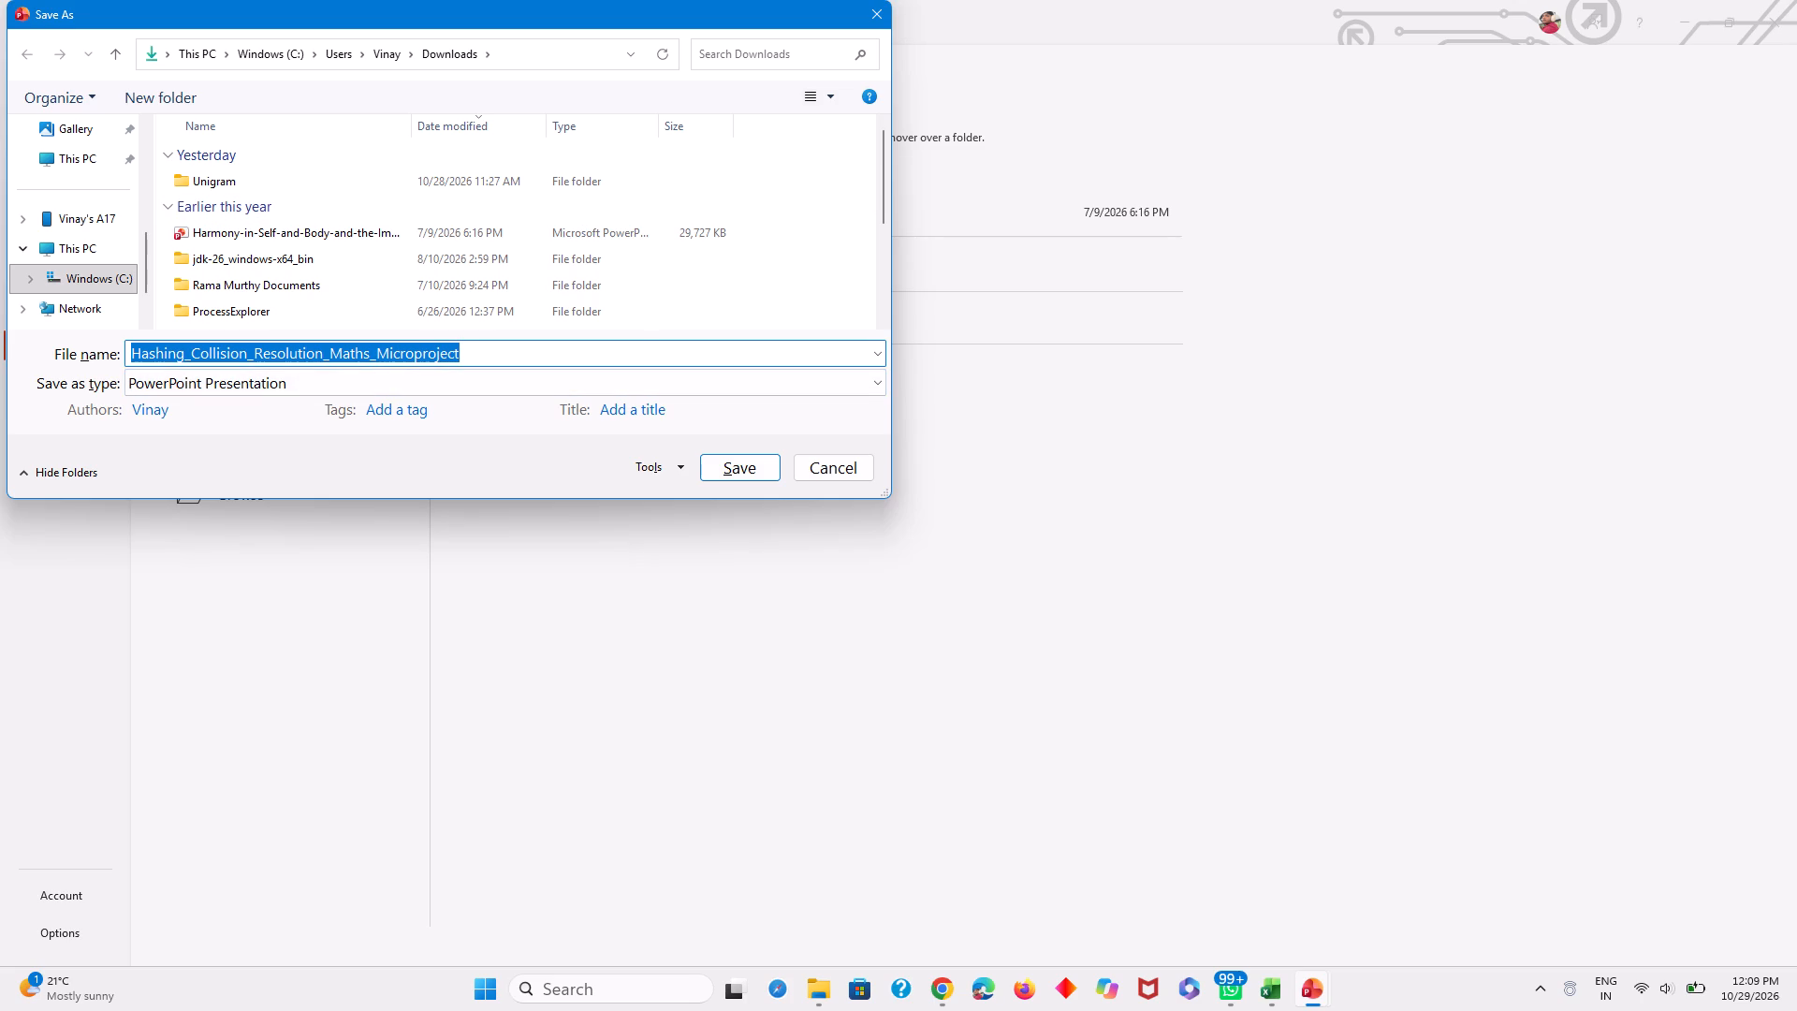
{"action": "key", "text": "BackSpace"}
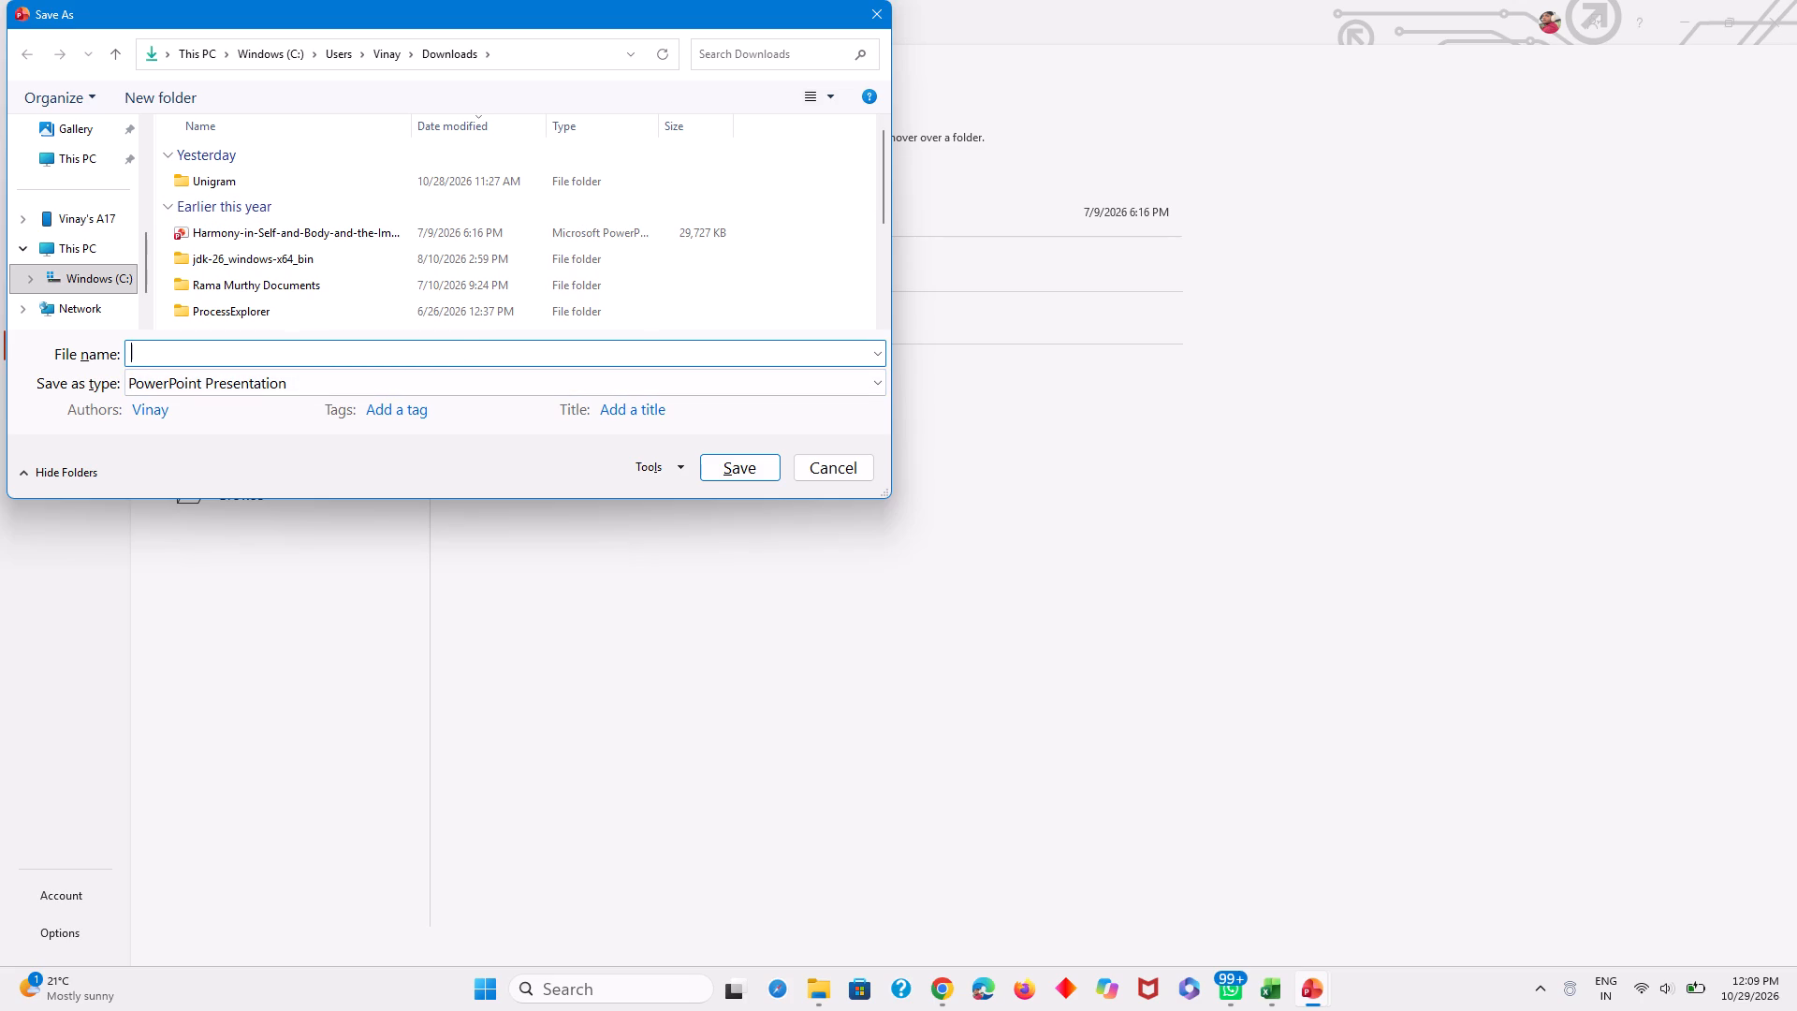
{"action": "key", "text": "ctrl+z"}
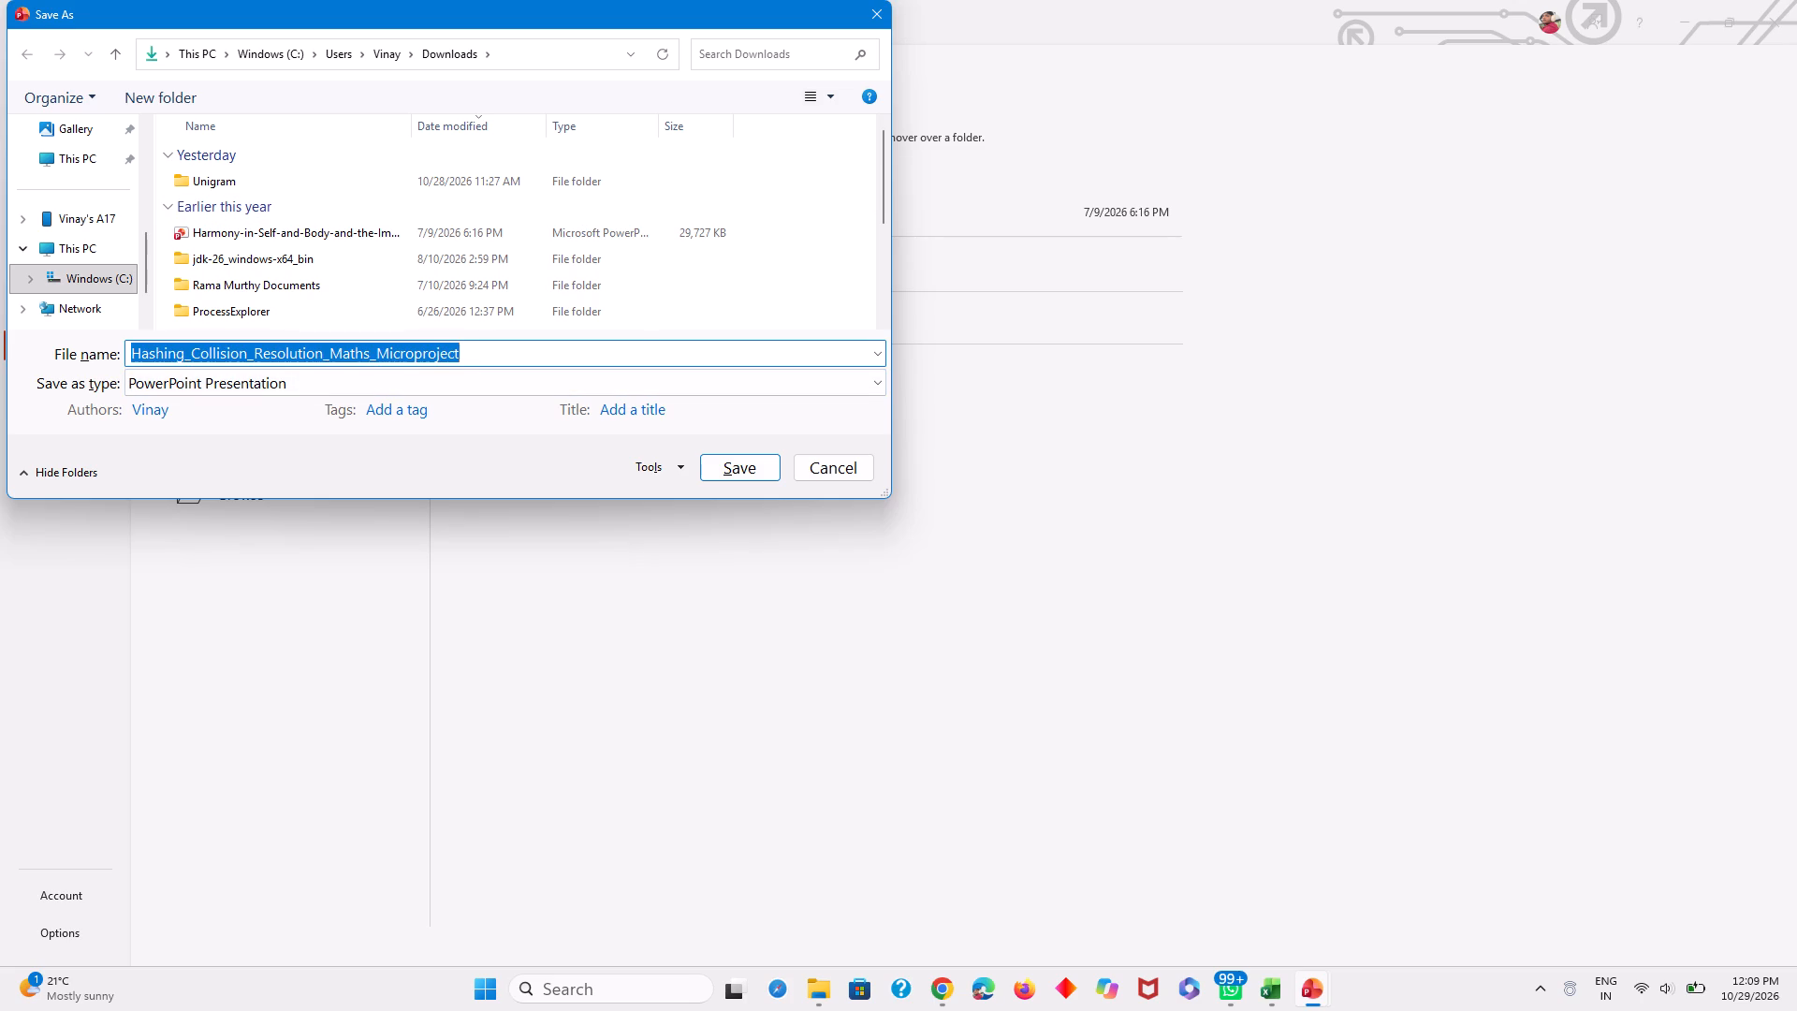
{"action": "key", "text": "Right"}
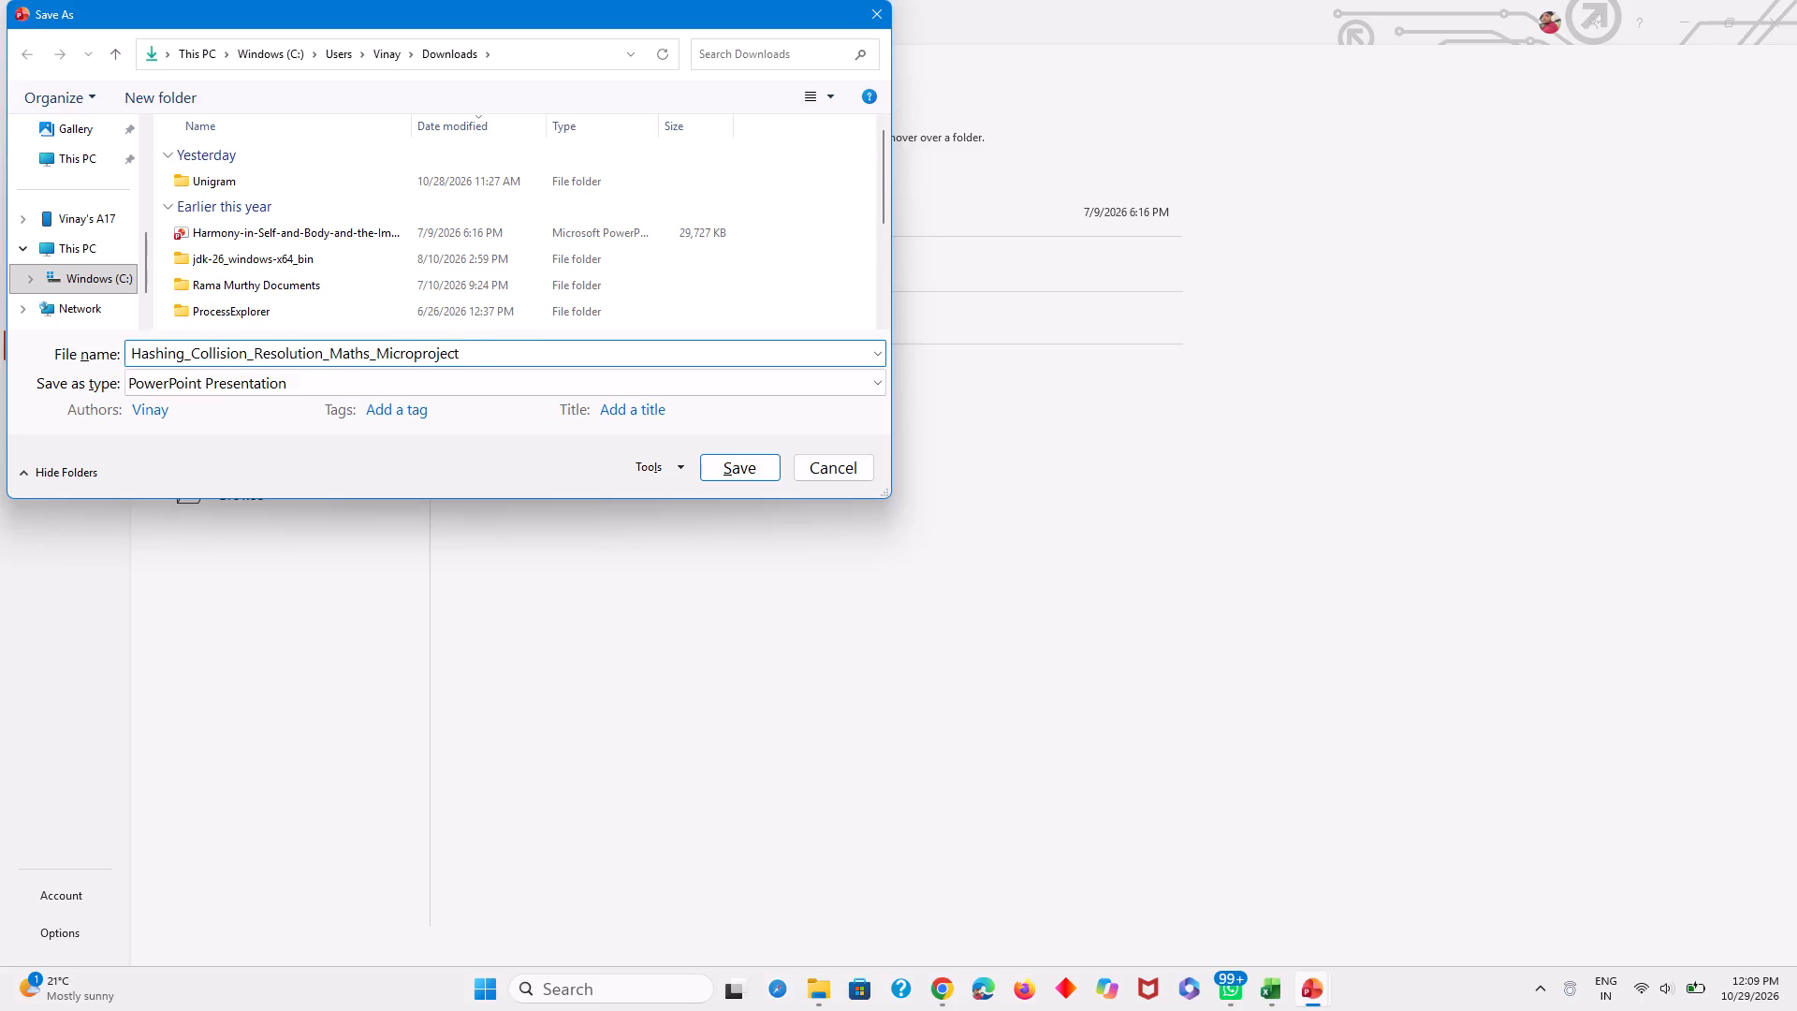
{"action": "key", "text": "space"}
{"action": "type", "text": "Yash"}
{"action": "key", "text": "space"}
Save the presentation in the PC's Downloads folder as a PowerPoint Presentation named Hashing_Collision_Resolution_Maths_Microproject.
{"action": "left_click", "coordinate": [723, 460]}
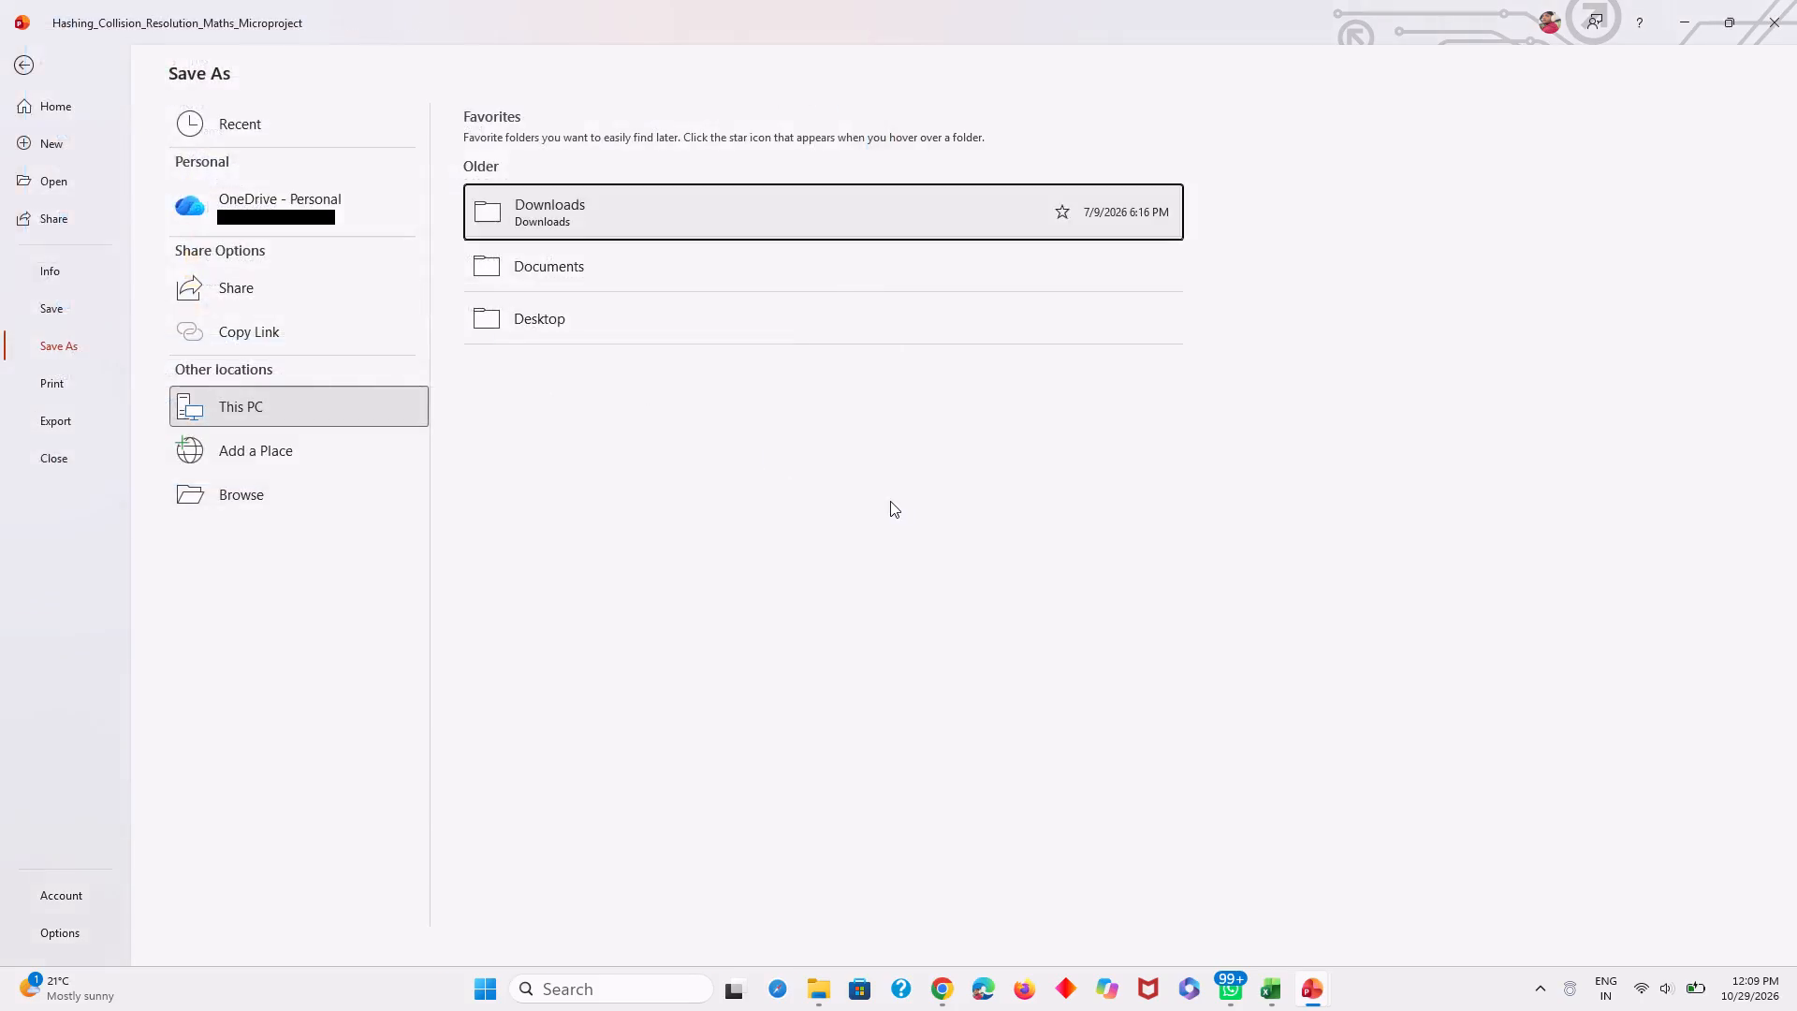
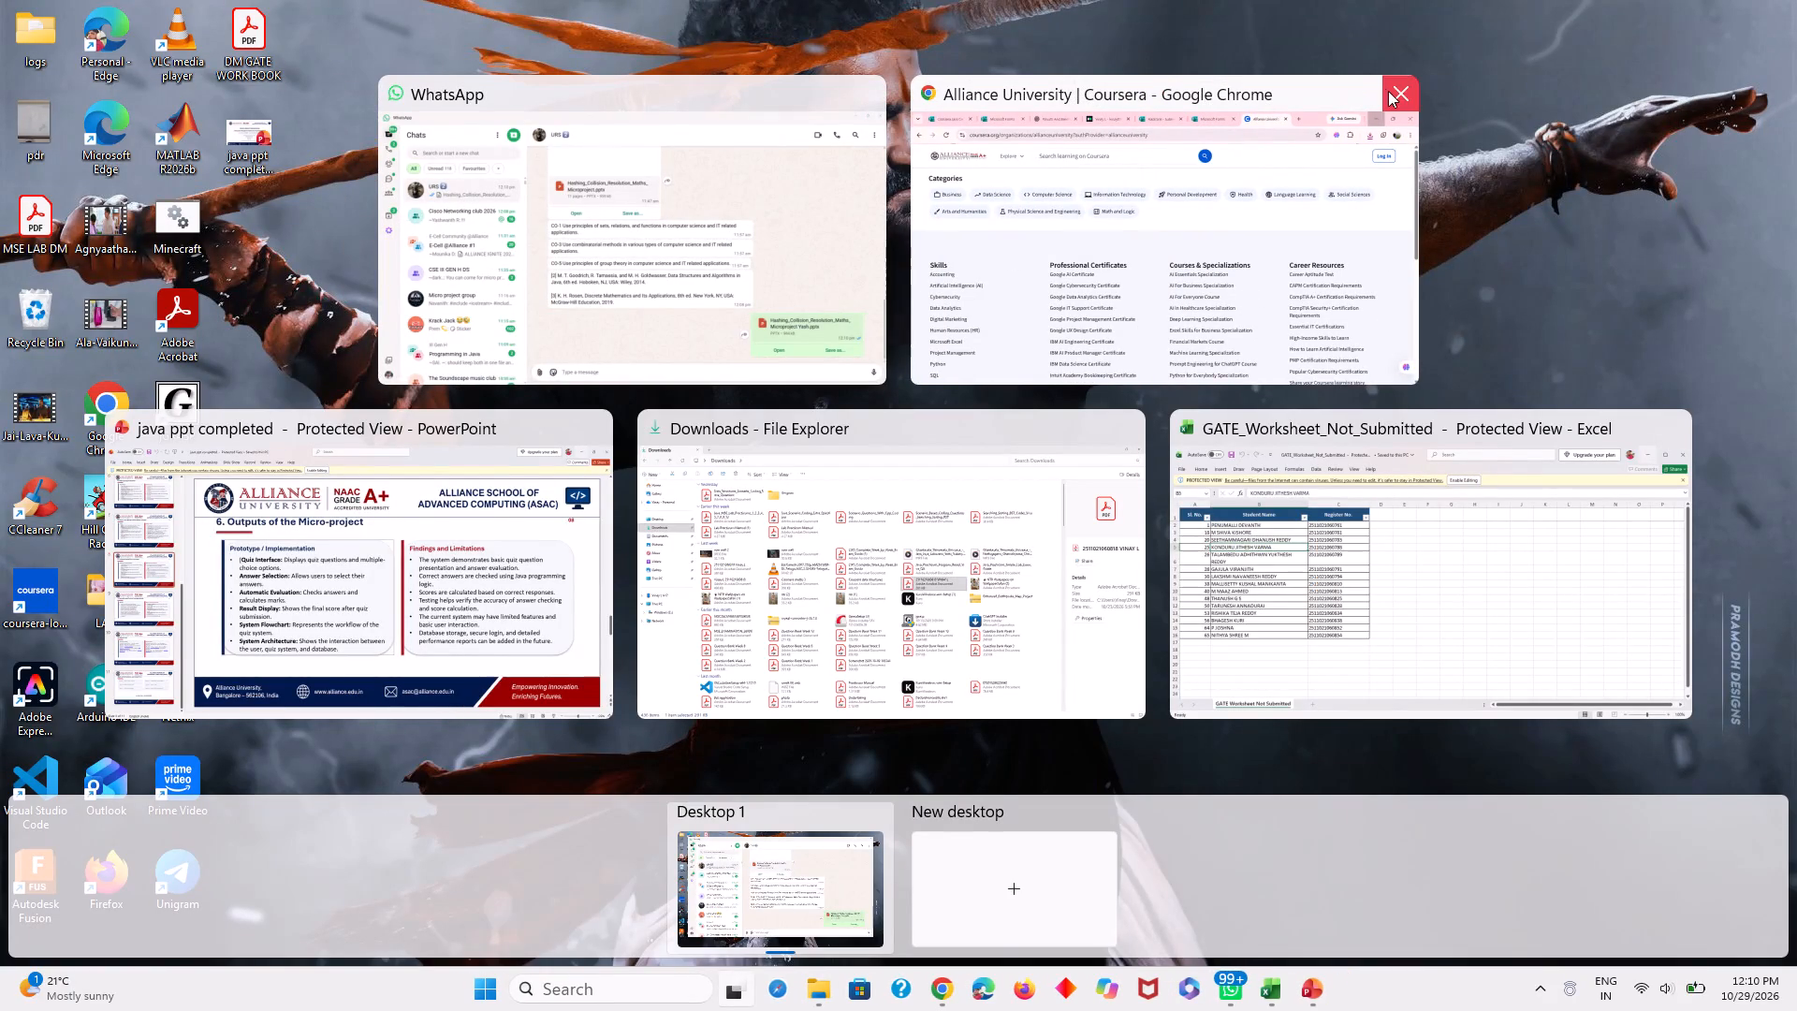
Close all open windows: Chrome, WhatsApp, the Downloads folder, the java ppt completed presentation and the GATE_Worksheet_Not_Submitted workbook.
{"action": "left_click", "coordinate": [1388, 91]}
{"action": "left_click", "coordinate": [1122, 95]}
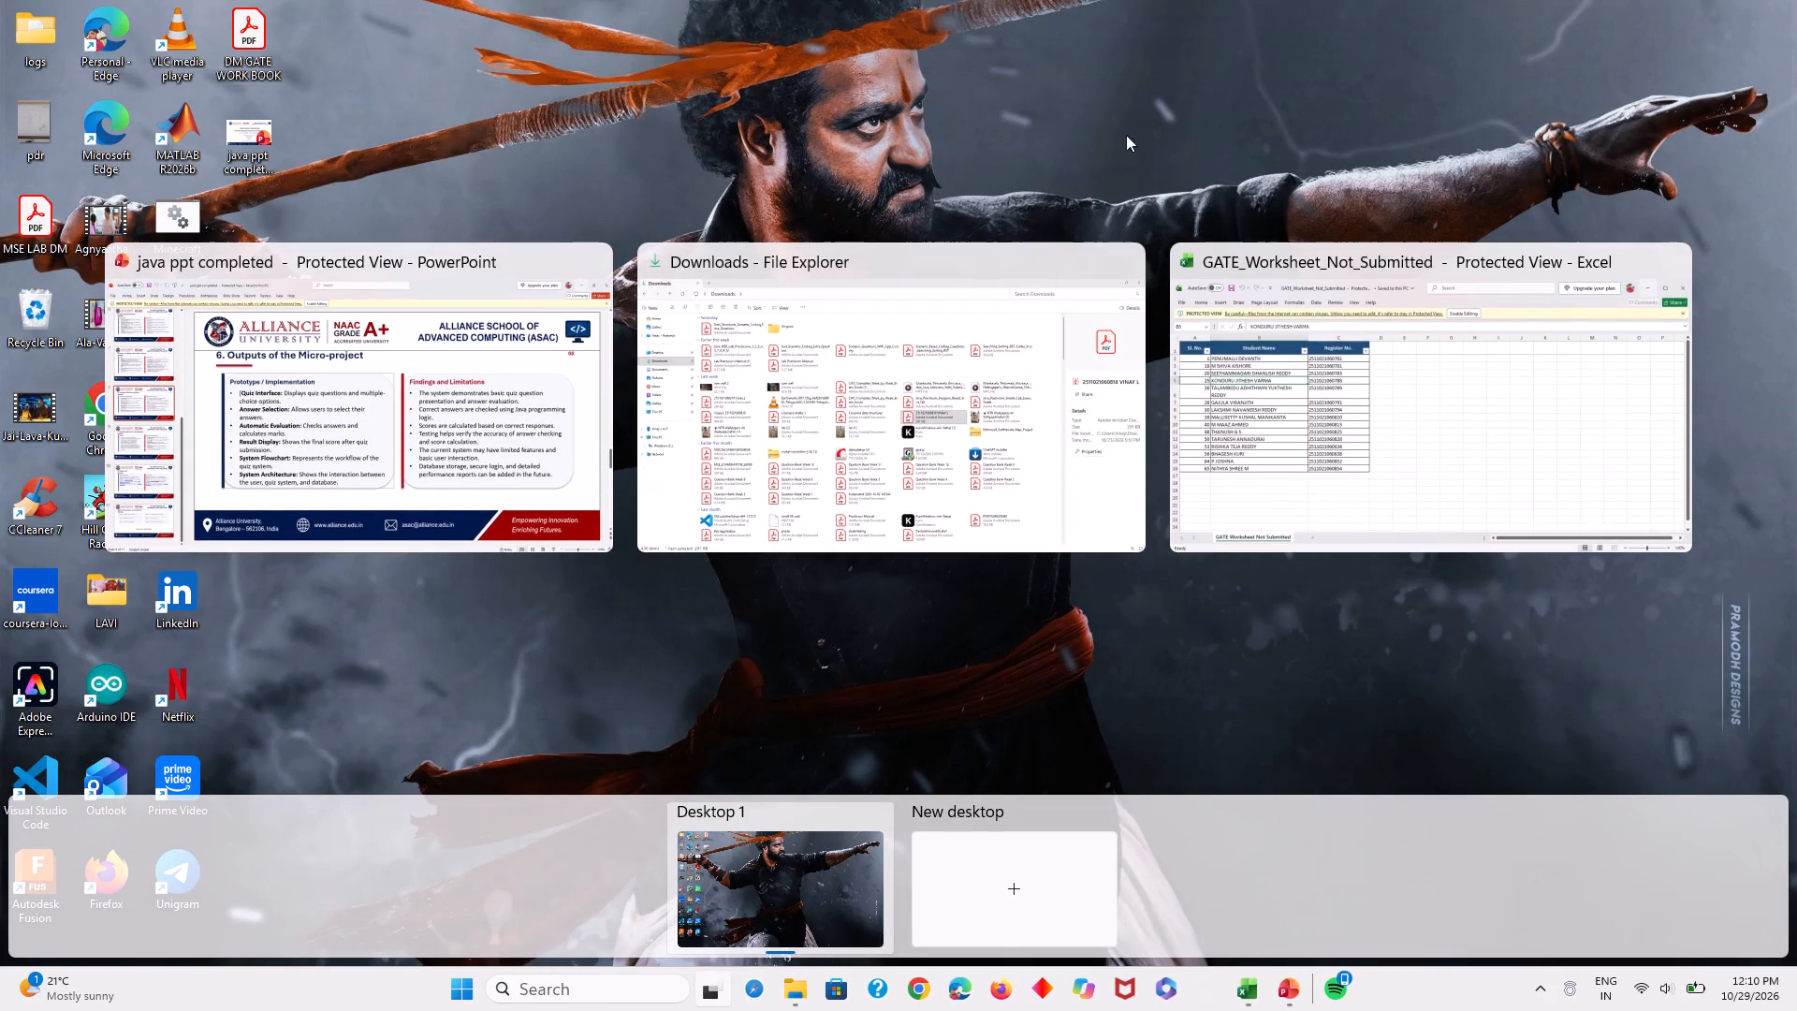
{"action": "left_click", "coordinate": [1131, 250]}
{"action": "left_click", "coordinate": [875, 260]}
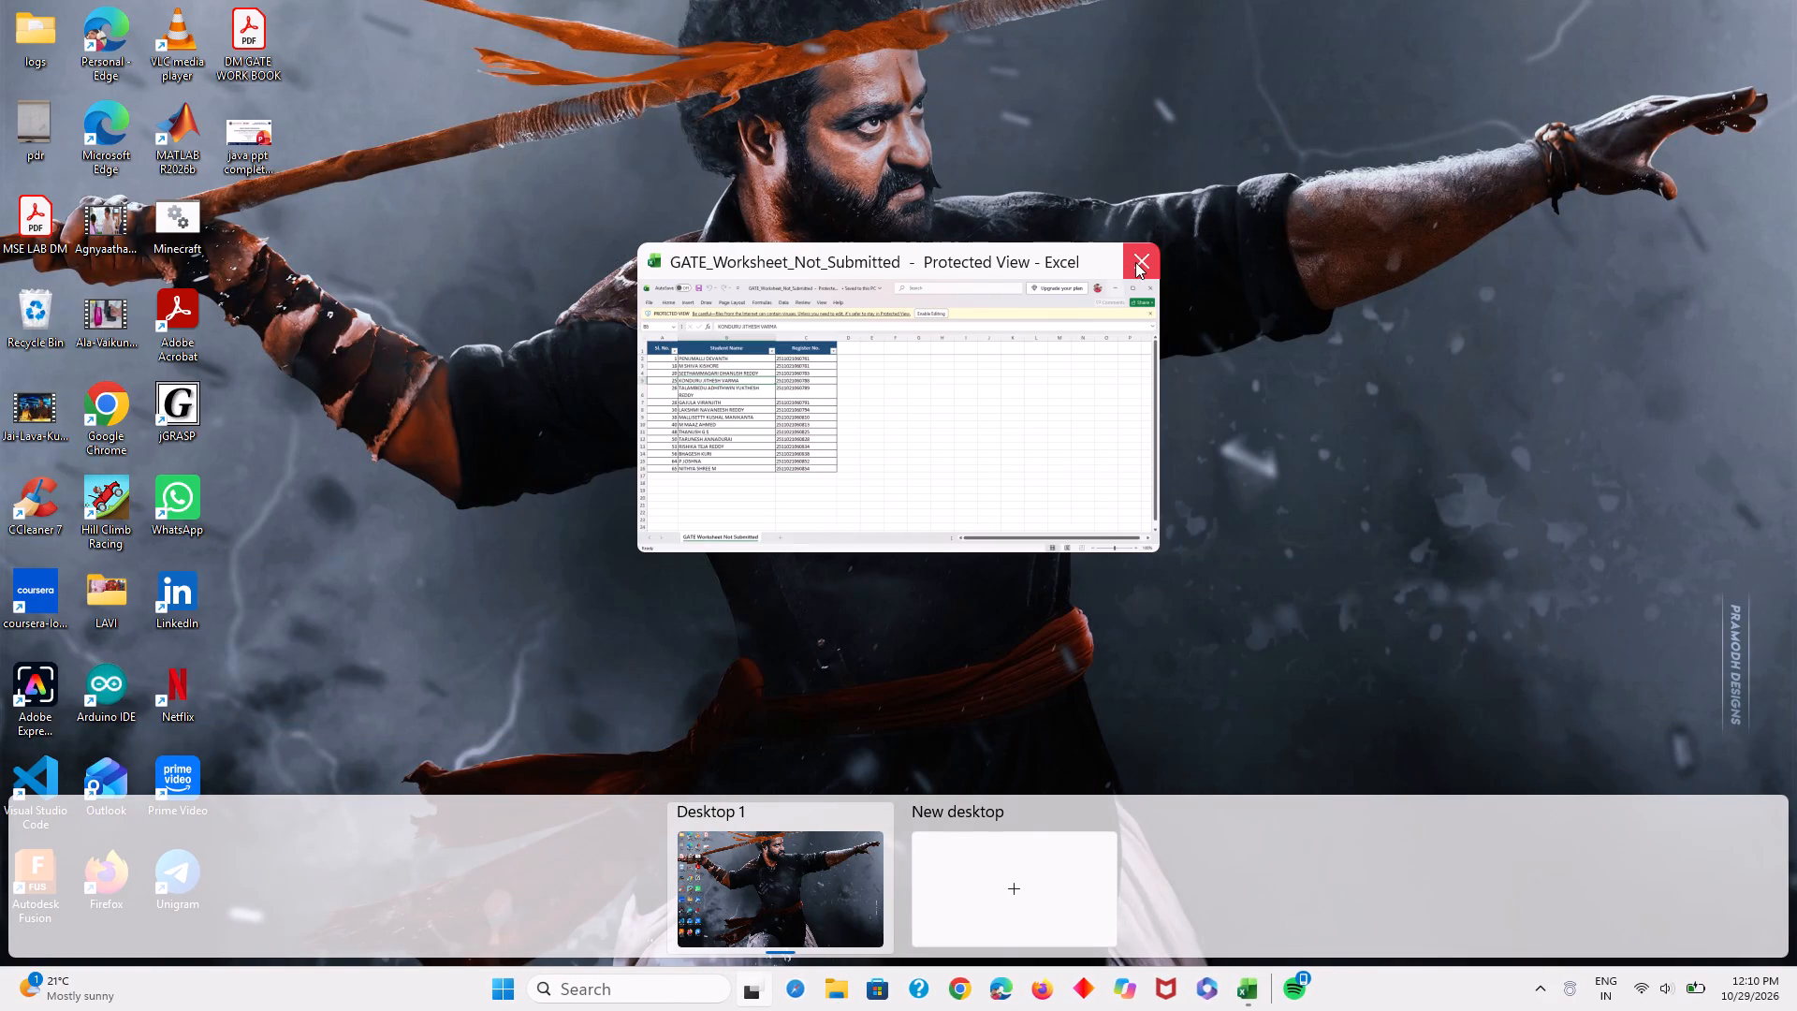
{"action": "left_click", "coordinate": [1135, 262]}
{"action": "left_click", "coordinate": [1205, 486]}
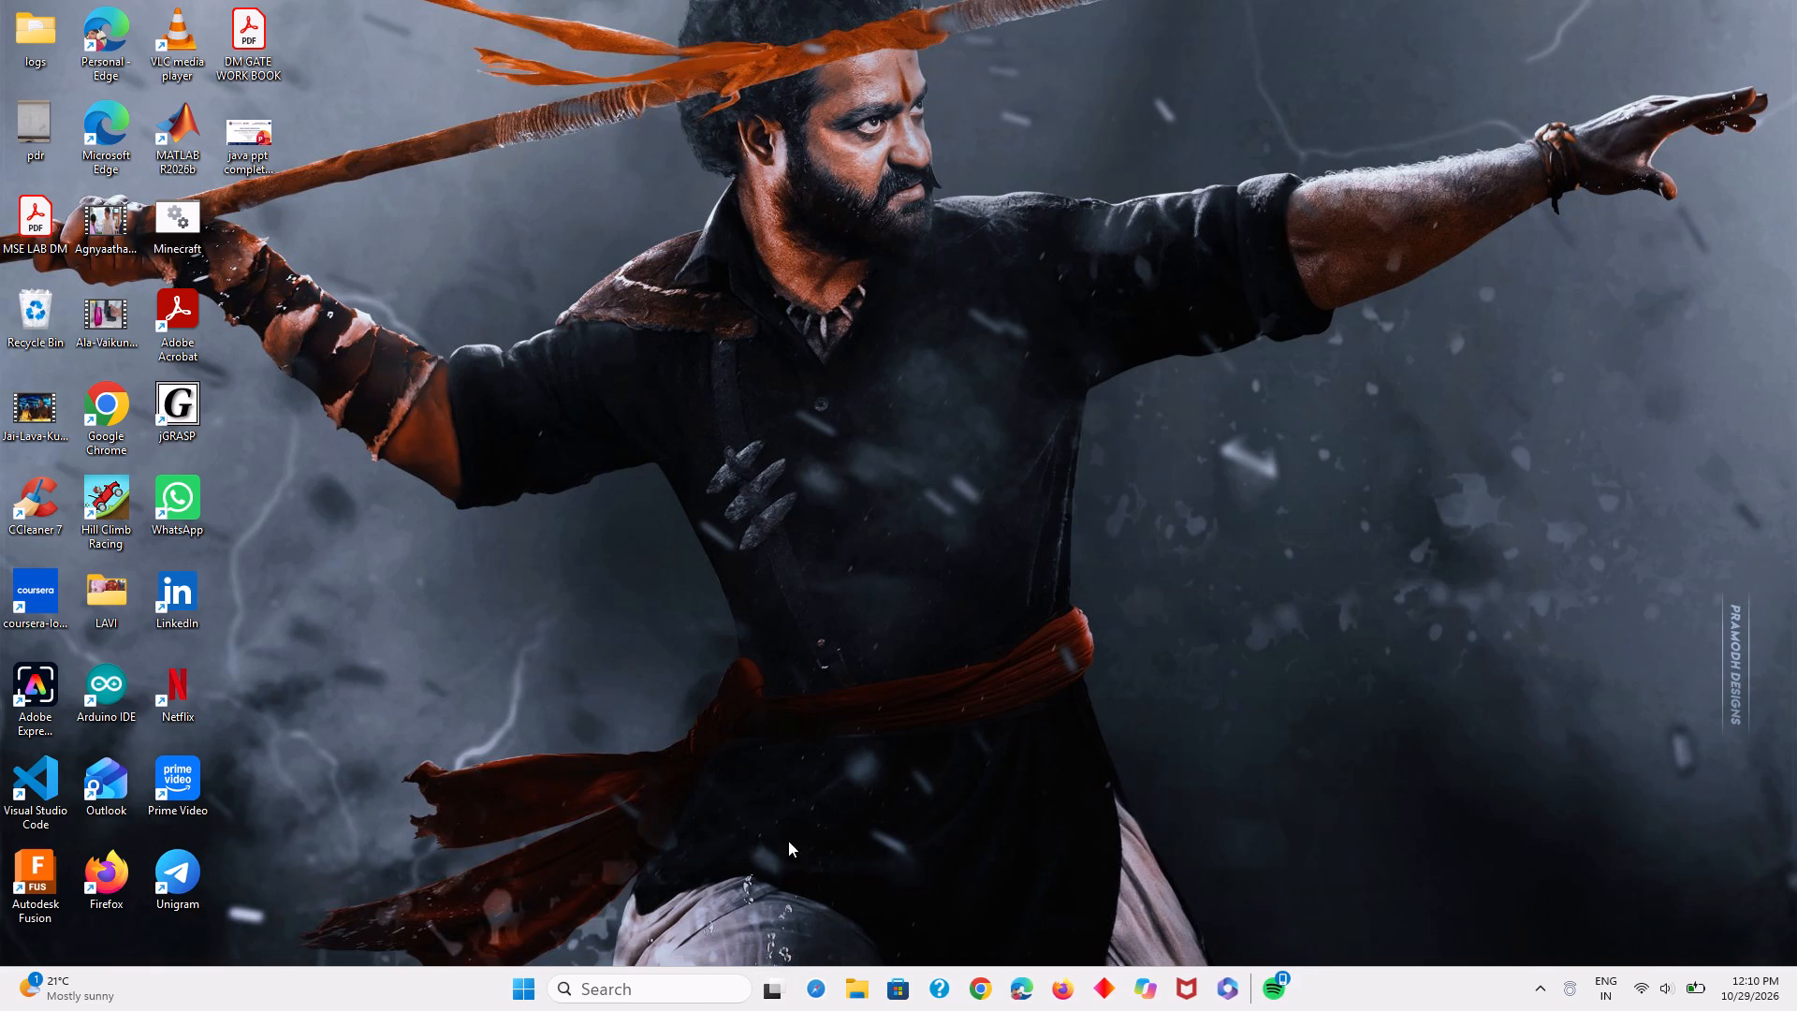
Shut down the computer using its power options.
{"action": "left_click", "coordinate": [536, 974]}
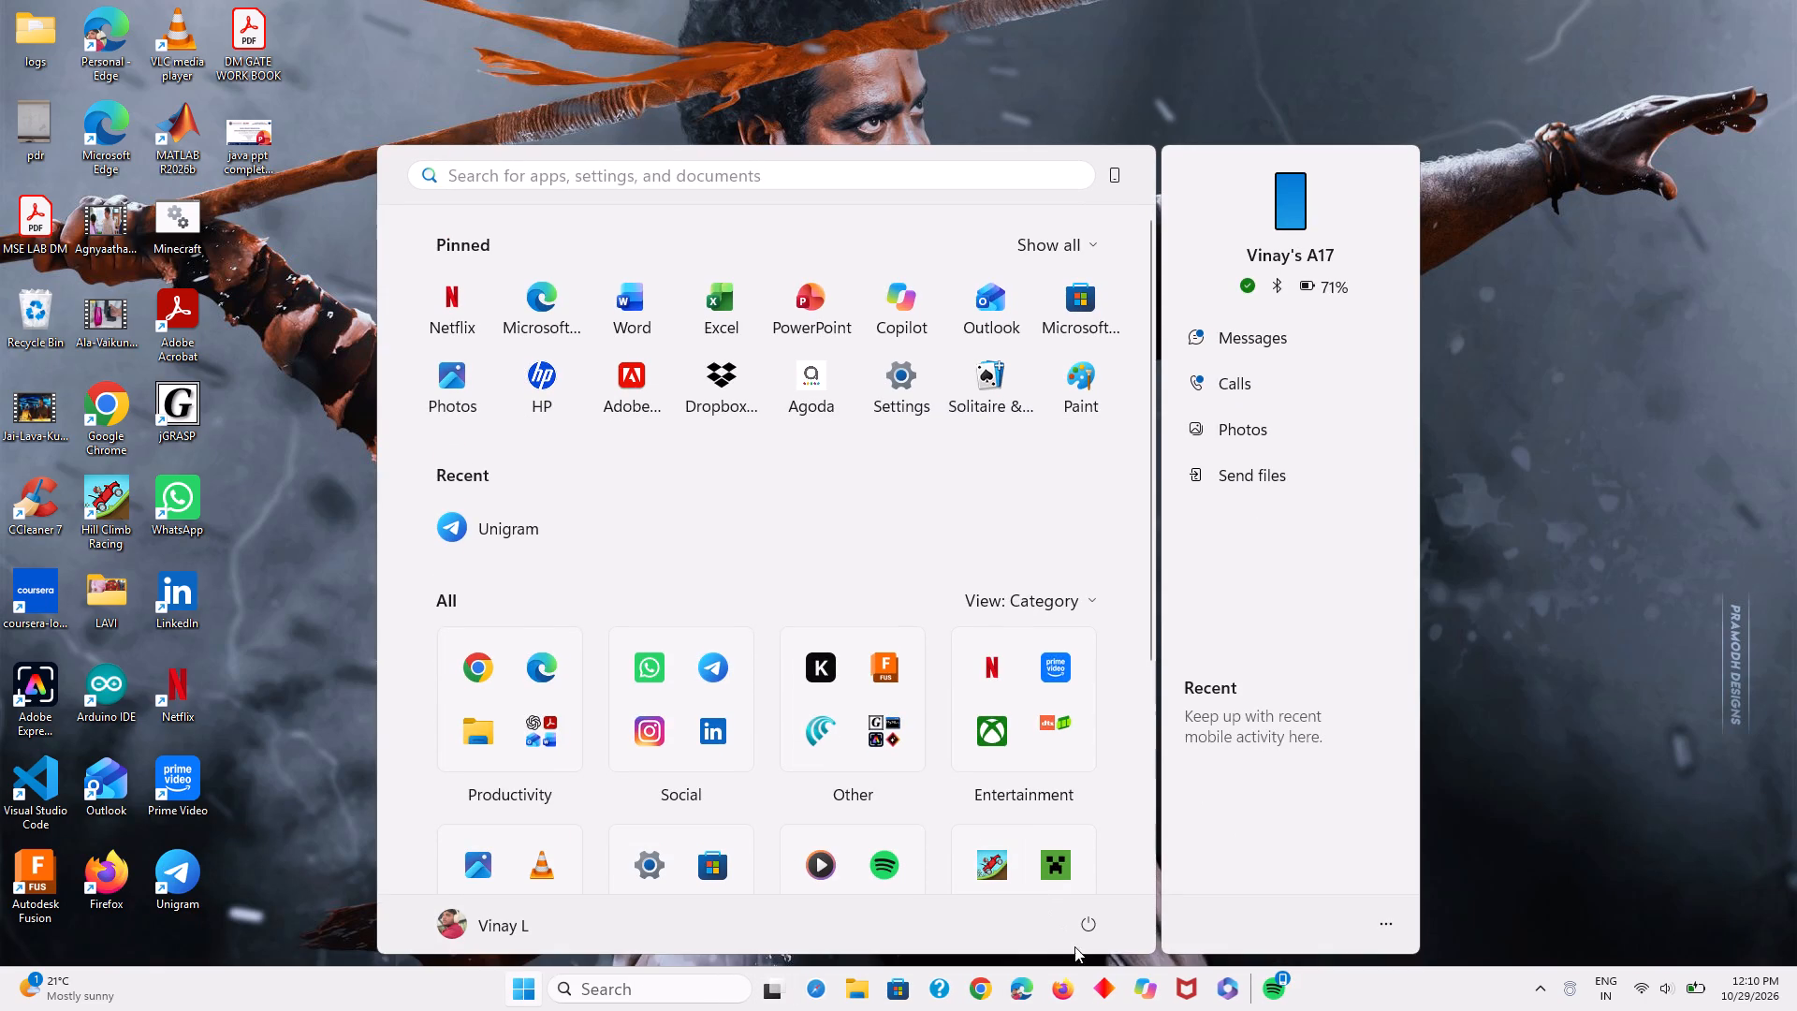
{"action": "left_click", "coordinate": [1099, 926]}
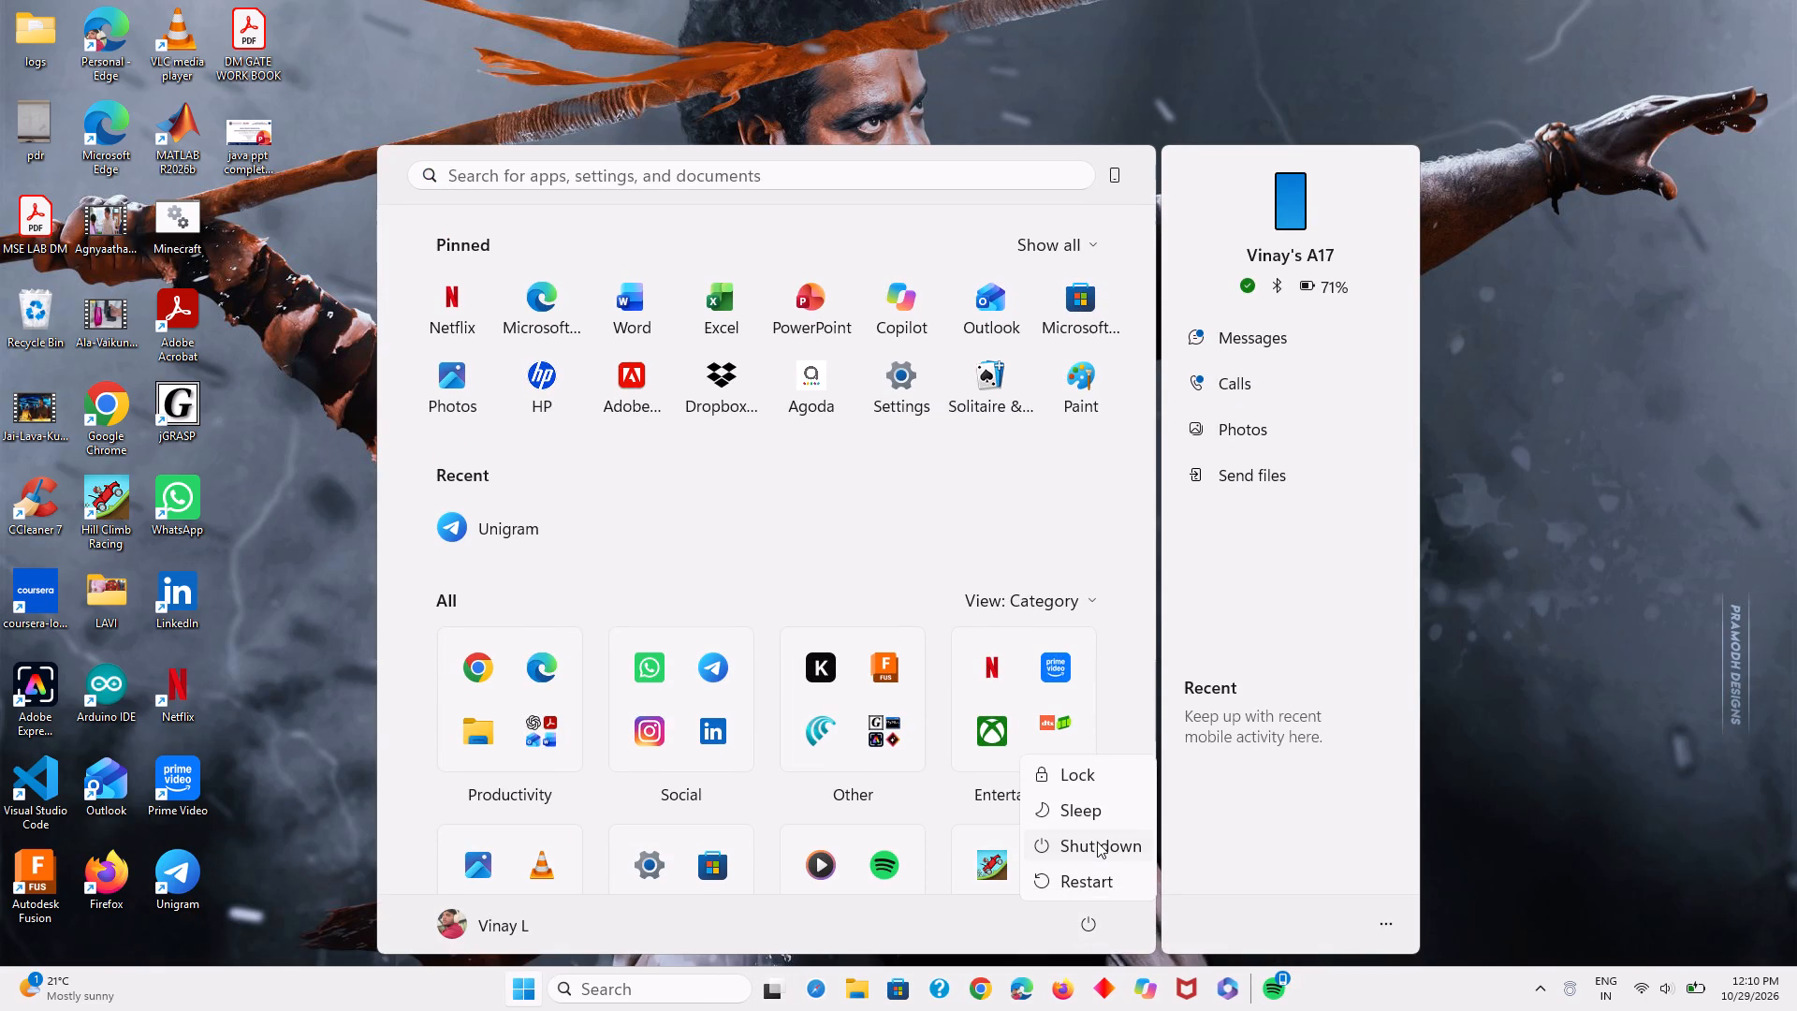